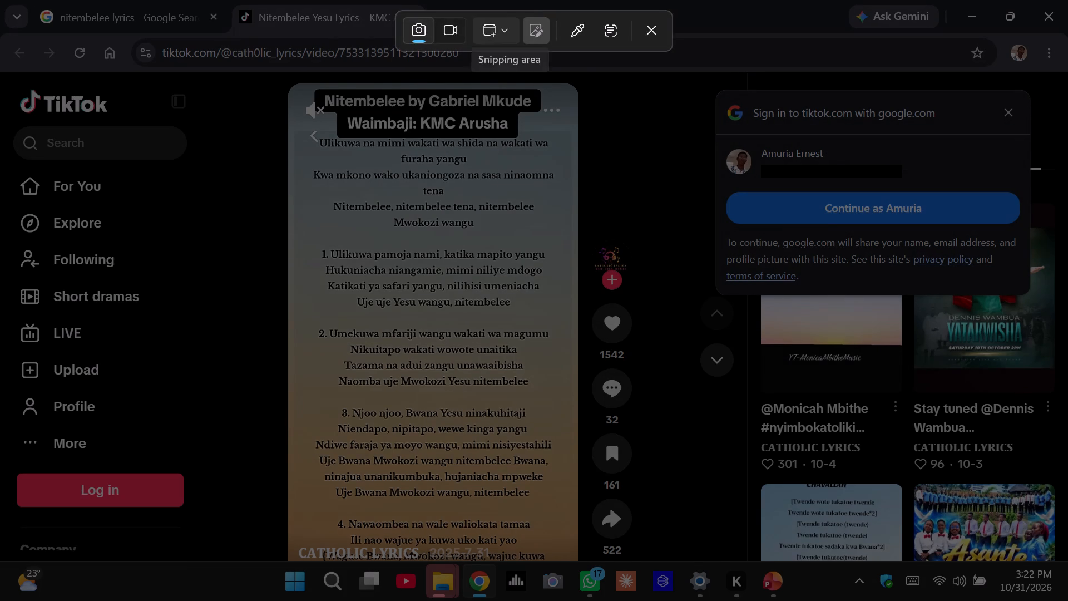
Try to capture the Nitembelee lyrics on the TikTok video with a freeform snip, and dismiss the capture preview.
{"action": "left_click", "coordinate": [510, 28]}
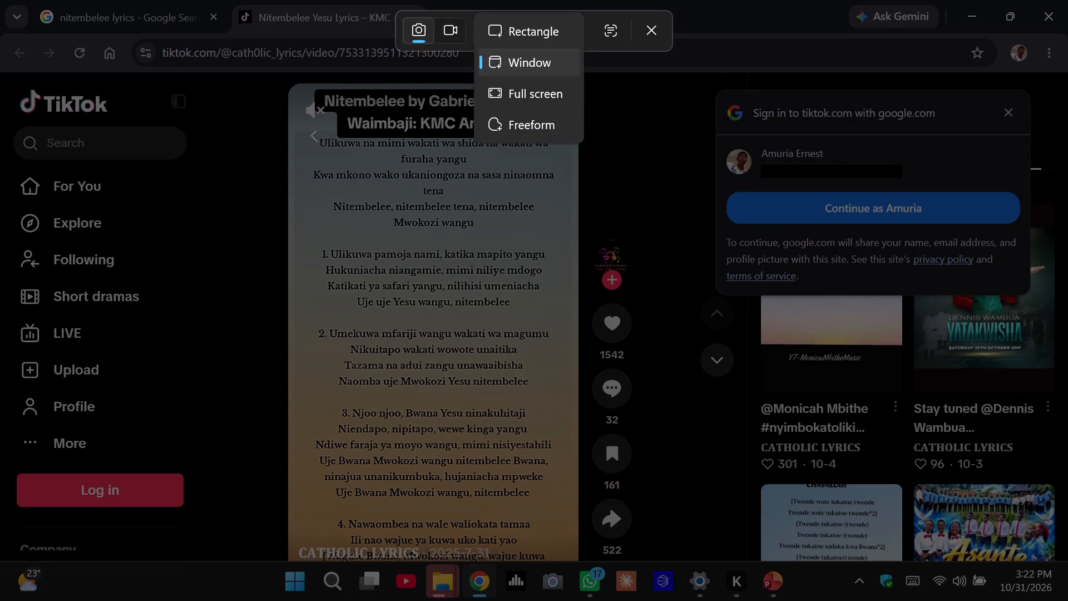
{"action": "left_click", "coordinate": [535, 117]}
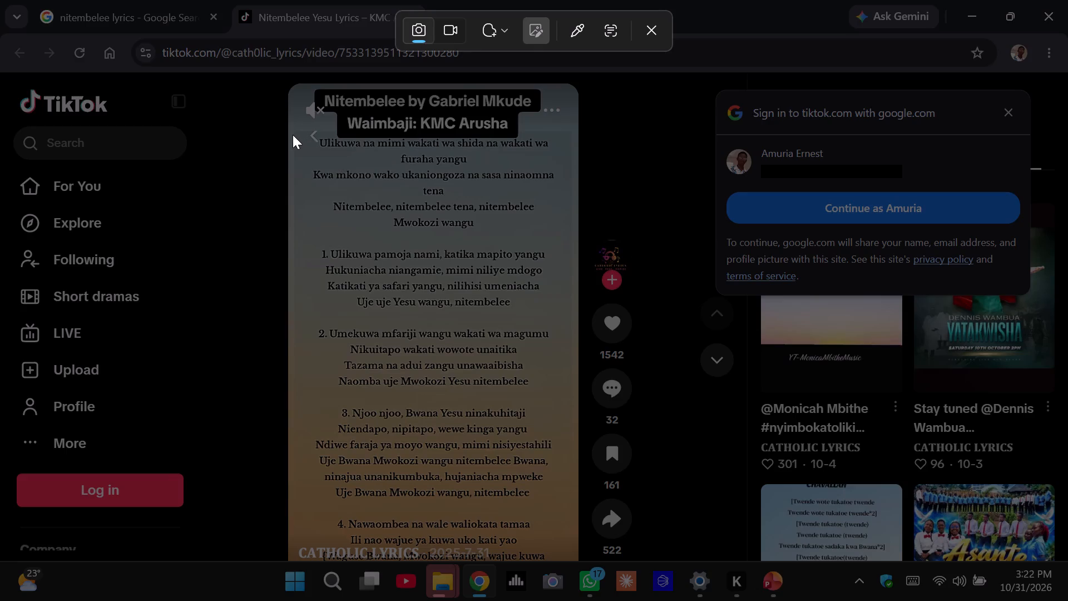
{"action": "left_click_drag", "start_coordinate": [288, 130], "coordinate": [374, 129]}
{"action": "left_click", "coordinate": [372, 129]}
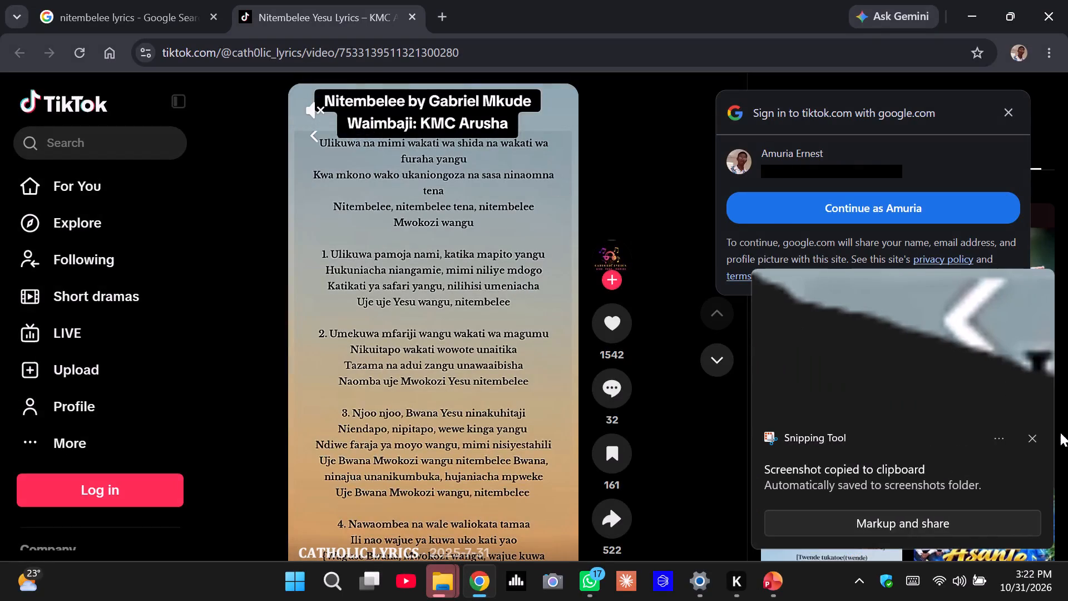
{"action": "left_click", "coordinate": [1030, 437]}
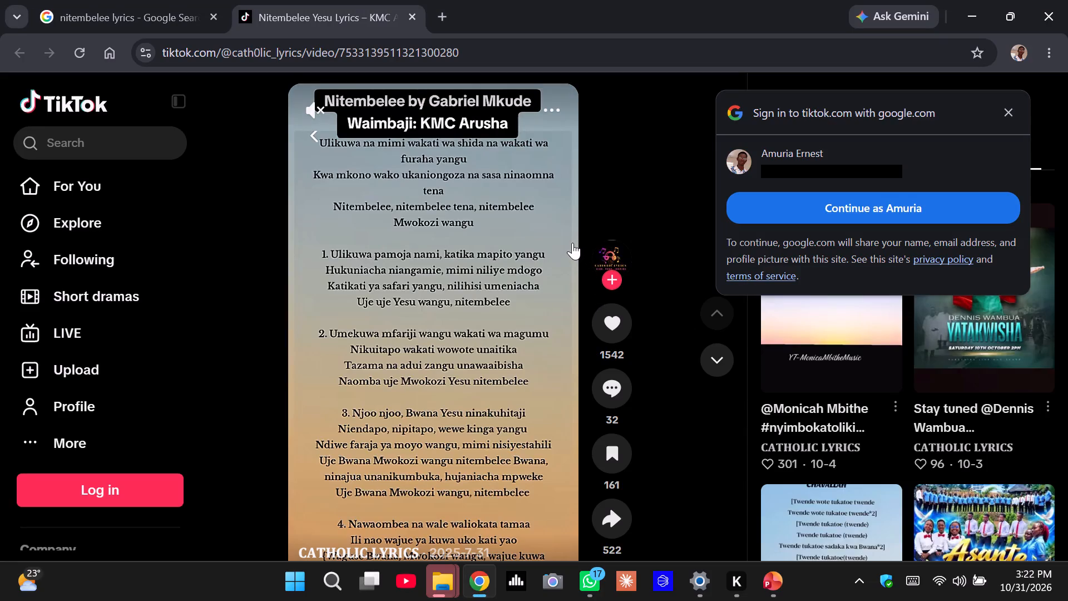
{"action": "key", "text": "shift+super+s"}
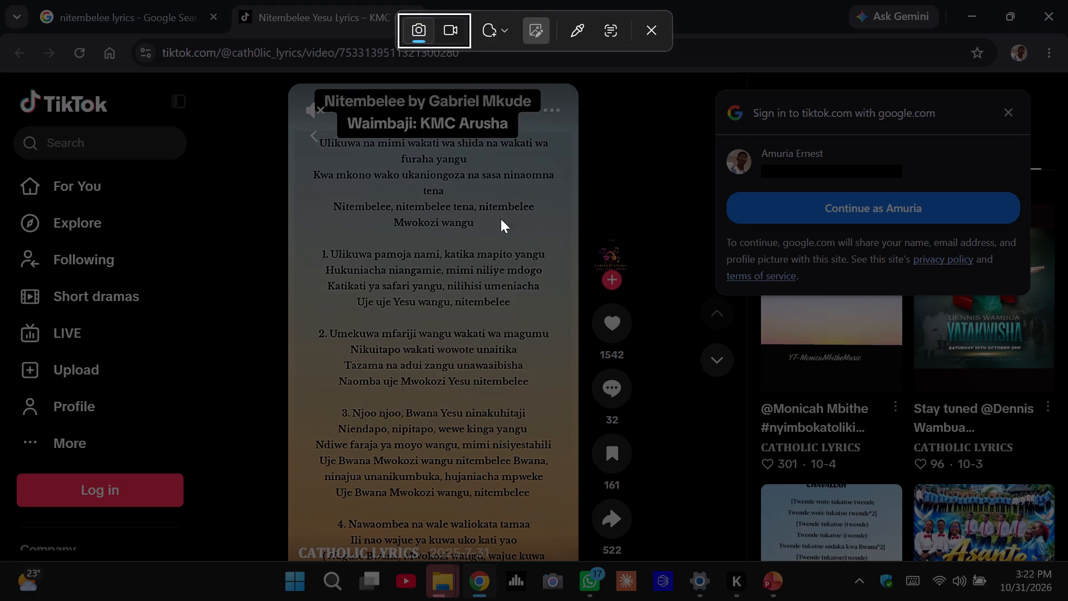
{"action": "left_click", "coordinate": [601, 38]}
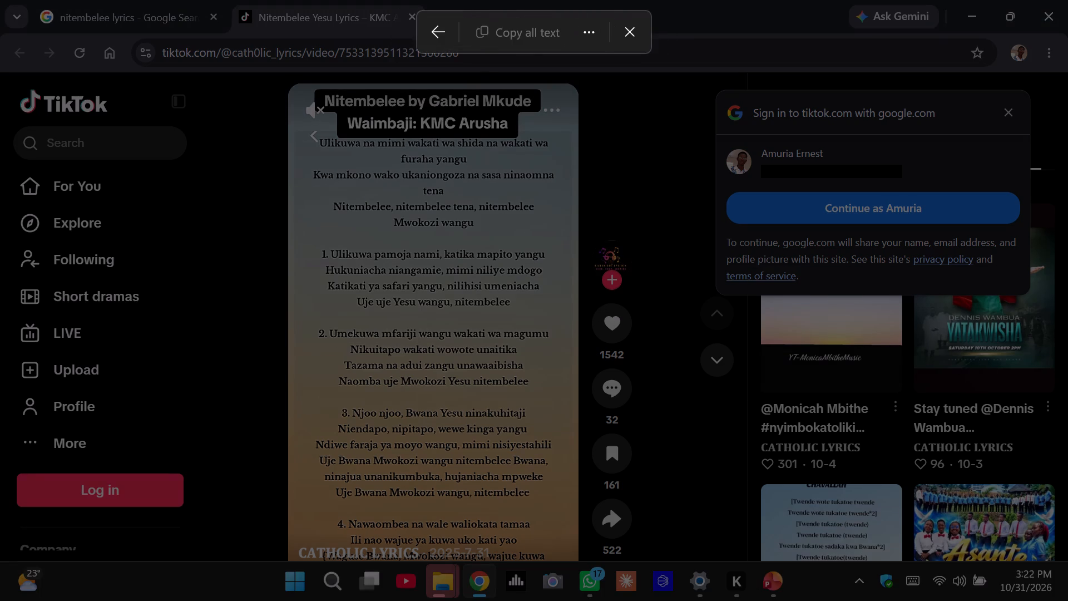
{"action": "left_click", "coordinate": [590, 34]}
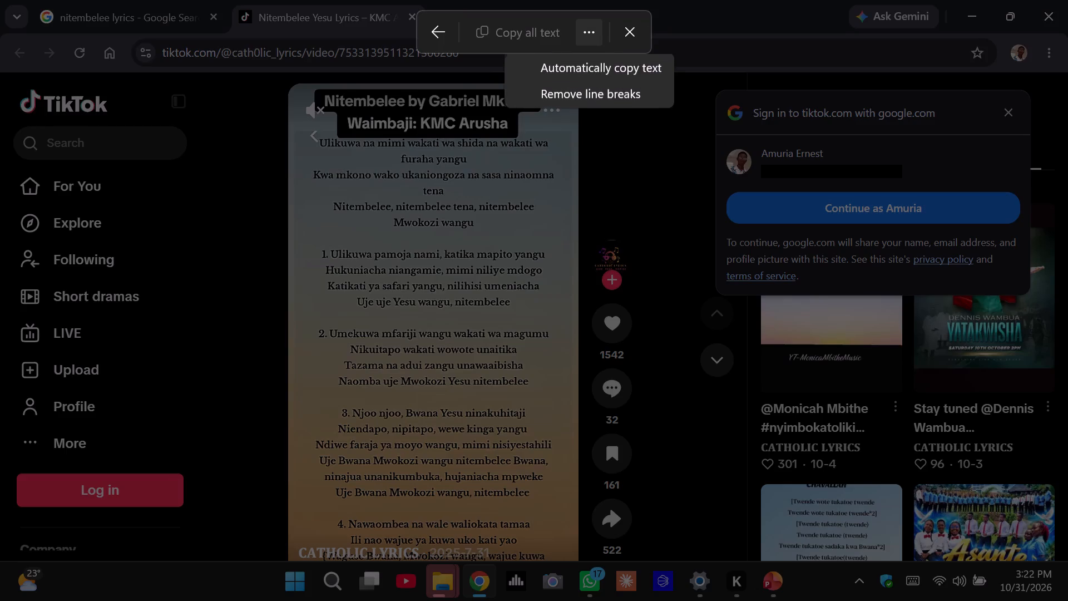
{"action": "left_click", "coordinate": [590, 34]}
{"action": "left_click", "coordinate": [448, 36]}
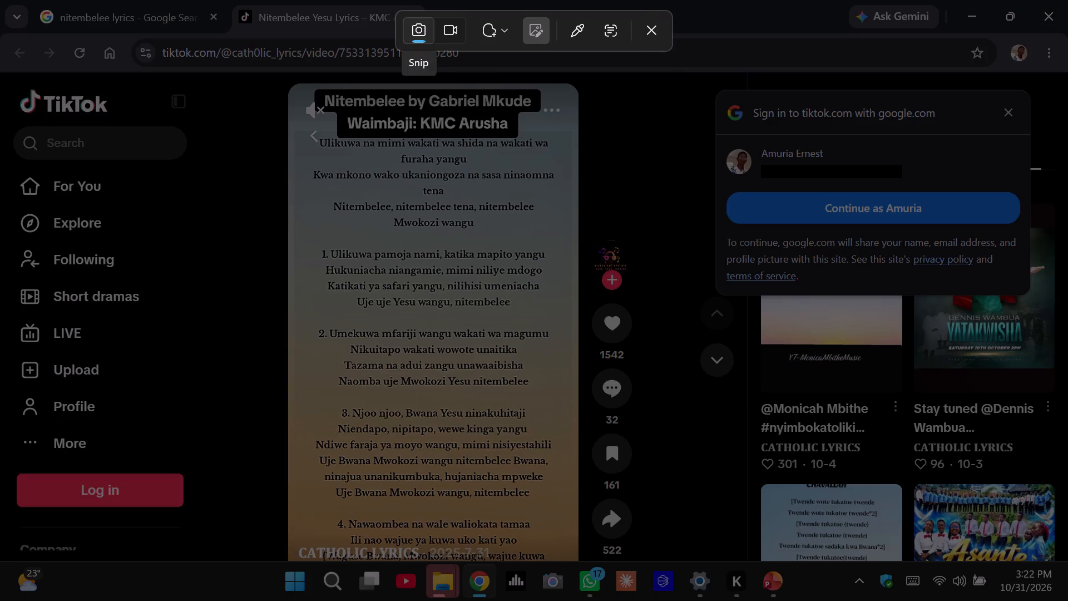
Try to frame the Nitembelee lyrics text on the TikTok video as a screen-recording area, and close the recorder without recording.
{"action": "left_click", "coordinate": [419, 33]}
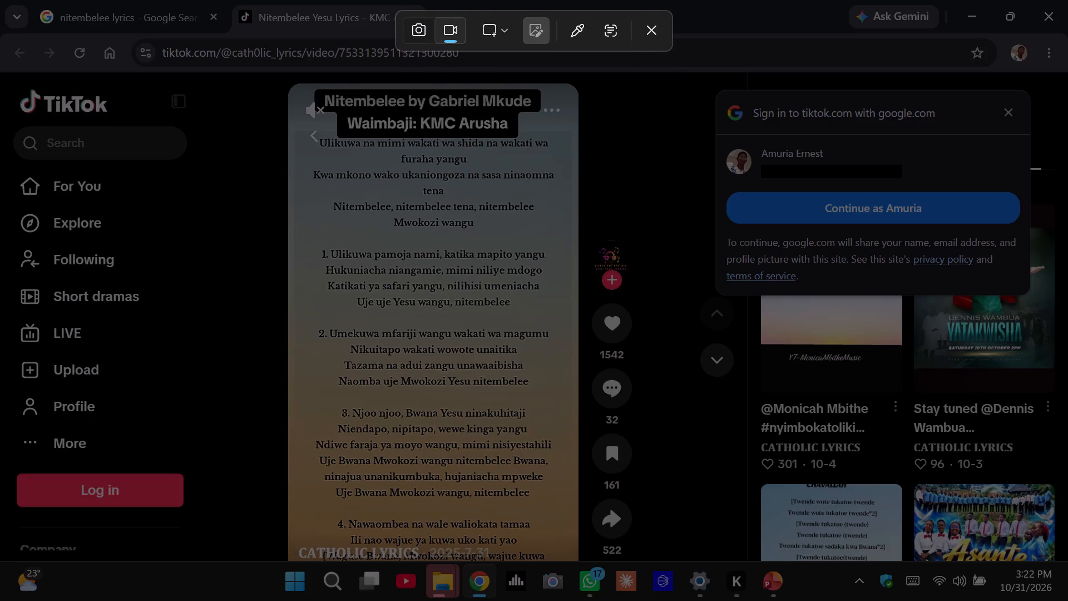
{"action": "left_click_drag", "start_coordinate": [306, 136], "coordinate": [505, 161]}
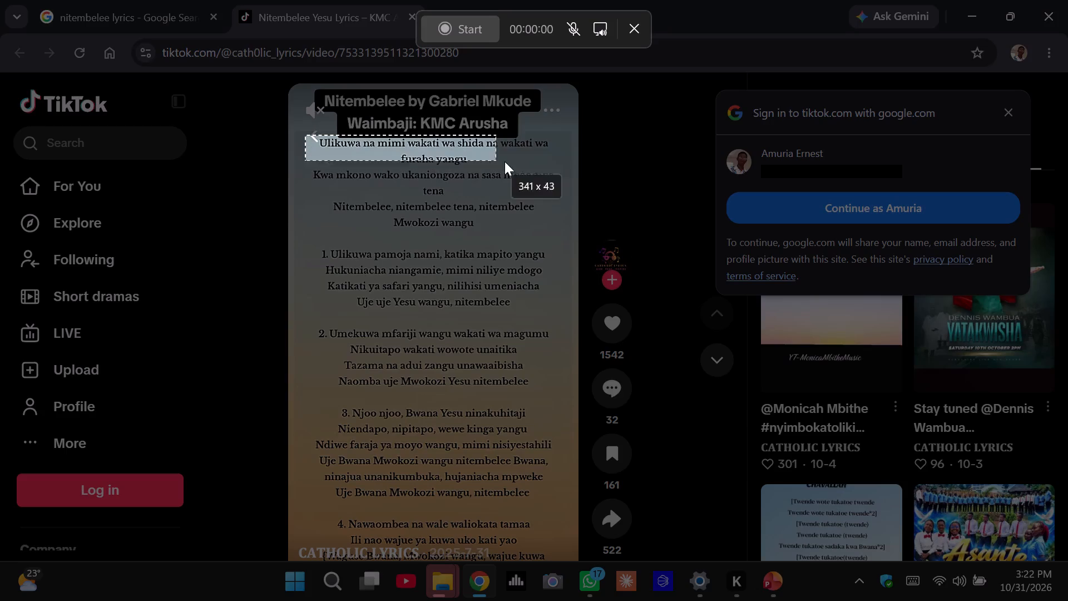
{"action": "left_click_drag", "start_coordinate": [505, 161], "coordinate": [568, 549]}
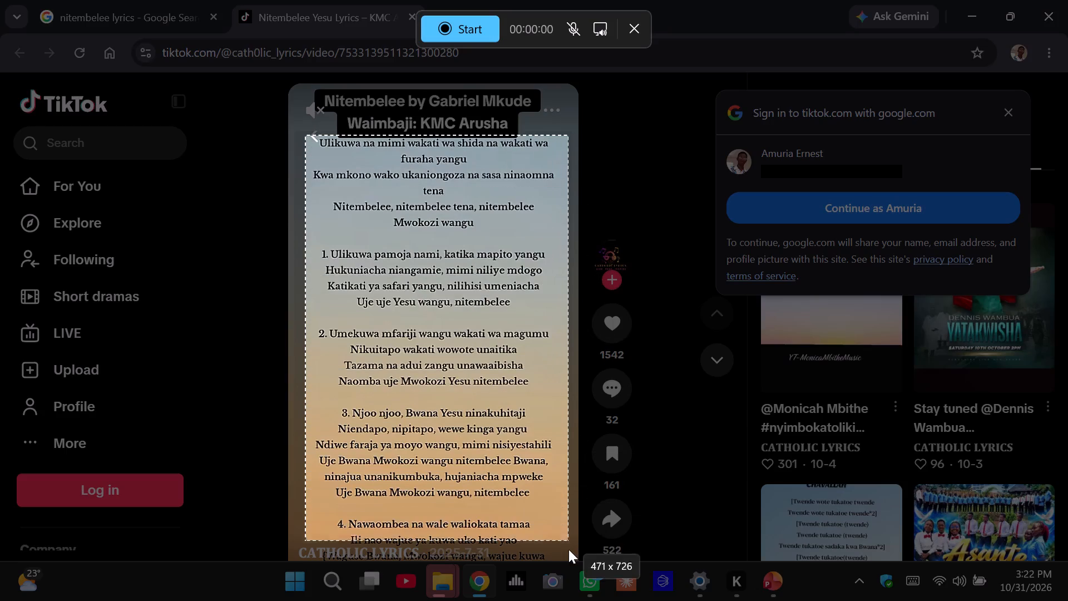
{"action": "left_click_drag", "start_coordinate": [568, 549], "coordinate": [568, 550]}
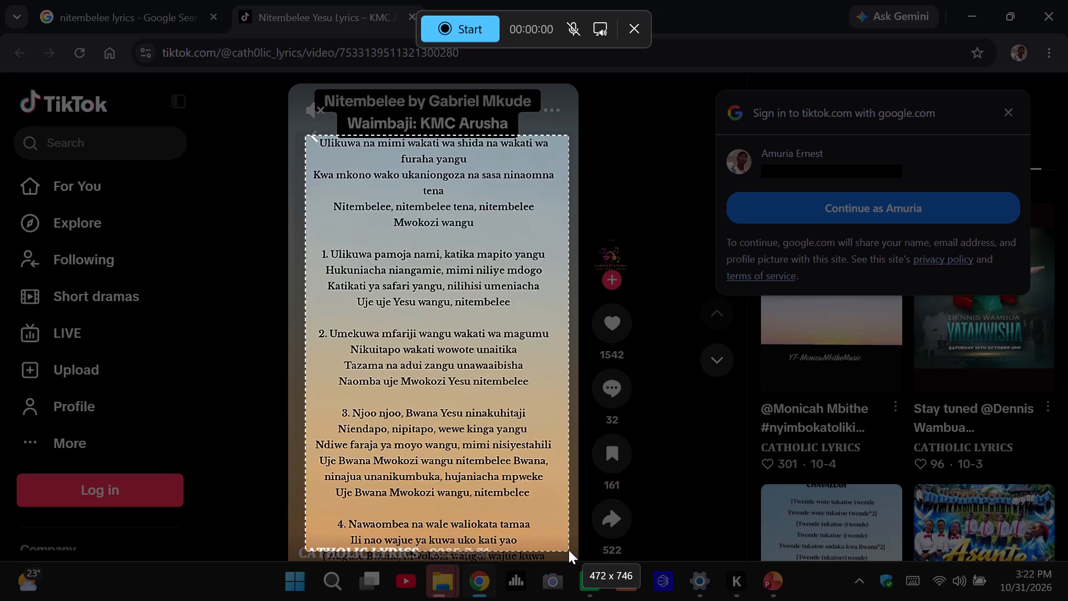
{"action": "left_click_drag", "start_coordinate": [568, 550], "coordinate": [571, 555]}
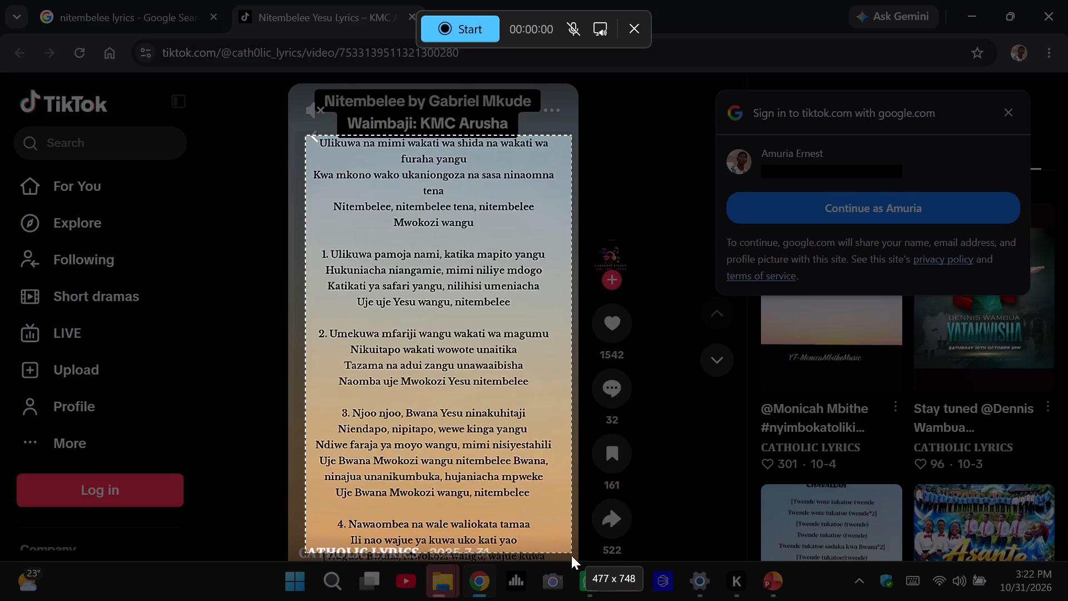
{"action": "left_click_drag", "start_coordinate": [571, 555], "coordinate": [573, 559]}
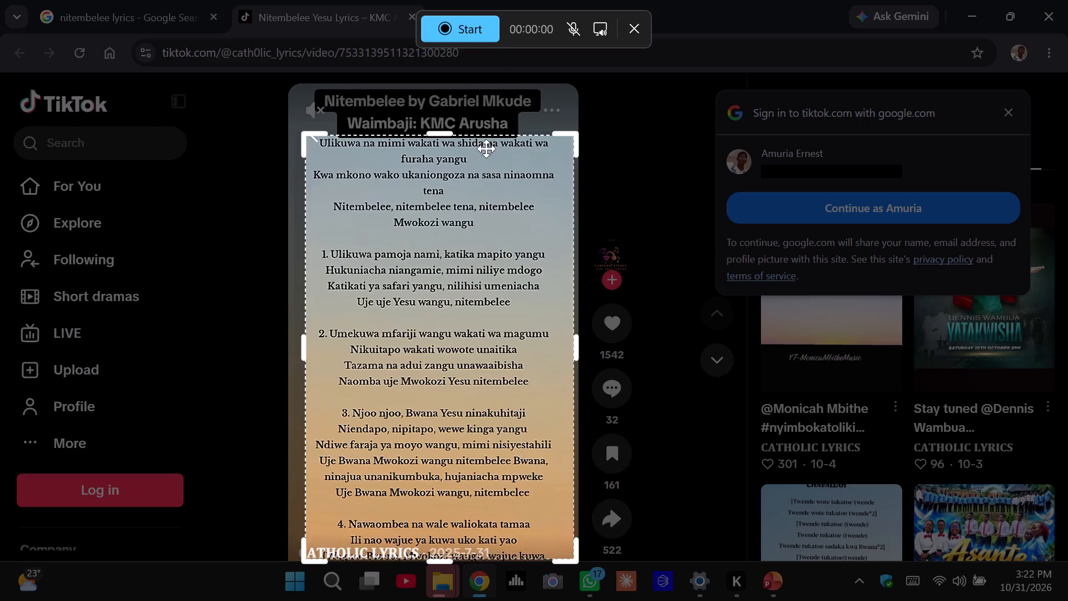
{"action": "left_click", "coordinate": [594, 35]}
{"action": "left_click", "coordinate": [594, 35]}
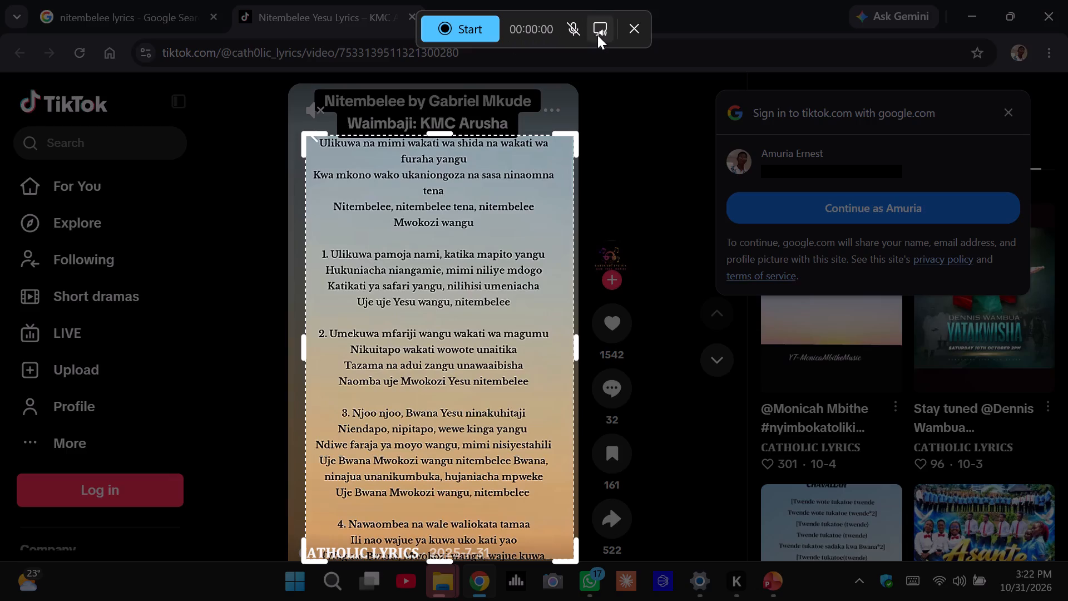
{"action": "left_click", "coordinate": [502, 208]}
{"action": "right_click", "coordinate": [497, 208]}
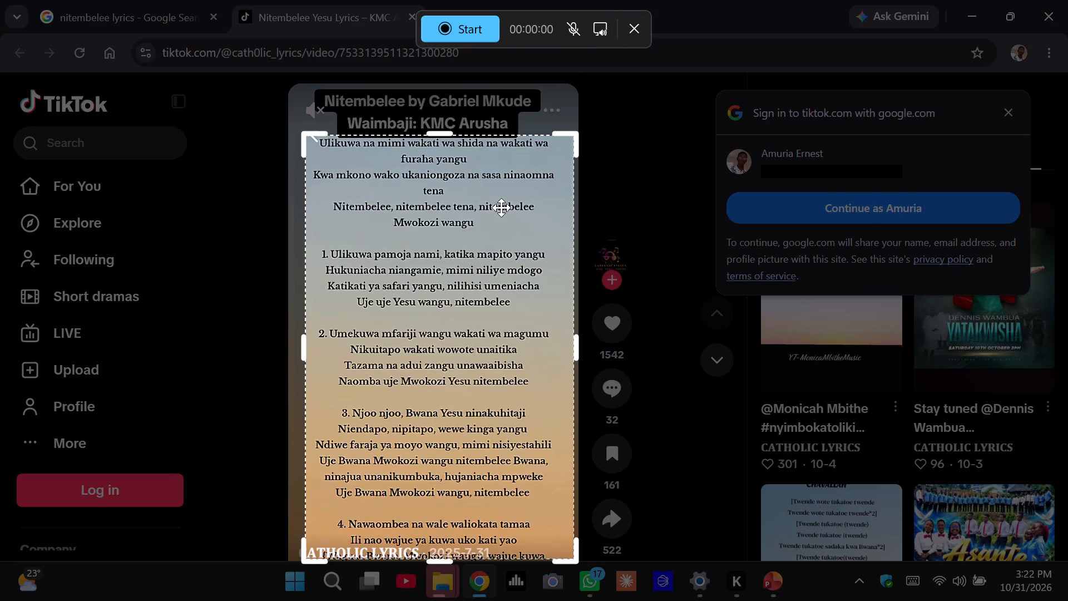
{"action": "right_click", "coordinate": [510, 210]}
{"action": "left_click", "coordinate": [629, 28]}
Close the TikTok tab to return to the "nitembelee lyrics" search results.
{"action": "scroll", "coordinate": [473, 357], "scroll_direction": "down", "scroll_amount": 6}
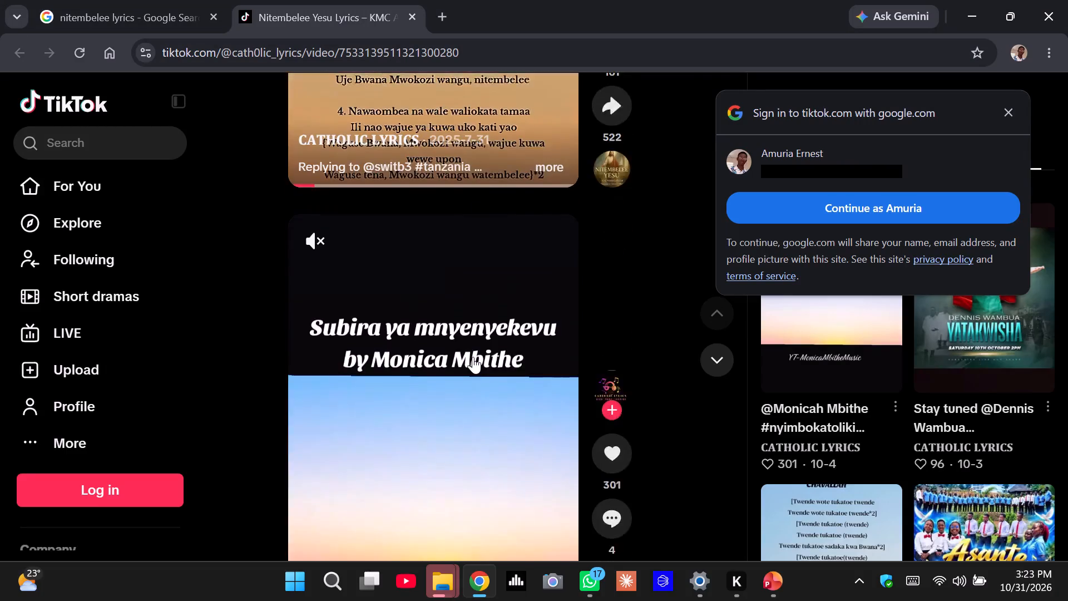
{"action": "scroll", "coordinate": [472, 357], "scroll_direction": "down", "scroll_amount": 6}
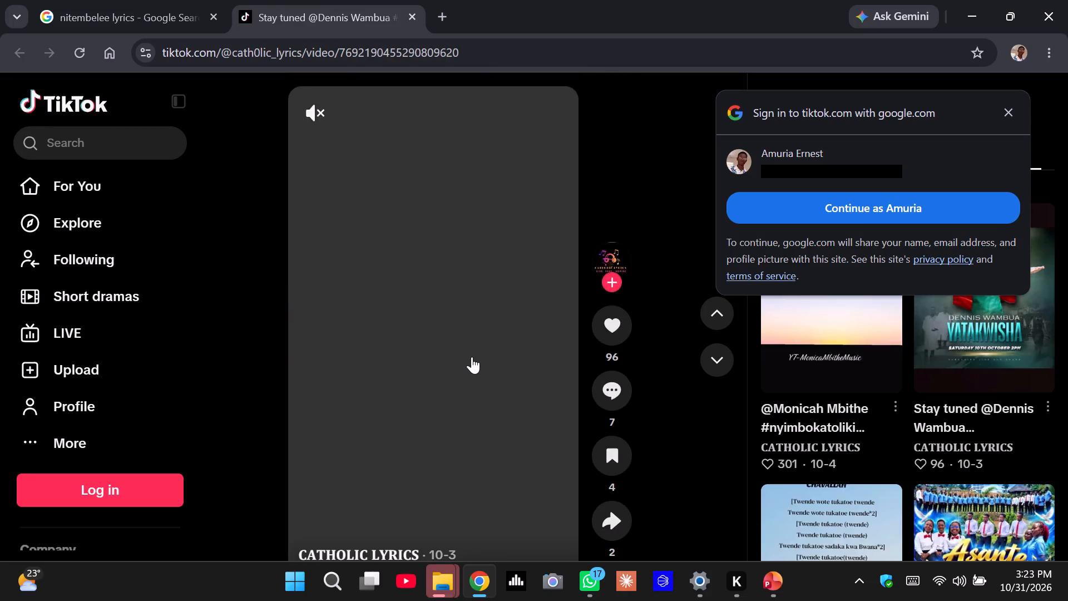
{"action": "scroll", "coordinate": [472, 357], "scroll_direction": "down", "scroll_amount": 5}
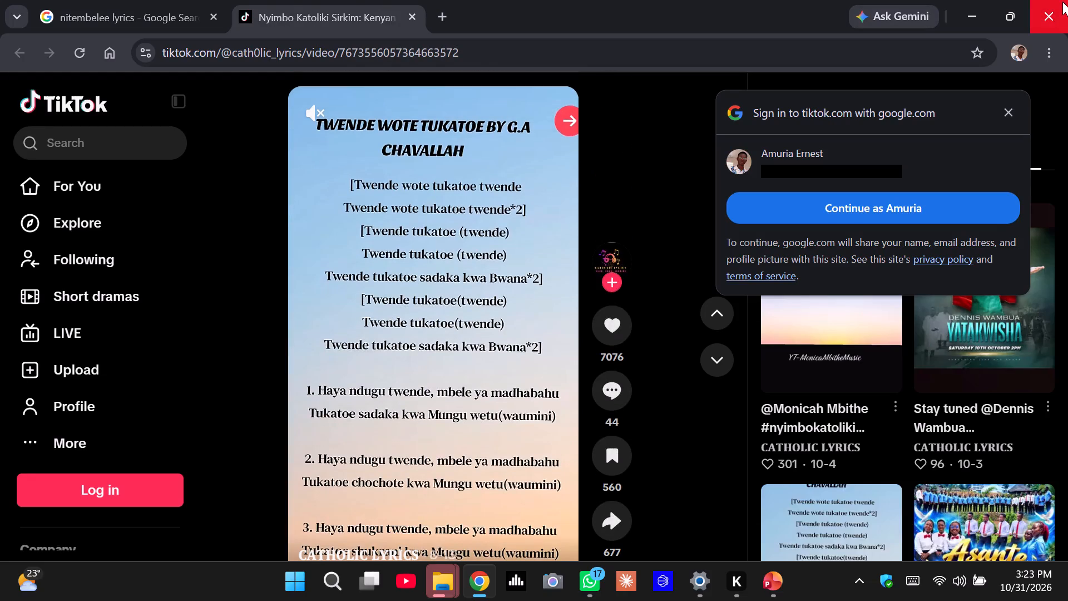
{"action": "left_click", "coordinate": [403, 576]}
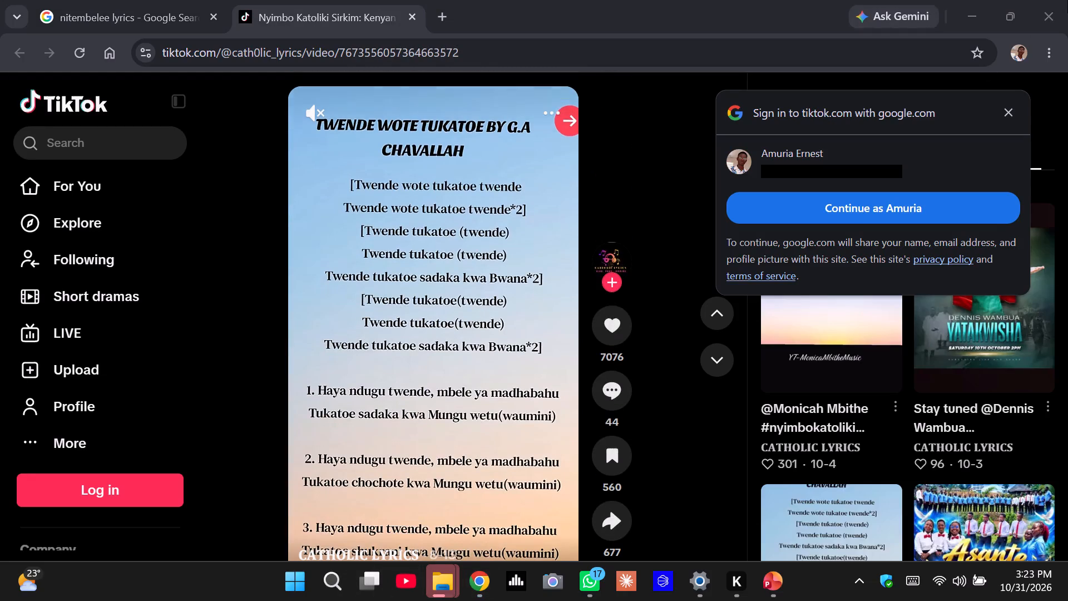
{"action": "left_click", "coordinate": [411, 17]}
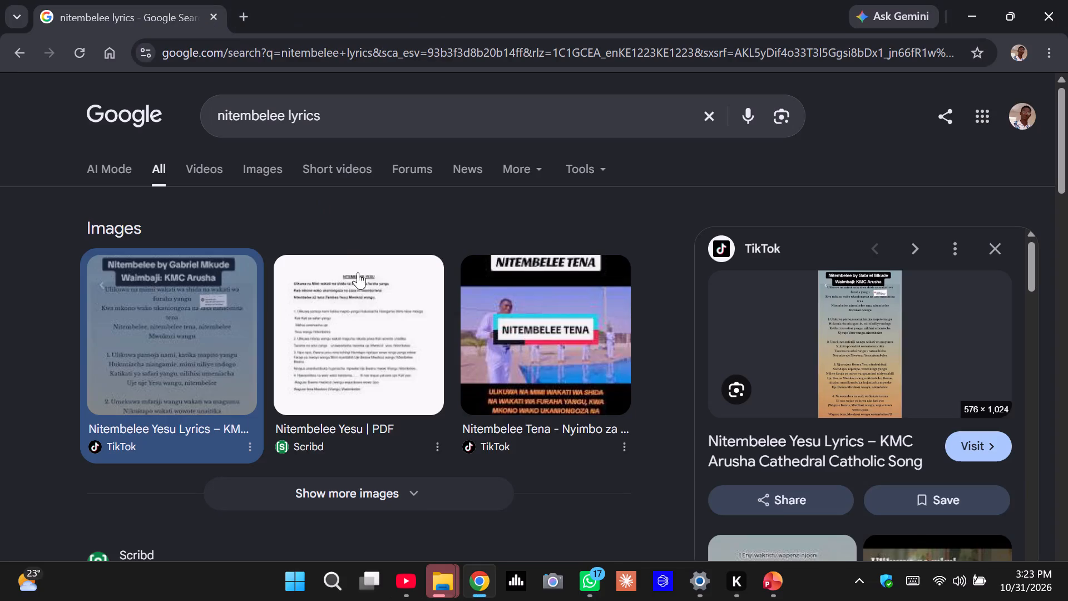
Preview the Scribd image result "Nitembelee Yesu | PDF".
{"action": "left_click", "coordinate": [398, 580]}
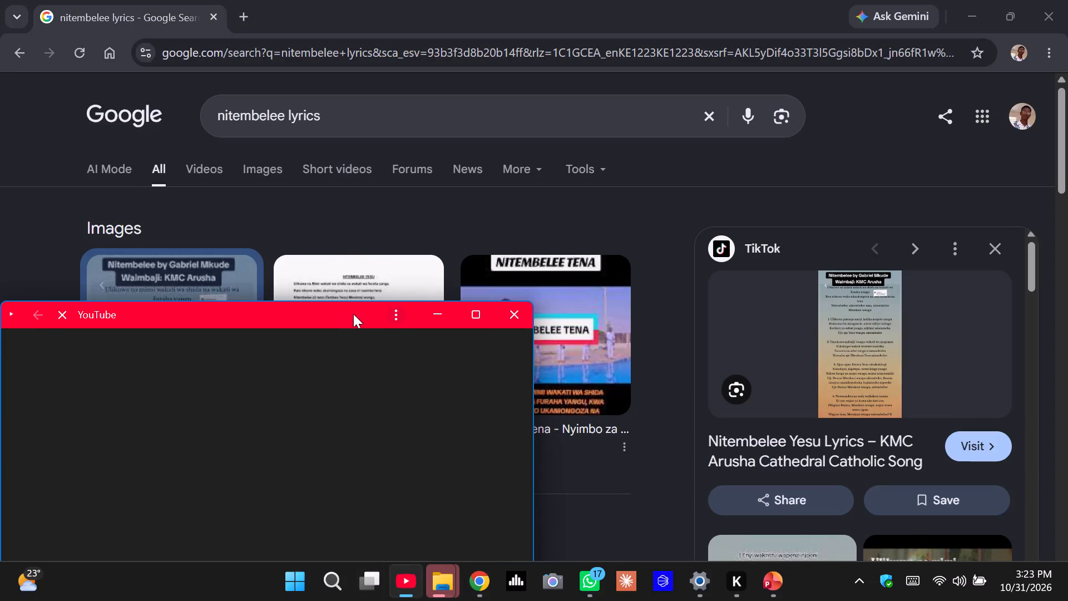
{"action": "left_click", "coordinate": [332, 298]}
Switch to YouTube, move its window higher, and make it slightly wider and taller so the lyrics preview stays uncovered.
{"action": "left_click", "coordinate": [398, 586]}
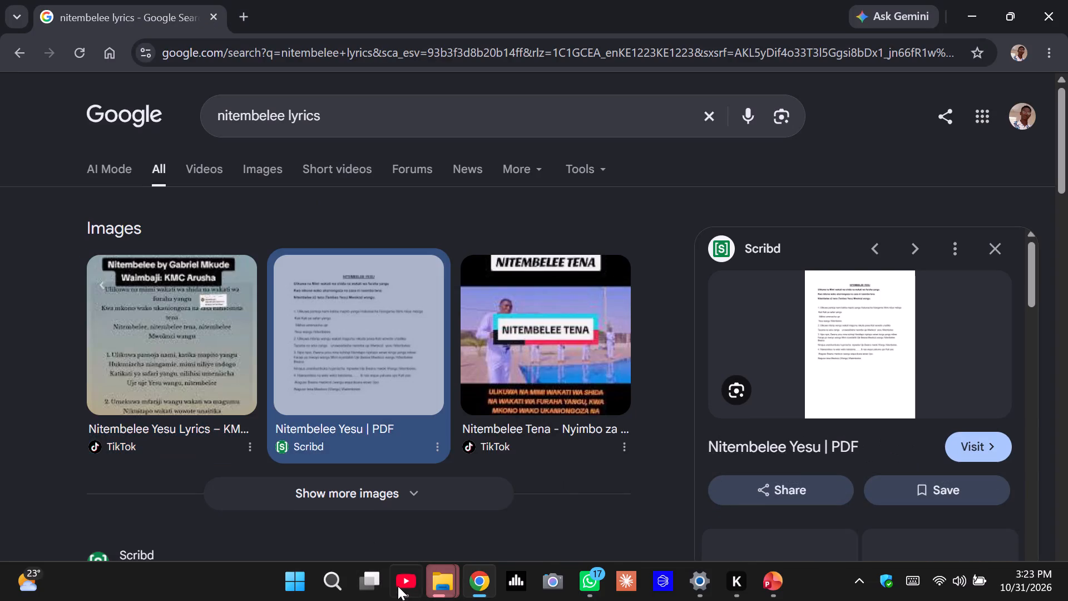
{"action": "left_click_drag", "start_coordinate": [263, 322], "coordinate": [263, 163]}
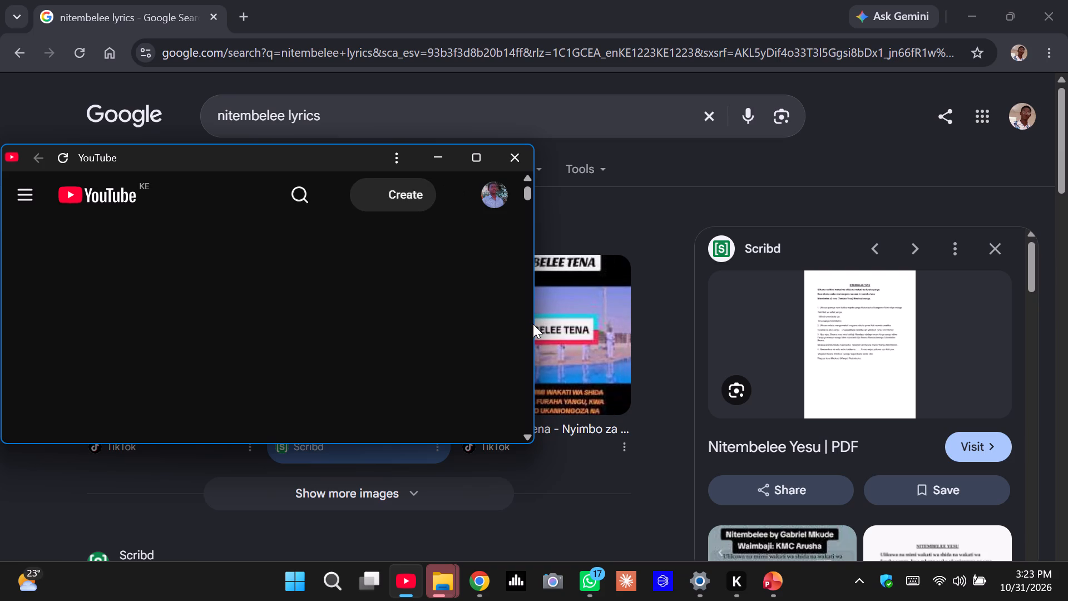
{"action": "left_click_drag", "start_coordinate": [539, 330], "coordinate": [572, 347]}
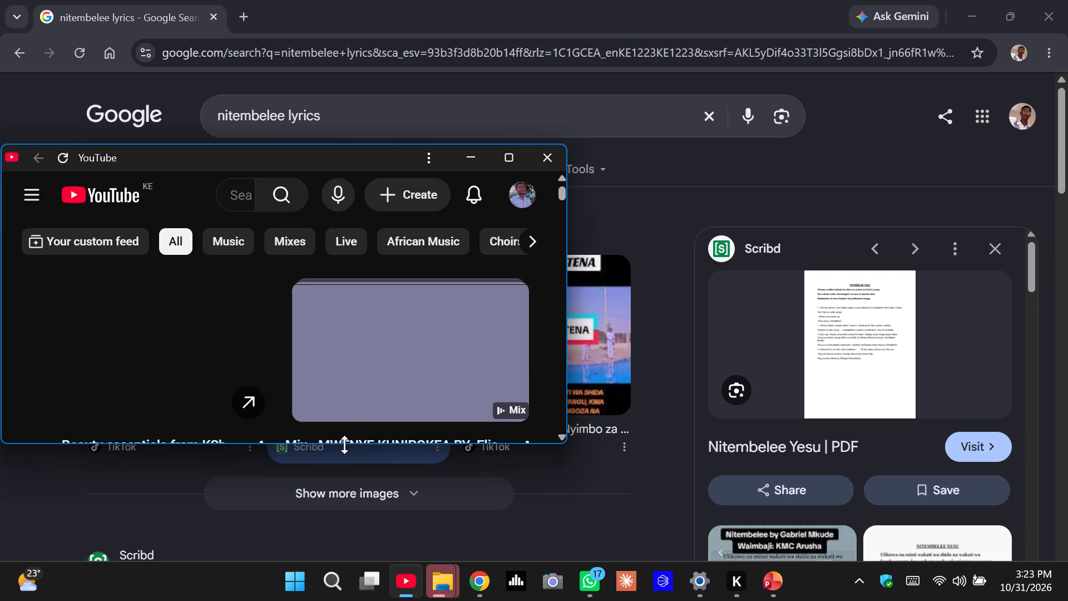
{"action": "left_click_drag", "start_coordinate": [344, 445], "coordinate": [348, 548]}
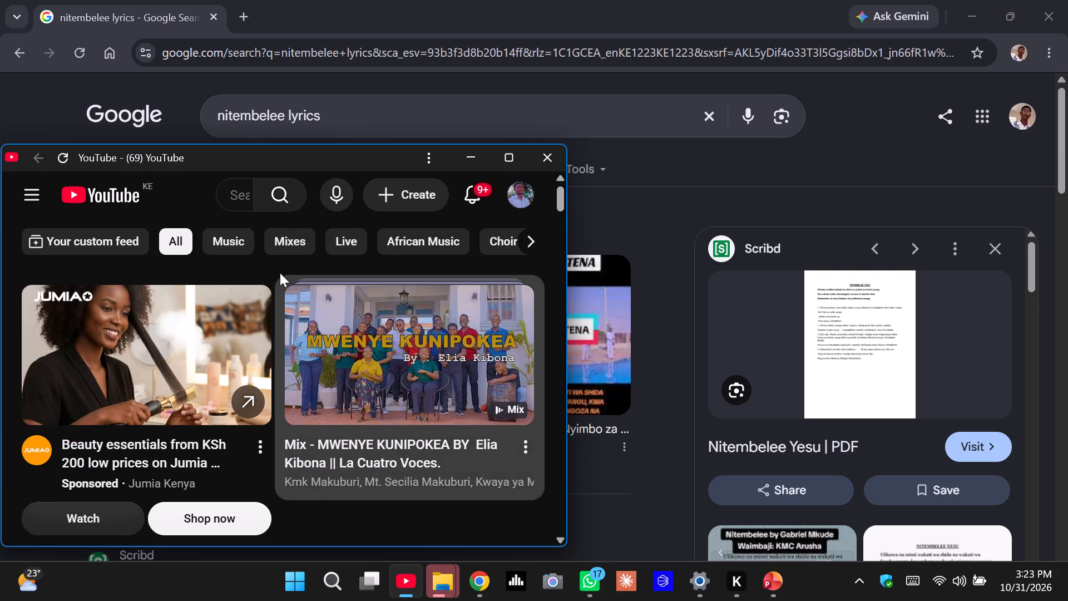
Search YouTube for "nitembelee yesu nitembelee".
{"action": "left_click", "coordinate": [284, 198]}
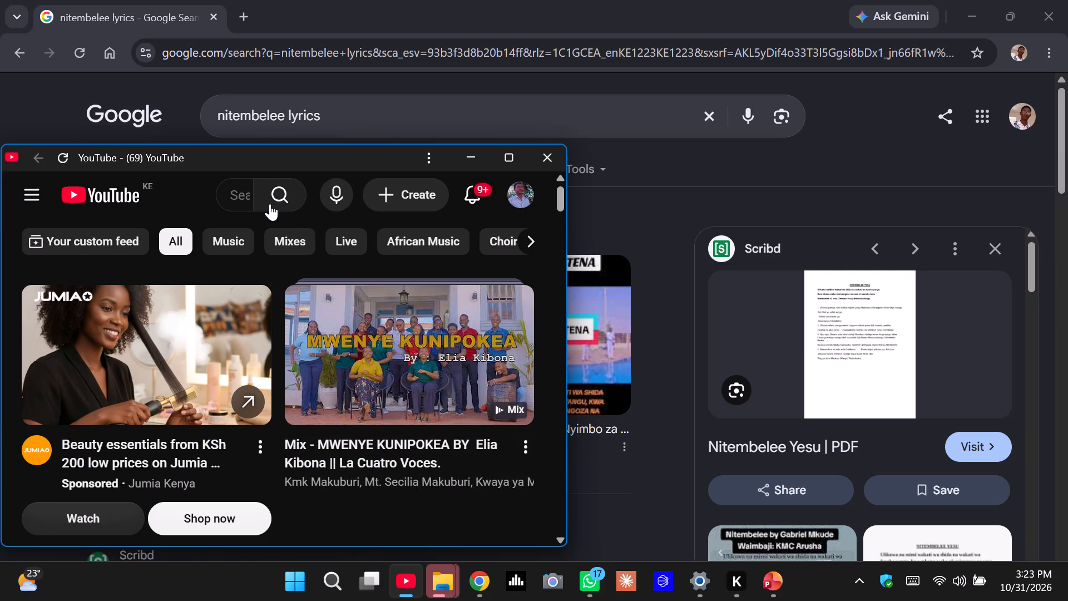
{"action": "left_click", "coordinate": [240, 195]}
{"action": "type", "text": "ni"}
{"action": "type", "text": "temebe"}
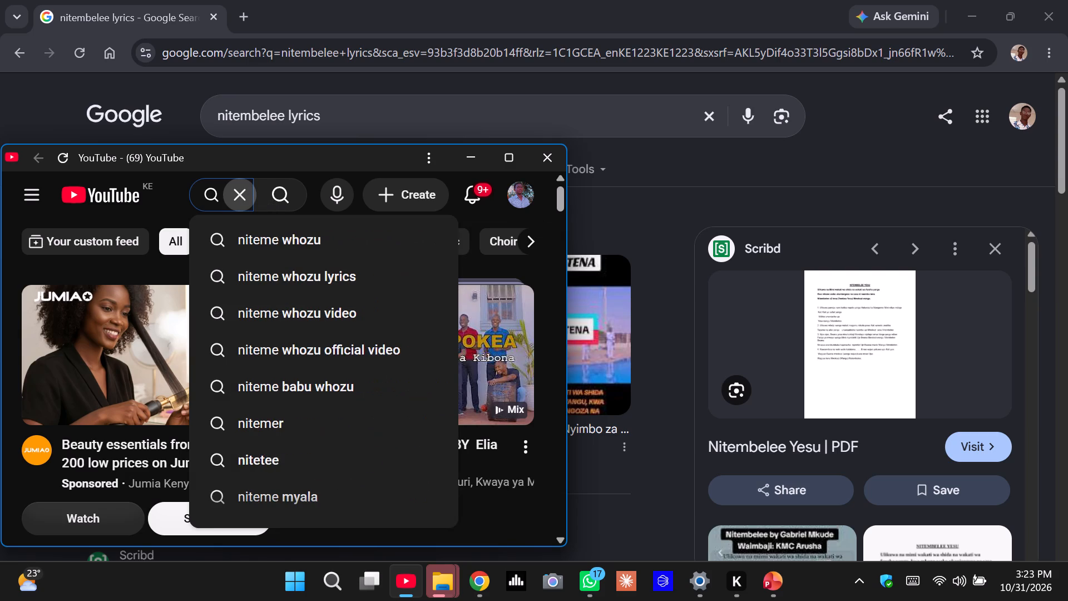
{"action": "key", "text": "BackSpace"}
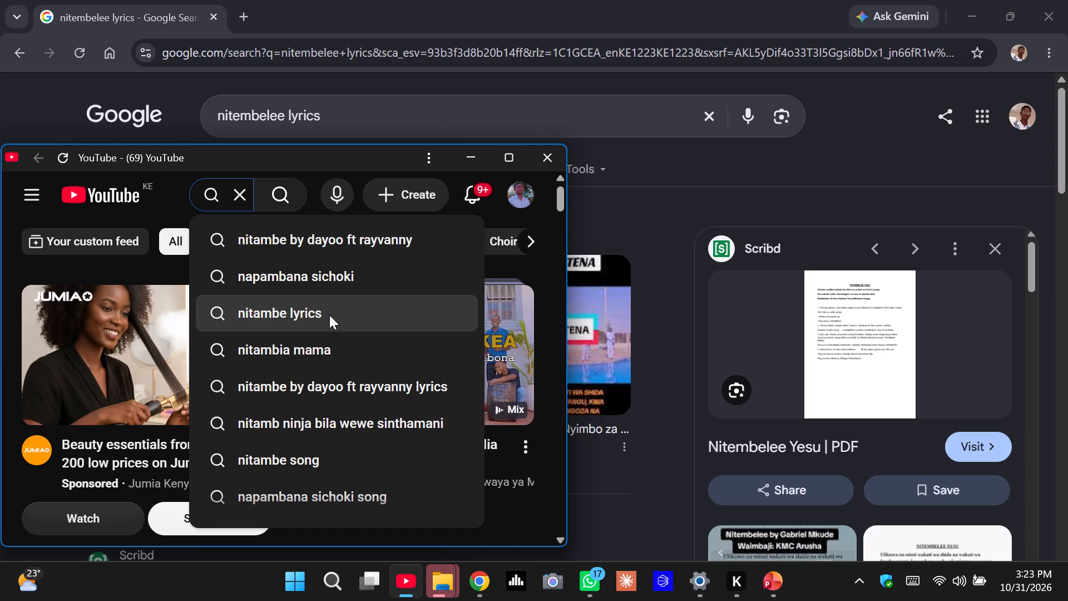
{"action": "key", "text": "BackSpace"}
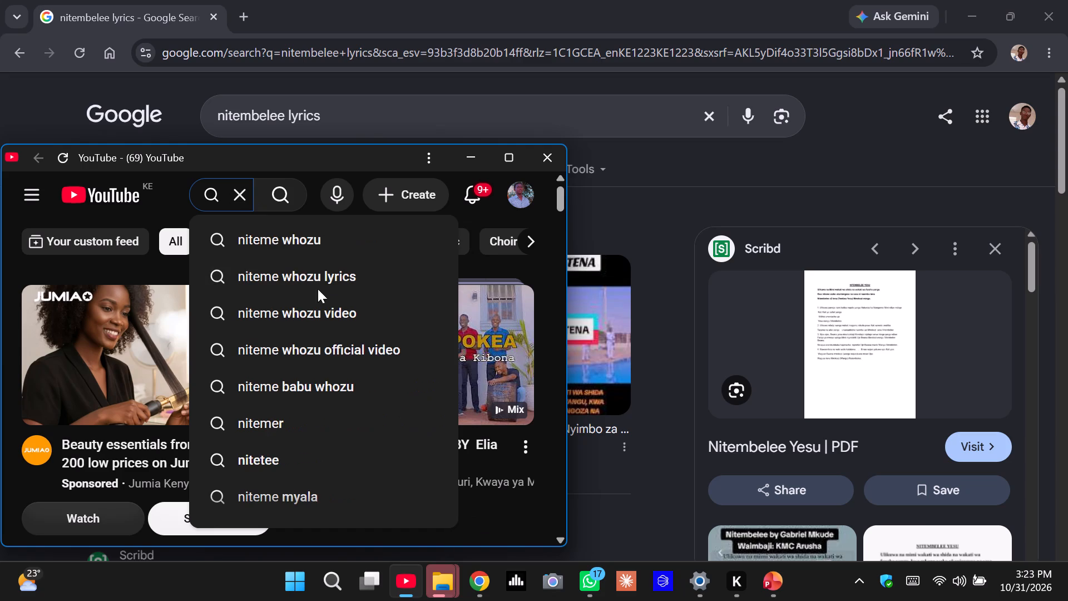
{"action": "key", "text": "b"}
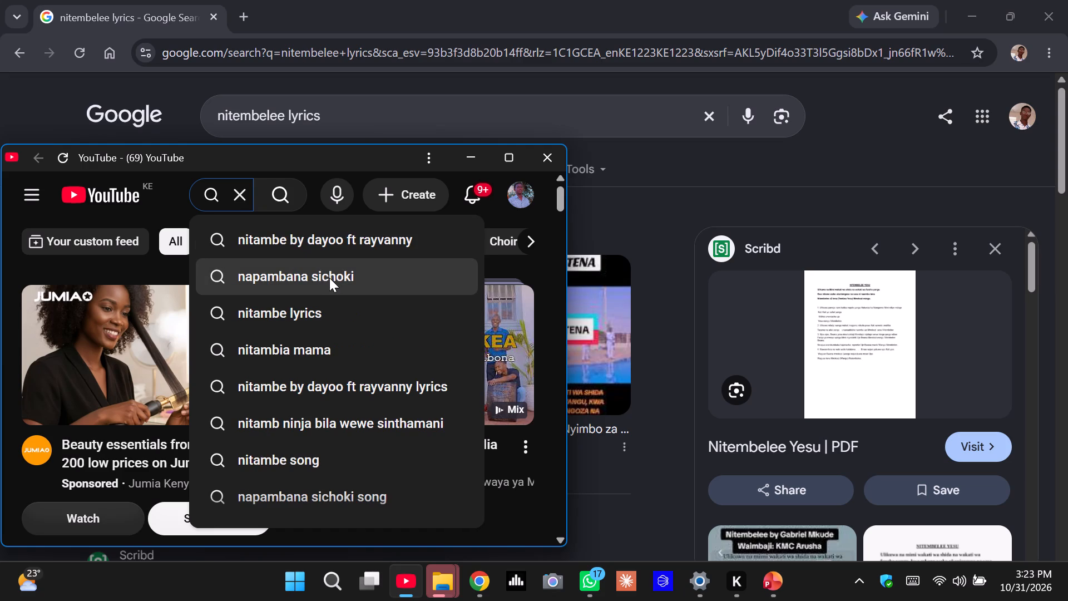
{"action": "key", "text": "BackSpace"}
{"action": "key", "text": "BackSpace"}
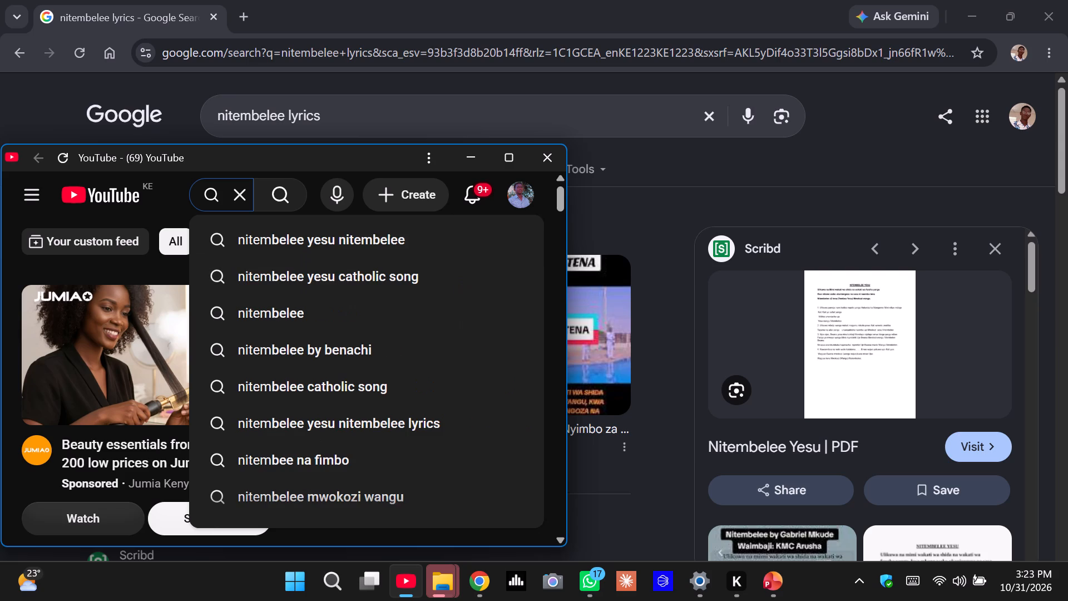
{"action": "scroll", "coordinate": [315, 325], "scroll_direction": "down", "scroll_amount": 1}
{"action": "scroll", "coordinate": [327, 314], "scroll_direction": "up", "scroll_amount": 7}
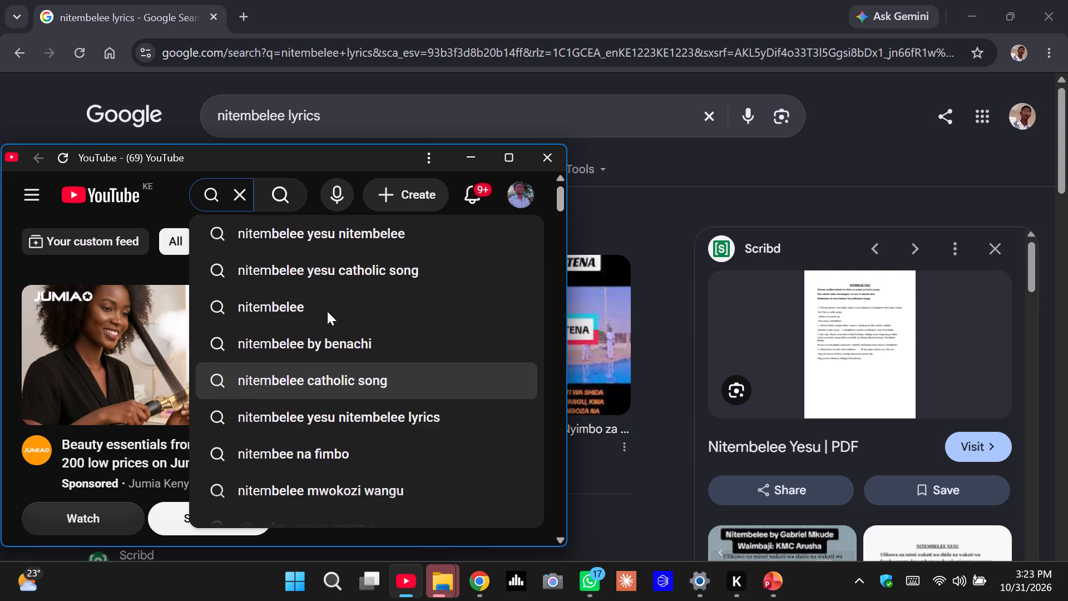
{"action": "left_click", "coordinate": [378, 248]}
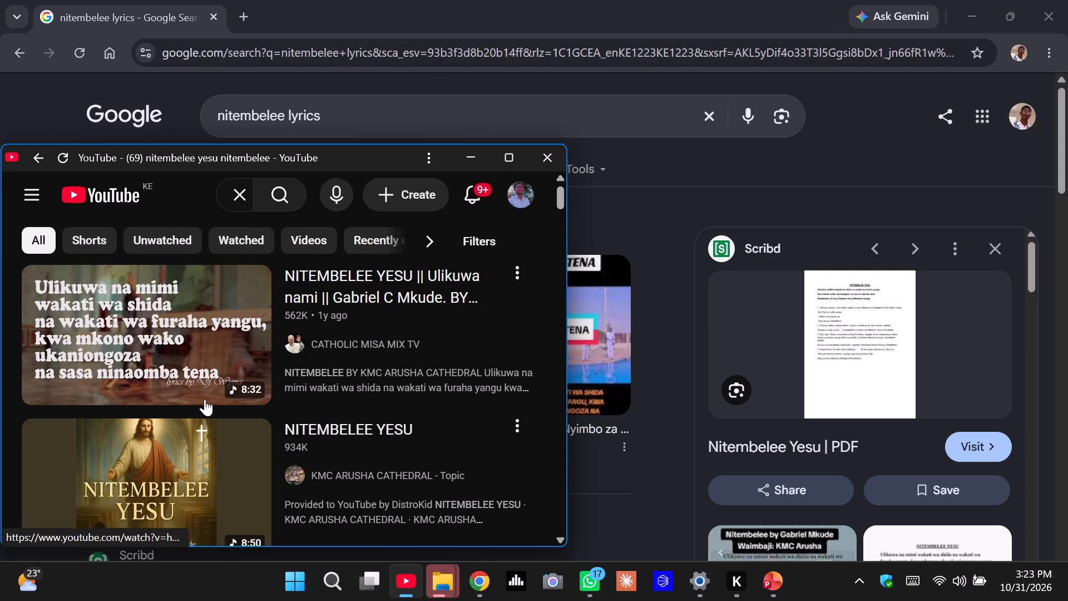
Play the CATHOLIC MISA MIX TV lyrics video "NITEMBELEE YESU || Ulikuwa nami" and skip the advertisement.
{"action": "left_click", "coordinate": [166, 312]}
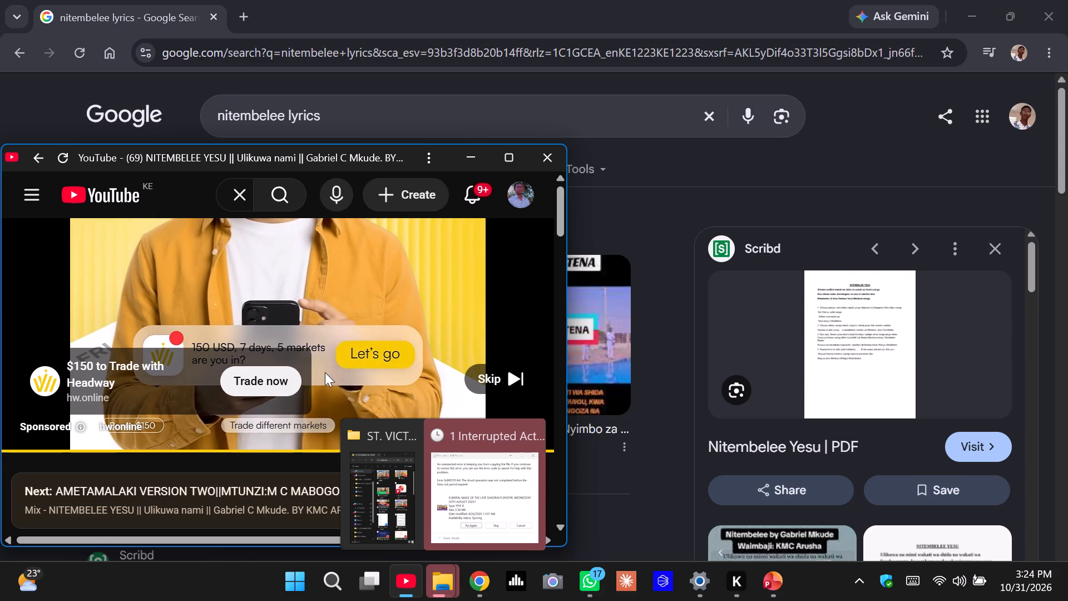
{"action": "left_click", "coordinate": [504, 388]}
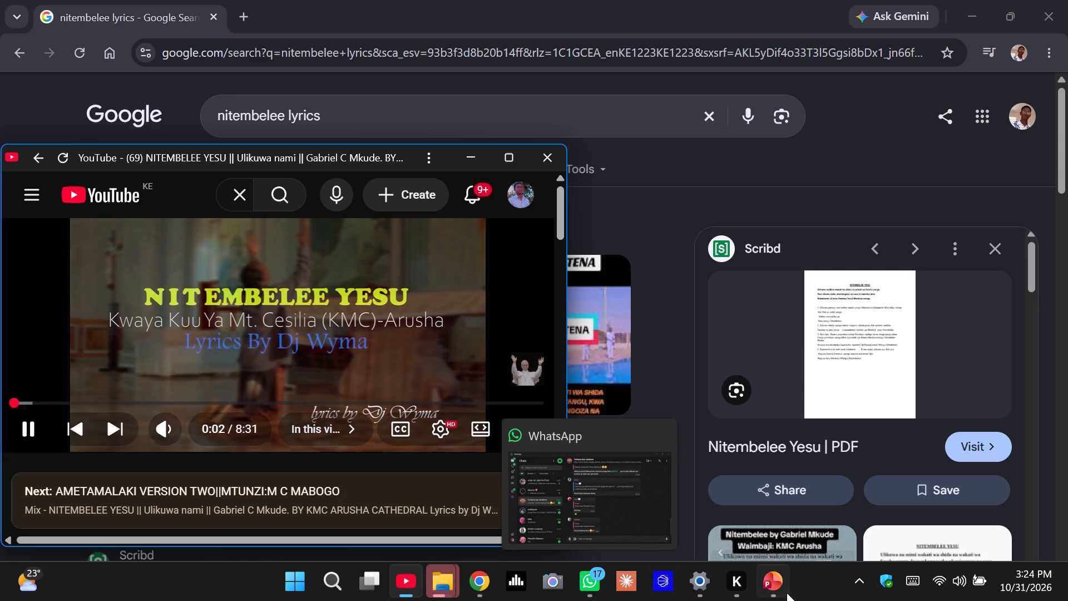
Switch to the STUDENTS @ 31 presentation in PowerPoint and open the blank slide 62 after the NITEMBELEE title slide.
{"action": "left_click", "coordinate": [787, 592]}
{"action": "left_click_drag", "start_coordinate": [31, 555], "coordinate": [37, 549]}
{"action": "left_click", "coordinate": [71, 529]}
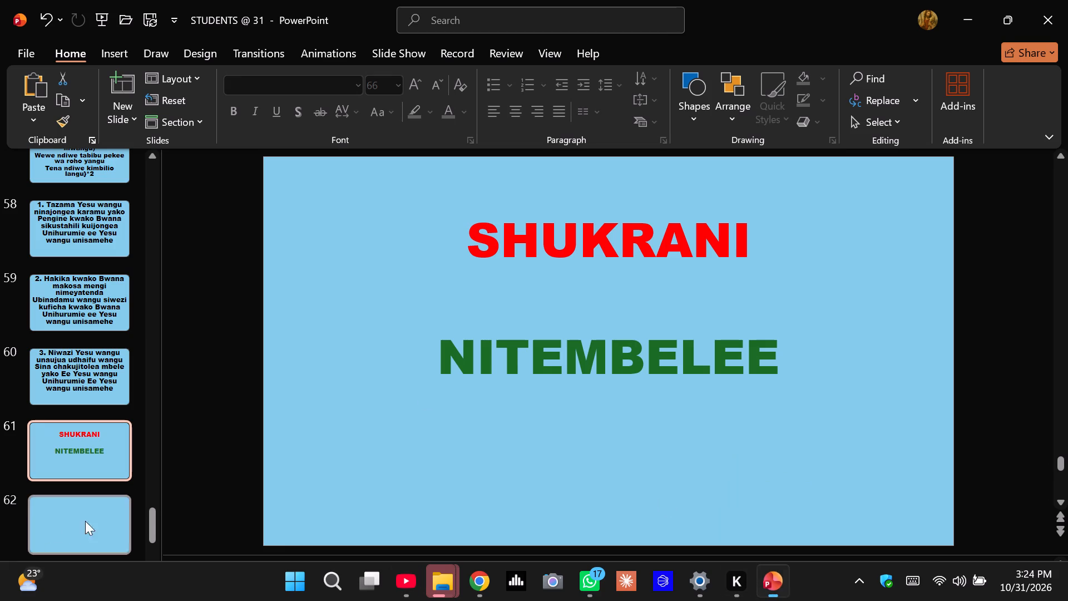
{"action": "left_click", "coordinate": [105, 508]}
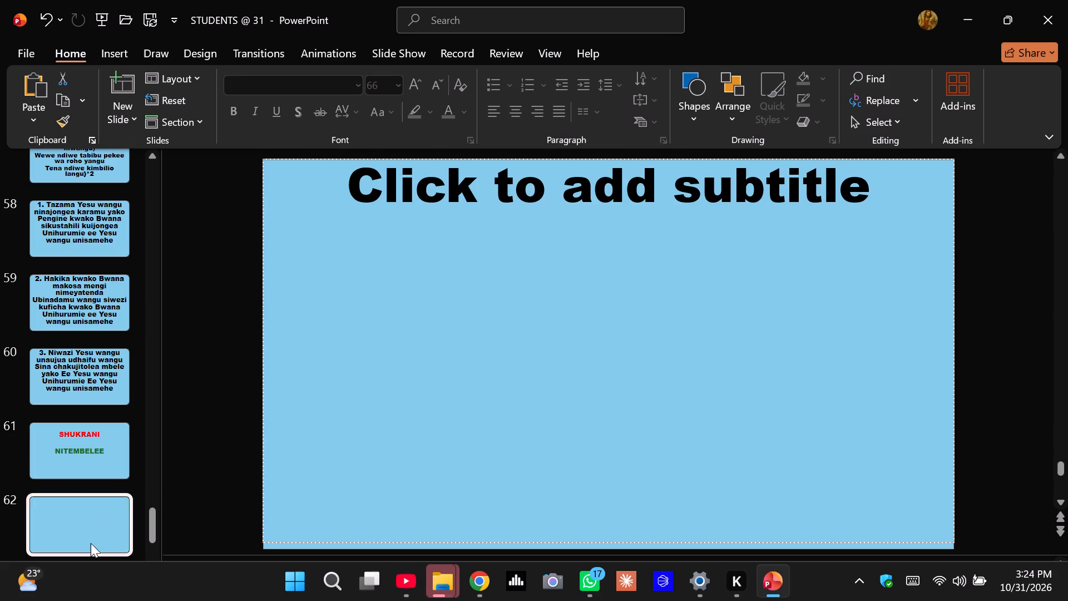
{"action": "scroll", "coordinate": [91, 543], "scroll_direction": "down", "scroll_amount": 7}
{"action": "scroll", "coordinate": [96, 528], "scroll_direction": "up", "scroll_amount": 1}
{"action": "scroll", "coordinate": [96, 528], "scroll_direction": "down", "scroll_amount": 3}
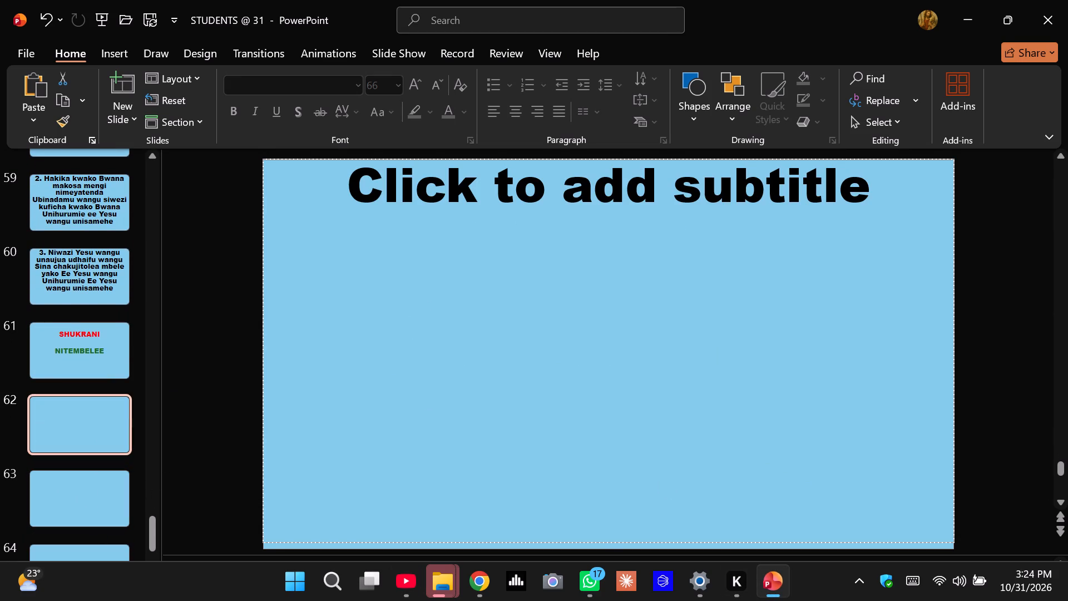
Enter "Ulikuwa na mimi wakati wa shida" in the subtitle placeholder of slide 62, correcting the typos.
{"action": "left_click", "coordinate": [497, 185]}
{"action": "type", "text": "ulikuwwa"}
{"action": "key", "text": "space"}
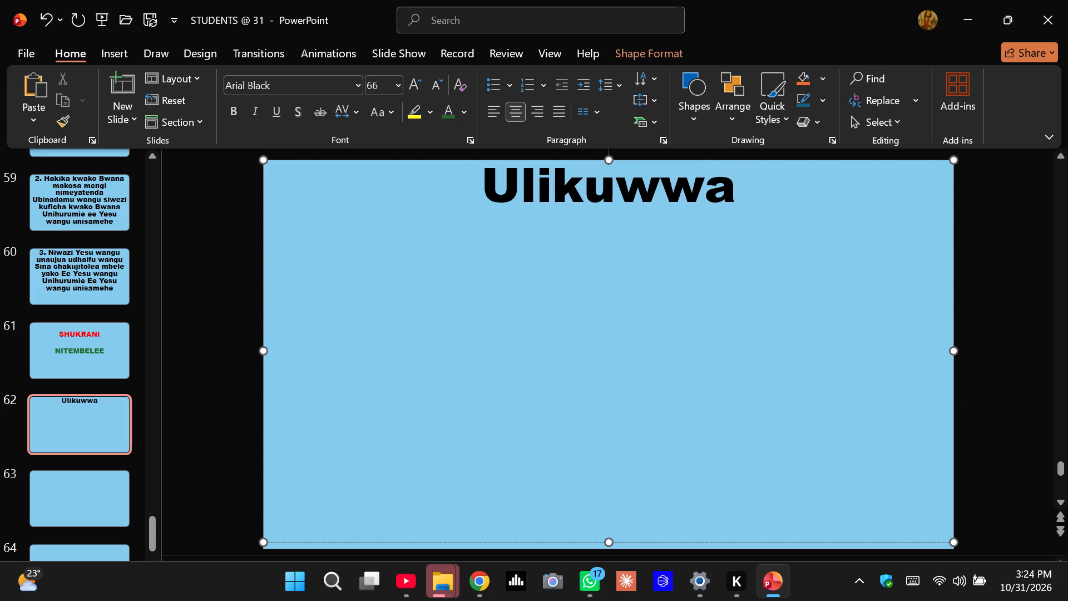
{"action": "key", "text": "Left"}
{"action": "key", "text": "Left"}
{"action": "key", "text": "BackSpace"}
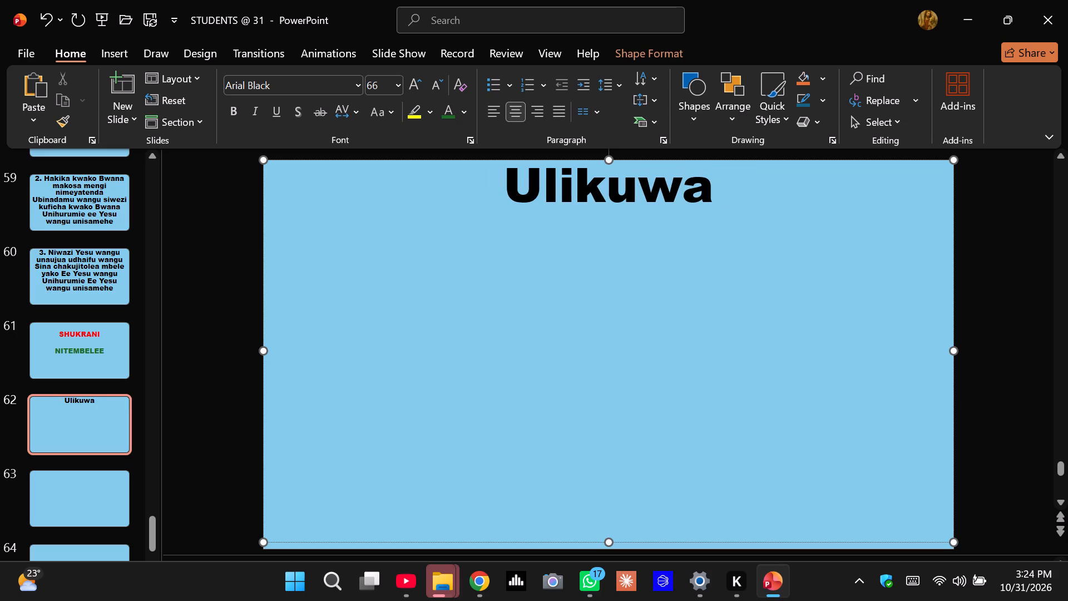
{"action": "key", "text": "Right"}
{"action": "key", "text": "space"}
{"action": "type", "text": "a"}
{"action": "key", "text": "space"}
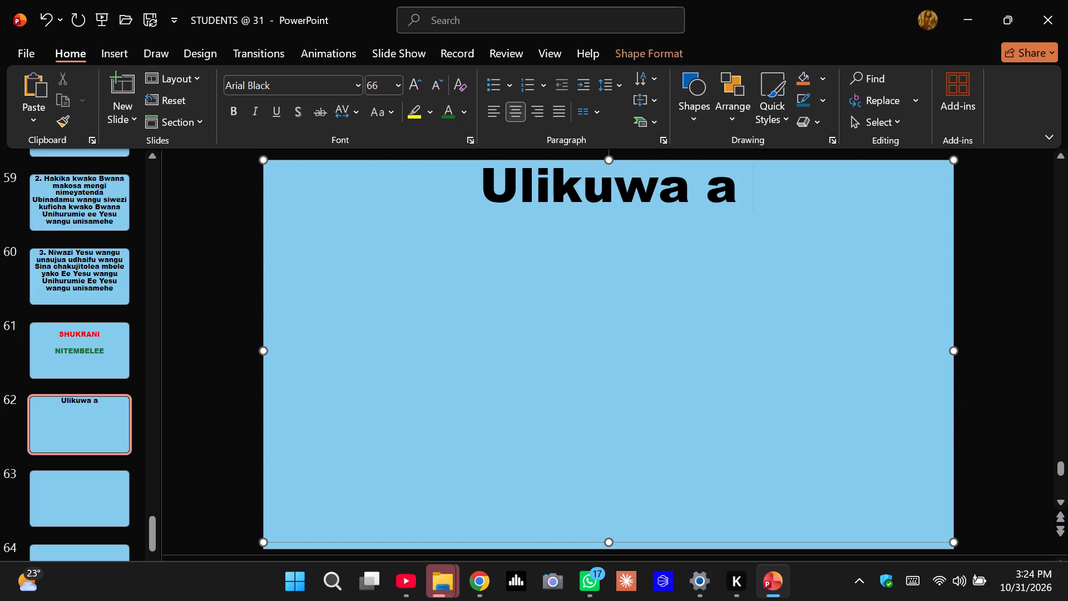
{"action": "key", "text": "BackSpace"}
{"action": "key", "text": "BackSpace"}
{"action": "type", "text": "n m"}
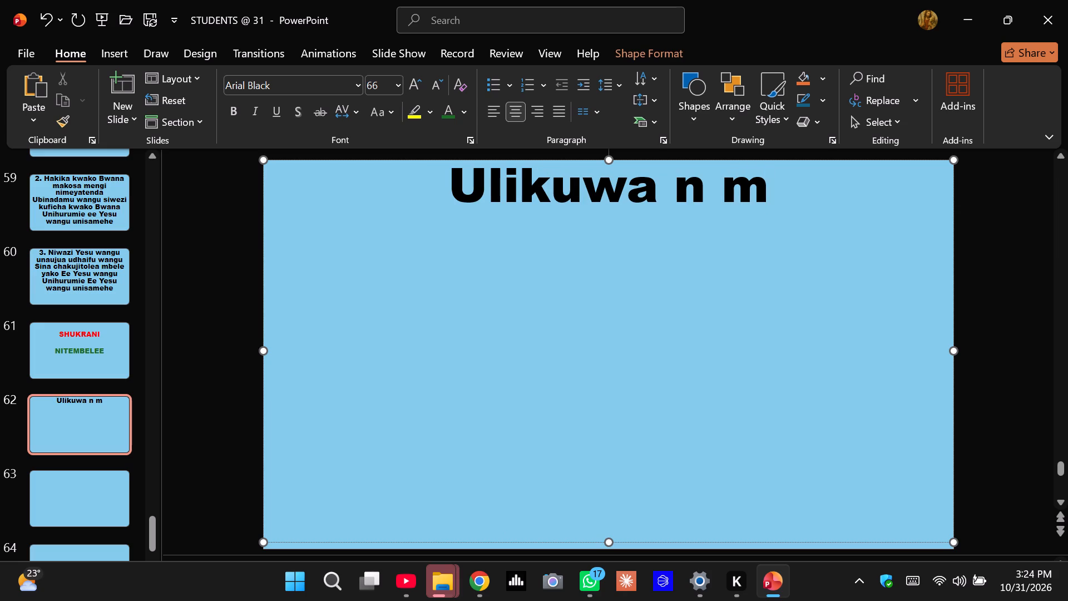
{"action": "key", "text": "BackSpace"}
{"action": "key", "text": "BackSpace"}
{"action": "key", "text": "BackSpace"}
{"action": "type", "text": "na mimi wakati wa shik"}
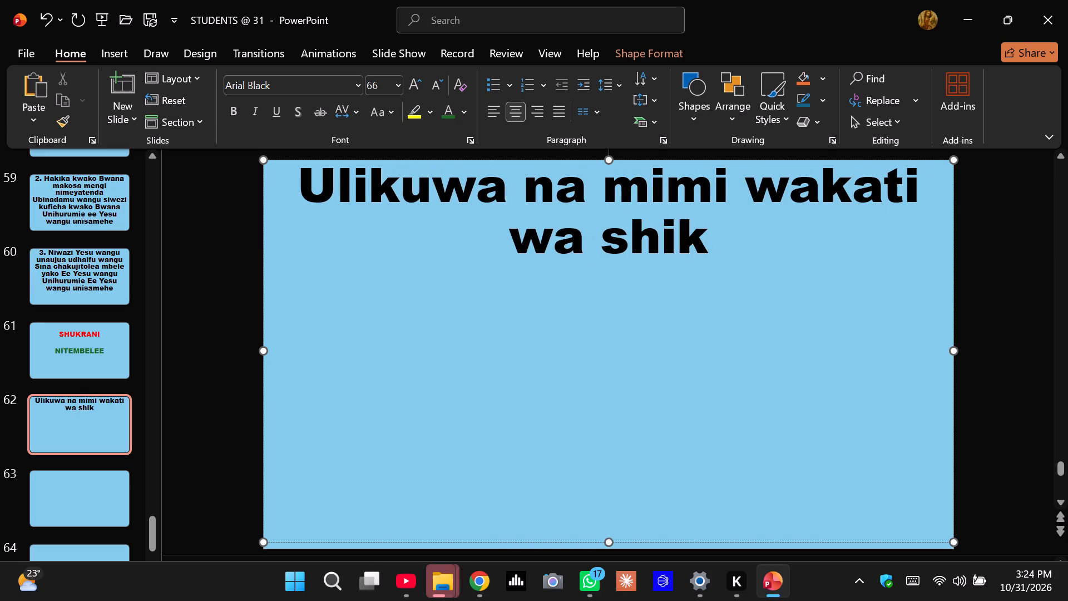
{"action": "key", "text": "BackSpace"}
{"action": "type", "text": "da"}
{"action": "key", "text": "space"}
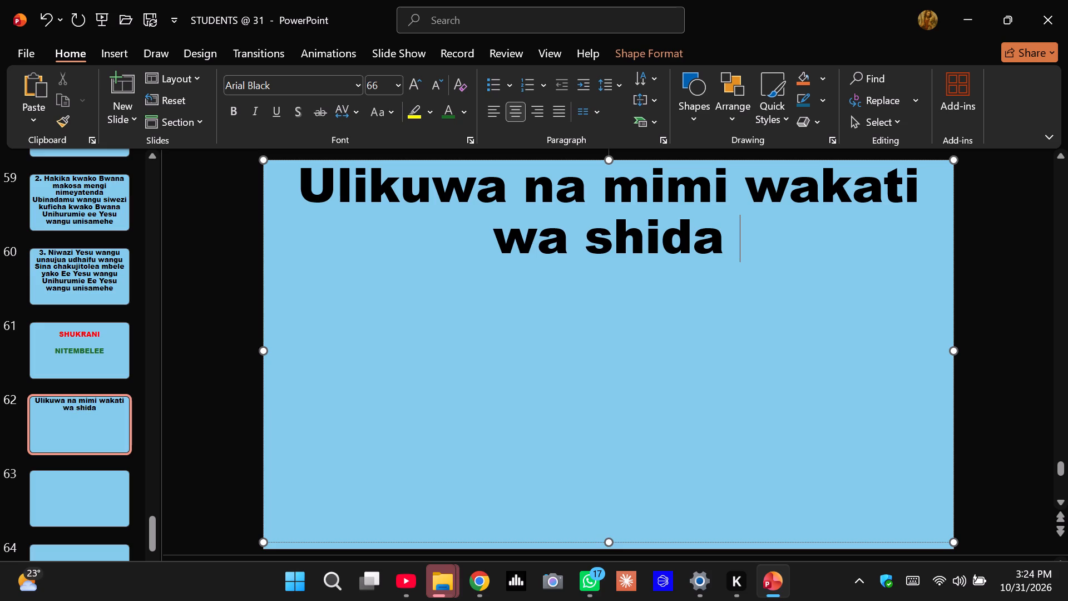
Continue the slide 62 lyrics with "na wakati wa Furaha yangu kwa mkono wako ukaniongoza".
{"action": "type", "text": "na wakati wa furaha yangu kwa mkono wako"}
{"action": "key", "text": "space"}
{"action": "type", "text": "ukania"}
{"action": "key", "text": "BackSpace"}
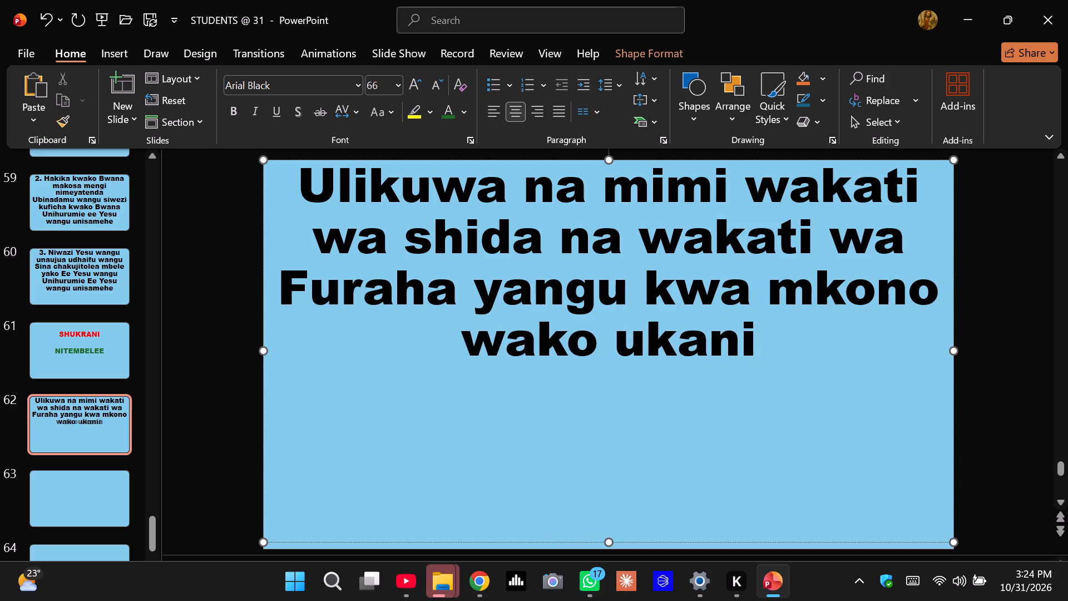
{"action": "type", "text": "ongoza"}
{"action": "key", "text": "space"}
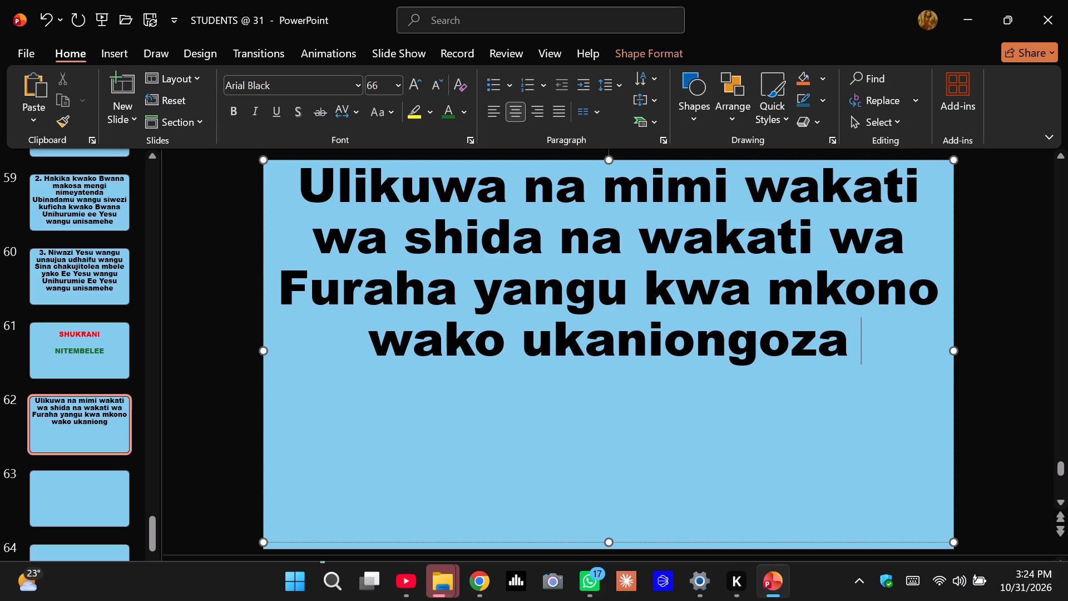
Switch to YouTube and rewind the Nitembelee Yesu video to near its beginning.
{"action": "left_click", "coordinate": [400, 584]}
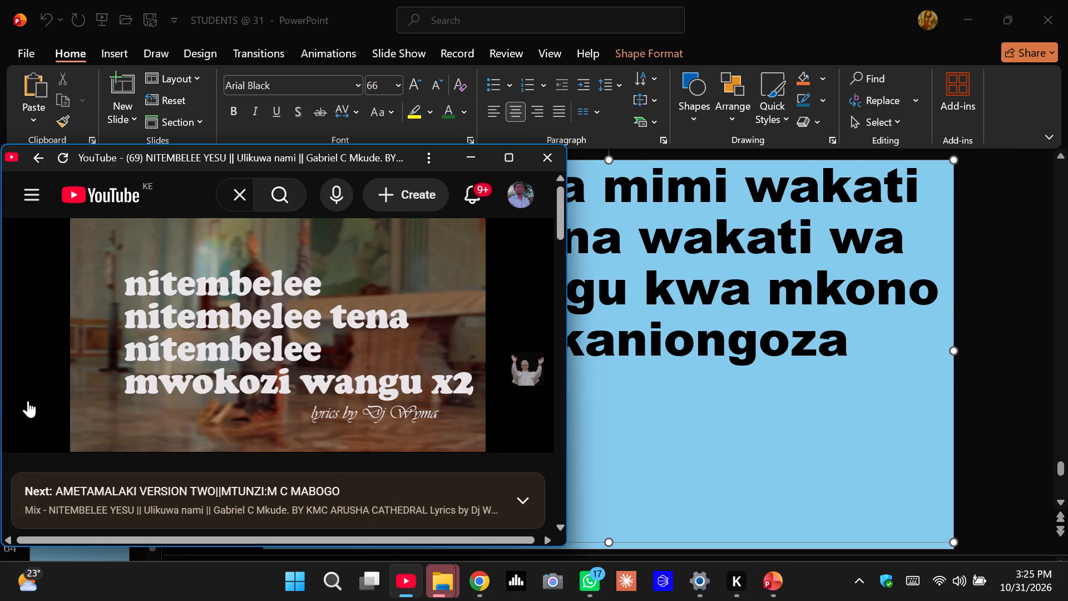
{"action": "left_click", "coordinate": [31, 401]}
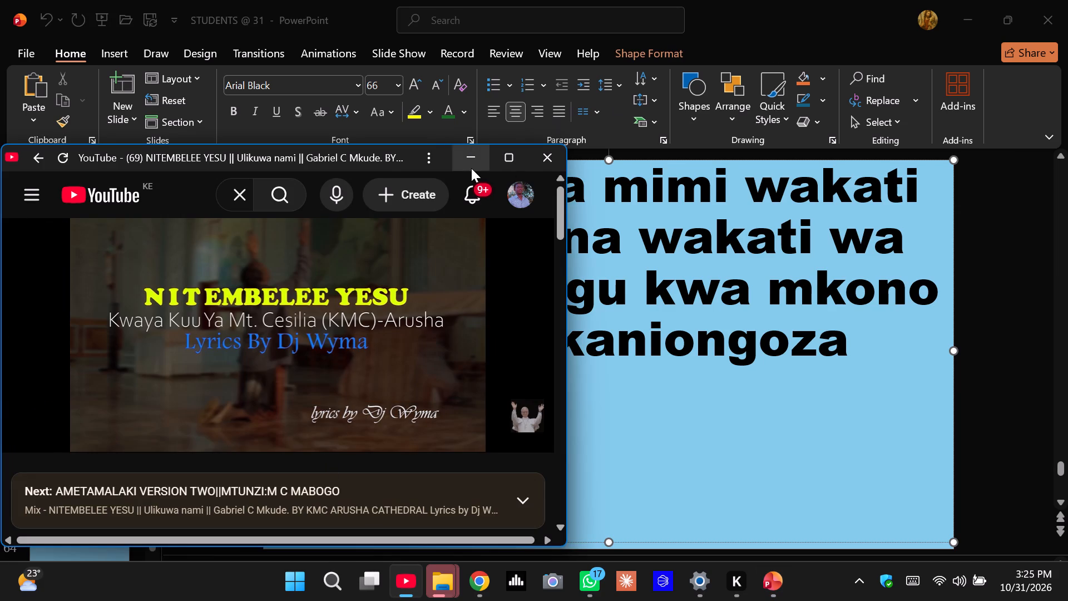
Pop the lyrics video out as a picture-in-picture and place it over the ribbon, clear of the slide text.
{"action": "left_click_drag", "start_coordinate": [193, 164], "coordinate": [190, 152]}
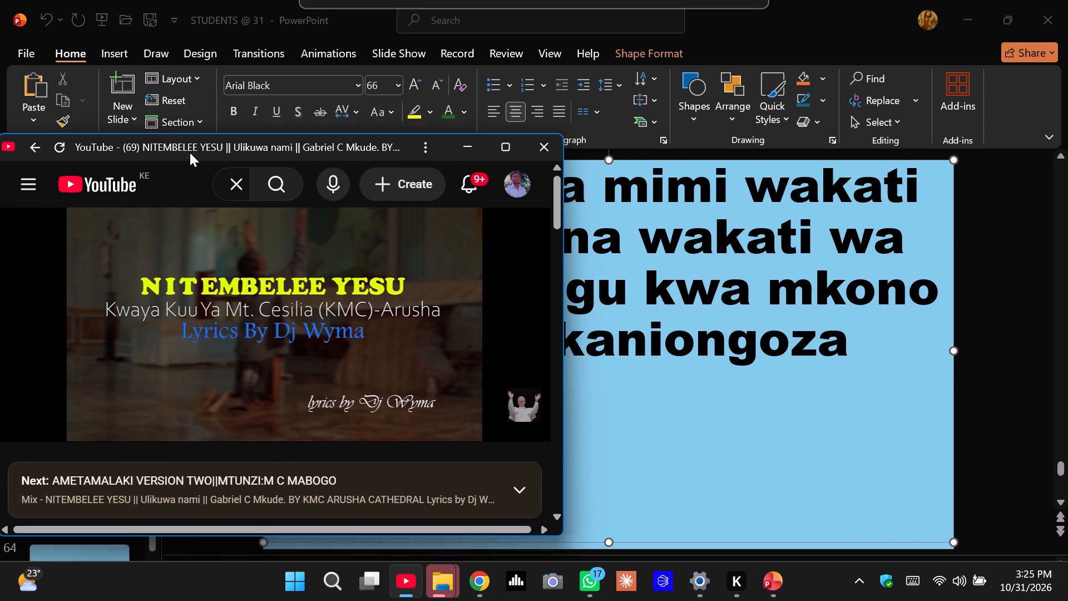
{"action": "left_click_drag", "start_coordinate": [190, 152], "coordinate": [201, 84]}
{"action": "right_click", "coordinate": [274, 237]}
{"action": "right_click", "coordinate": [274, 237]}
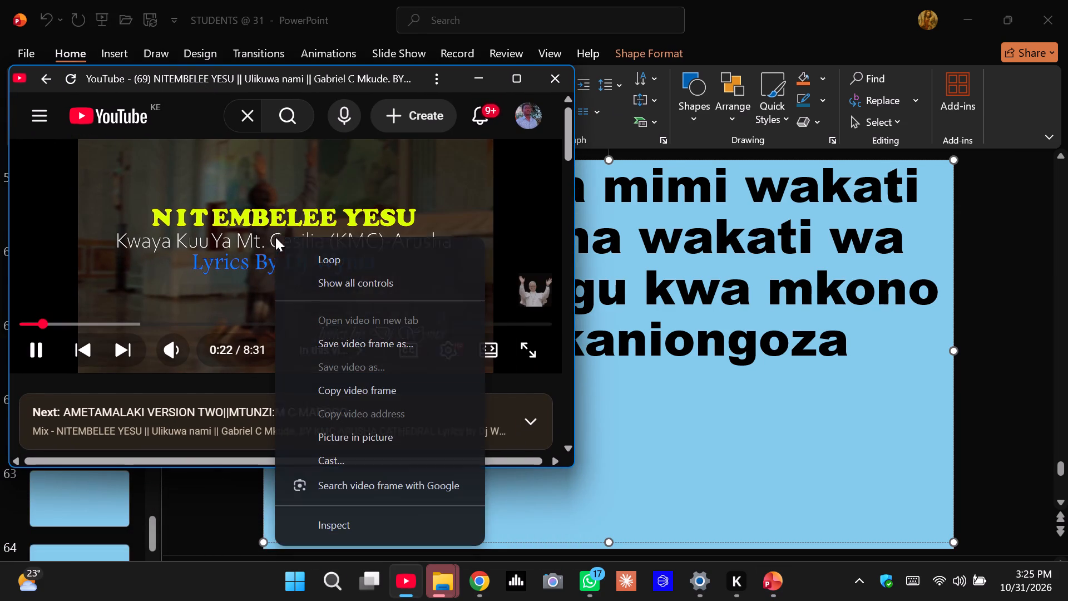
{"action": "left_click", "coordinate": [370, 439]}
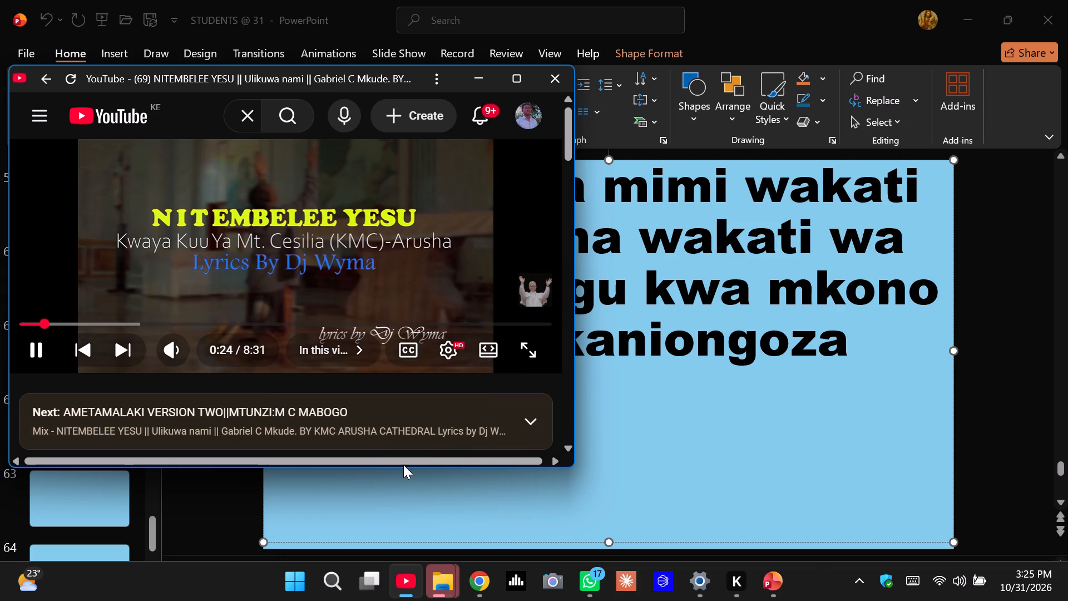
{"action": "left_click_drag", "start_coordinate": [929, 472], "coordinate": [828, 22]}
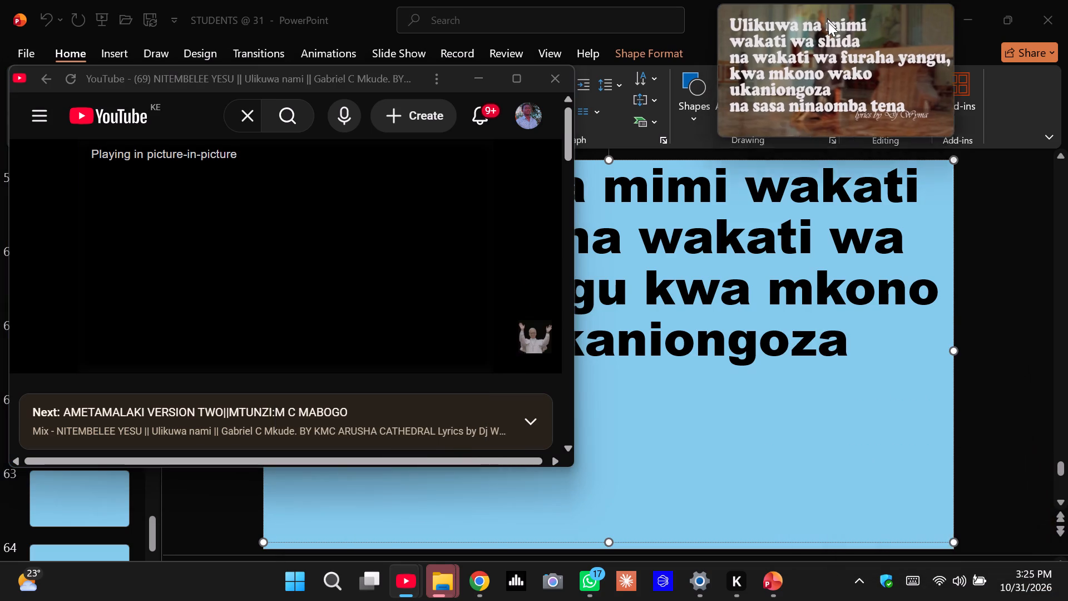
Minimize the YouTube window so that only the floating lyrics video stays over the presentation.
{"action": "left_click_drag", "start_coordinate": [828, 22], "coordinate": [837, 62]}
{"action": "left_click", "coordinate": [477, 78]}
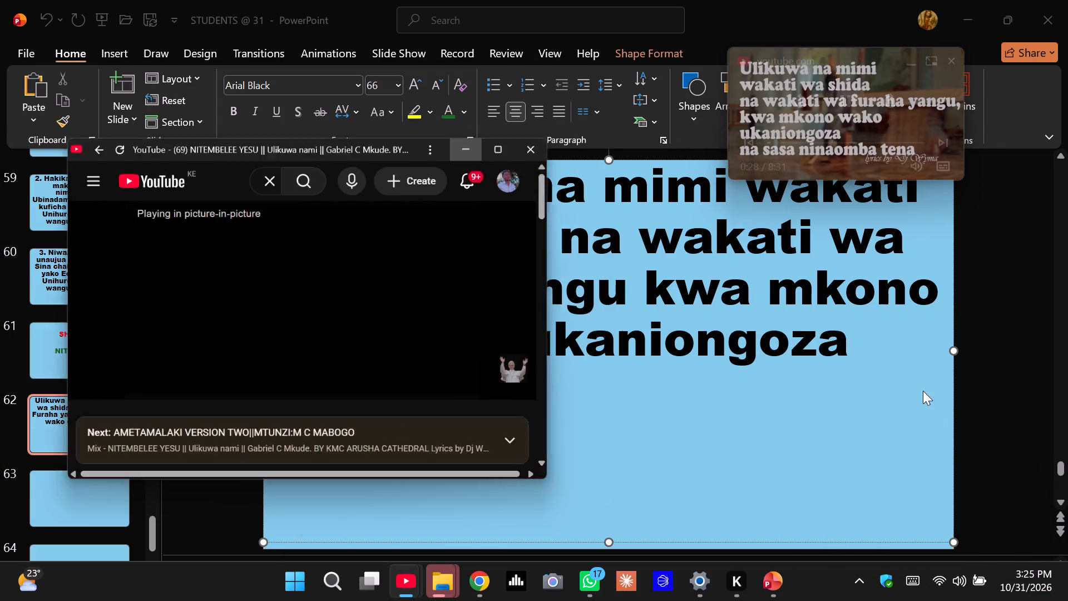
Turn on the computer's mobile hotspot and return to the lyrics text on slide 62.
{"action": "left_click", "coordinate": [946, 588]}
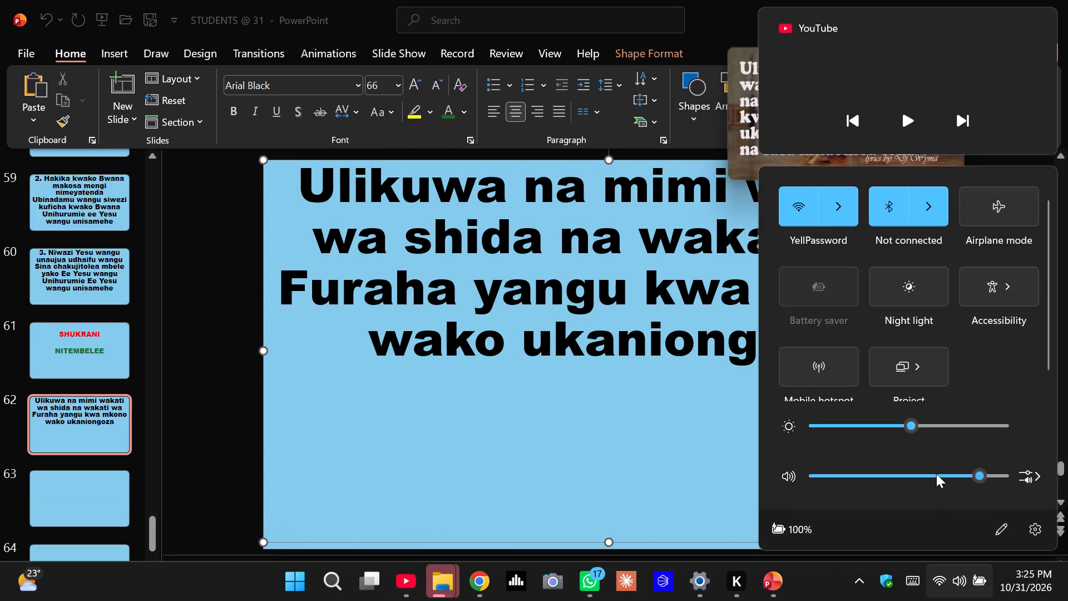
{"action": "left_click", "coordinate": [841, 377]}
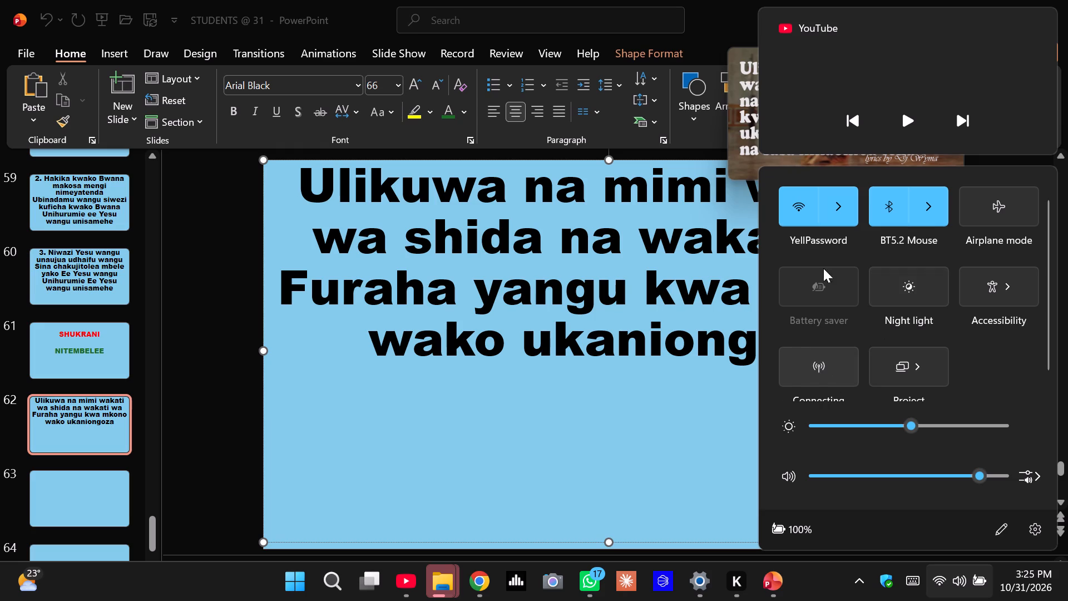
{"action": "left_click", "coordinate": [618, 208]}
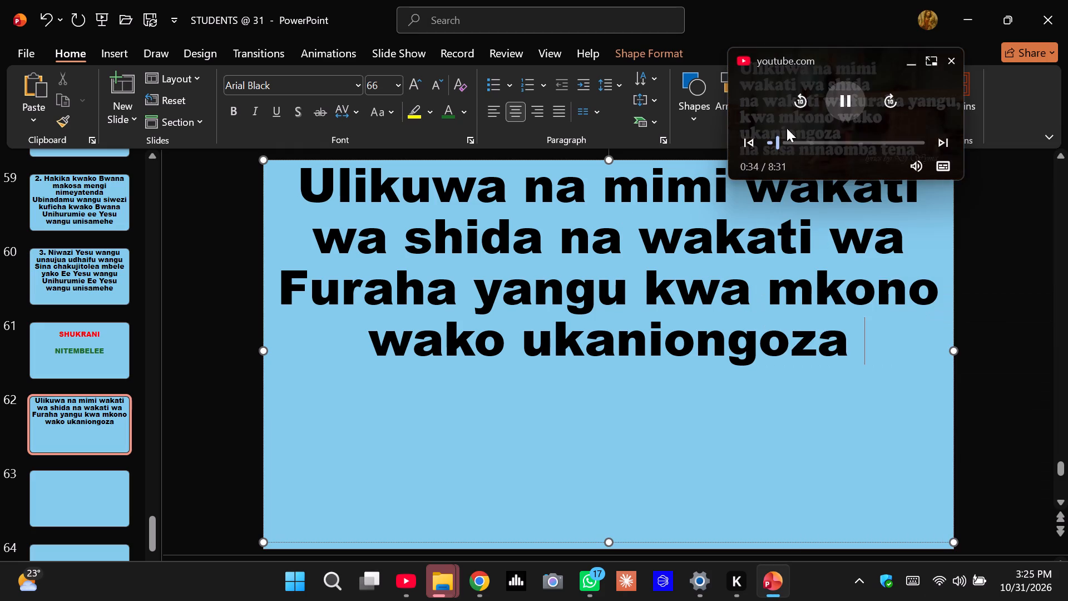
Move the floating lyrics video over the ribbon's Font group and rewind it to the "Ulikuwa na mimi" verse.
{"action": "left_click_drag", "start_coordinate": [840, 57], "coordinate": [264, 30]}
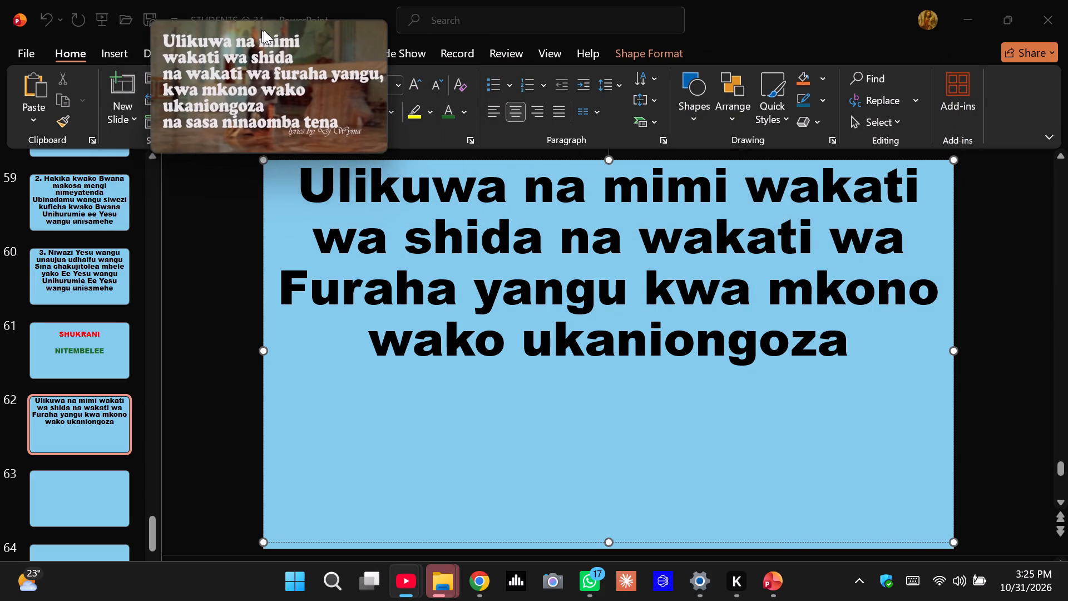
{"action": "left_click_drag", "start_coordinate": [264, 30], "coordinate": [345, 32]}
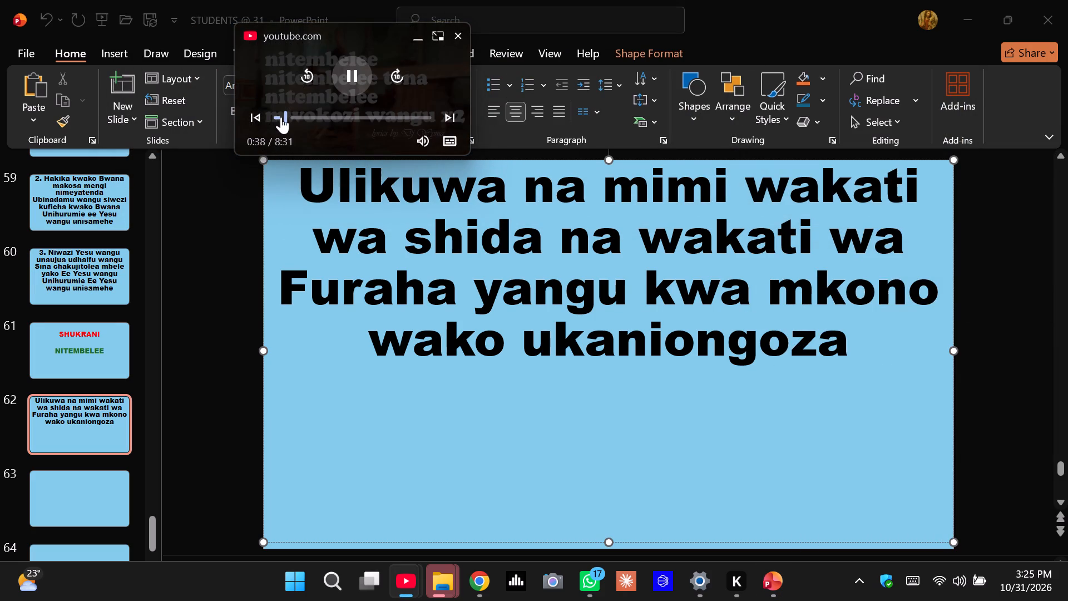
{"action": "scroll", "coordinate": [281, 117], "scroll_direction": "down", "scroll_amount": 5}
{"action": "left_click", "coordinate": [281, 117]}
{"action": "left_click", "coordinate": [281, 117]}
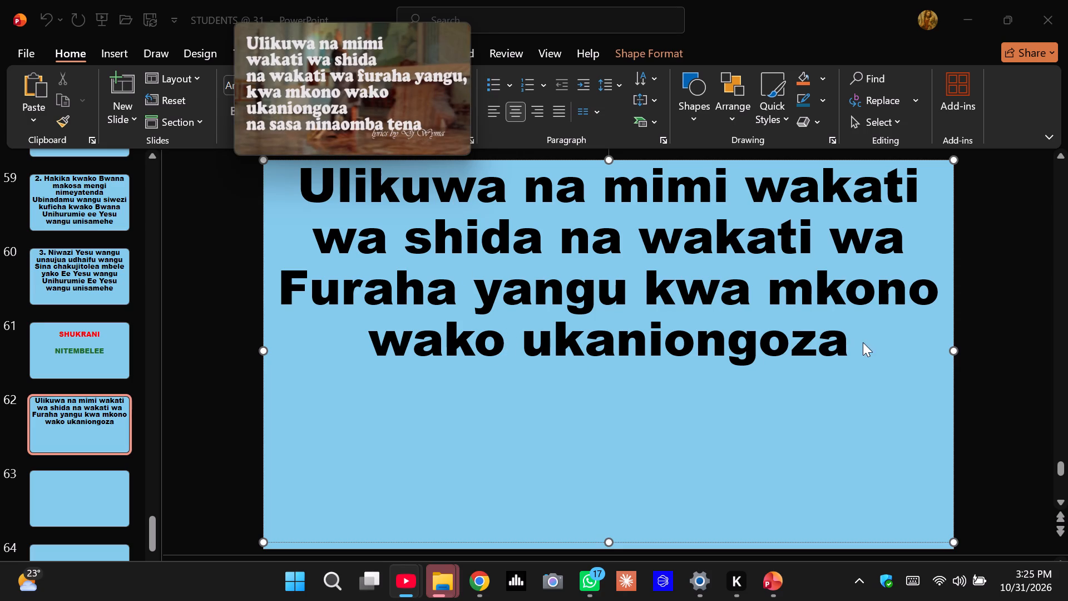
Place the text cursor after "ukaniongoza" on slide 62 to continue the lyrics.
{"action": "left_click_drag", "start_coordinate": [864, 341], "coordinate": [866, 347]}
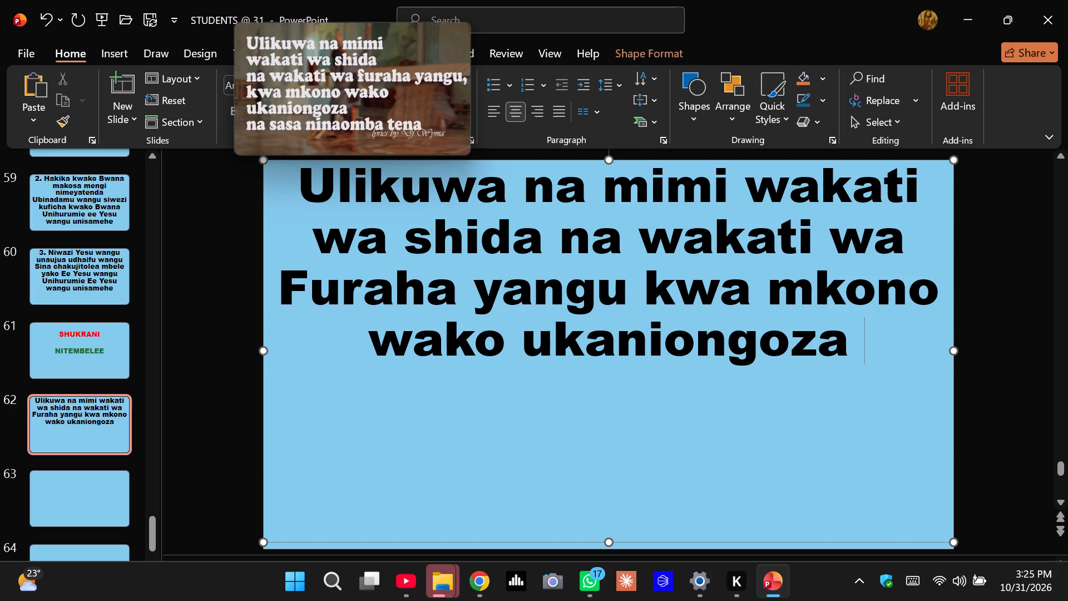
Complete the slide 62 lyrics in PowerPoint with "na sasa ninaomba tena".
{"action": "type", "text": "na sasa"}
{"action": "key", "text": "space"}
{"action": "type", "text": "ninaomba ena"}
{"action": "key", "text": "space"}
{"action": "key", "text": "BackSpace"}
{"action": "key", "text": "BackSpace"}
{"action": "key", "text": "BackSpace"}
{"action": "key", "text": "BackSpace"}
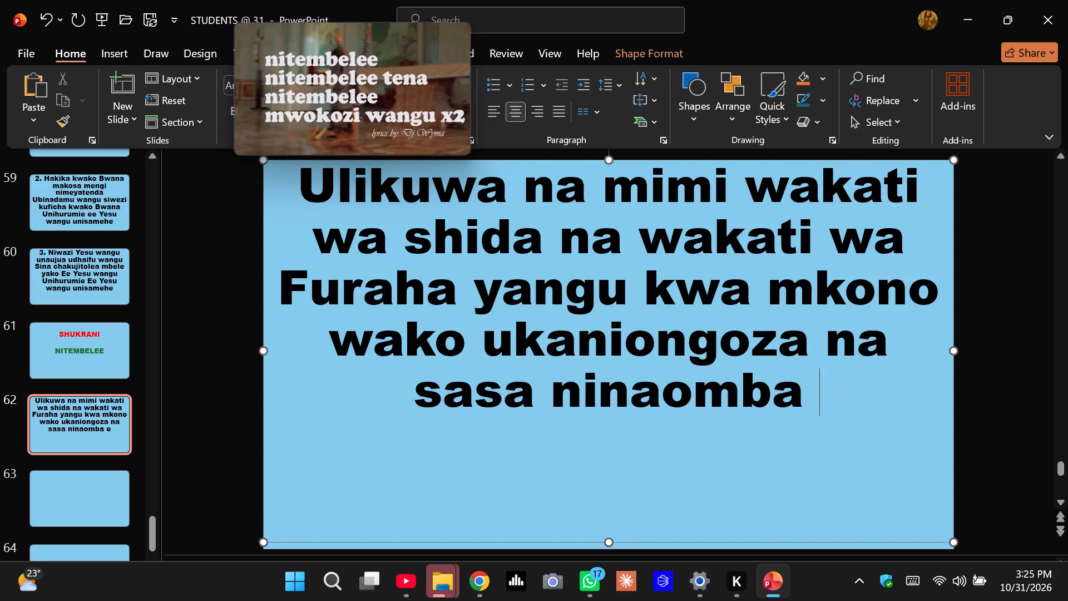
{"action": "type", "text": "tena"}
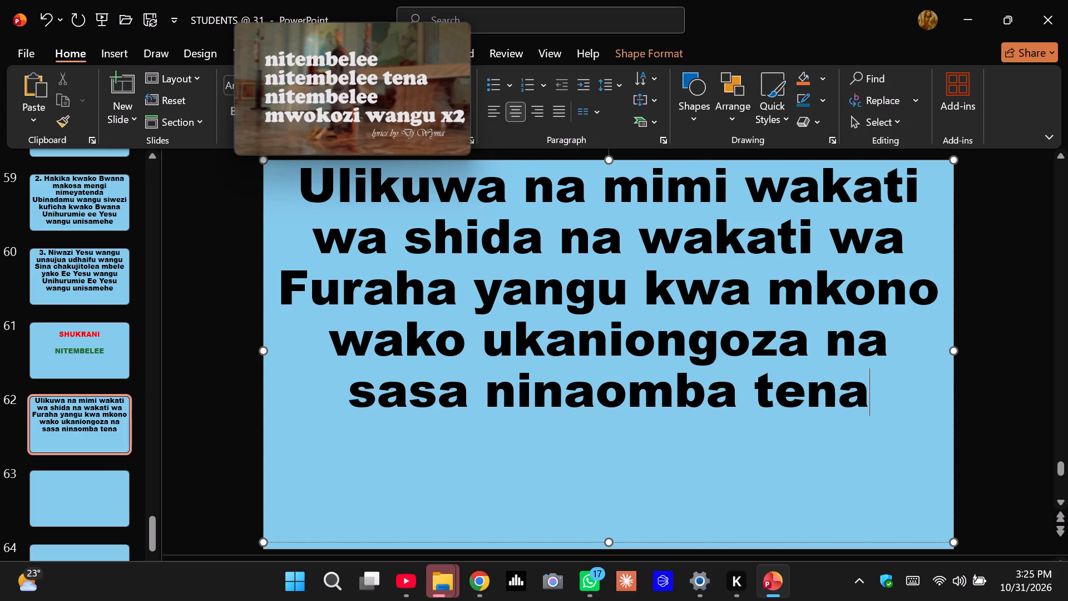
Start the chorus on blank slide 63 with the line "Nitembelee".
{"action": "left_click", "coordinate": [102, 505]}
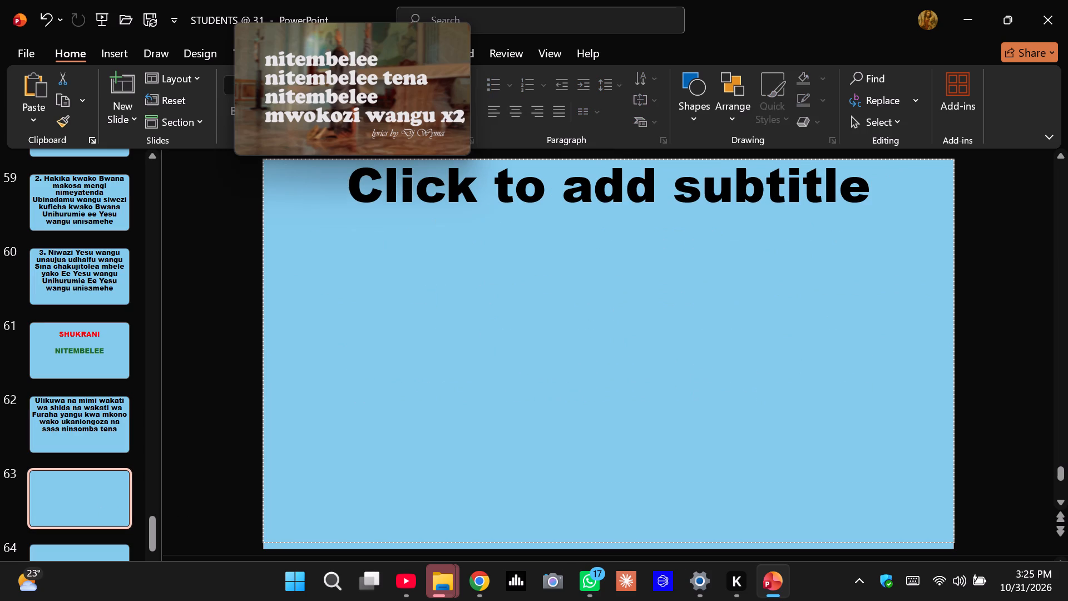
{"action": "left_click", "coordinate": [556, 175]}
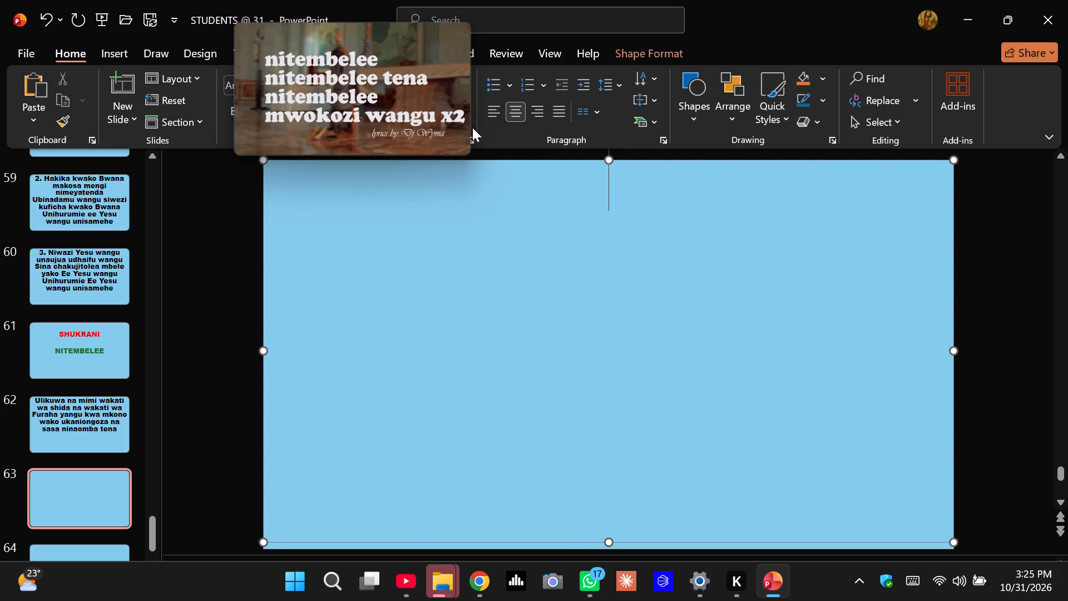
{"action": "left_click", "coordinate": [278, 121]}
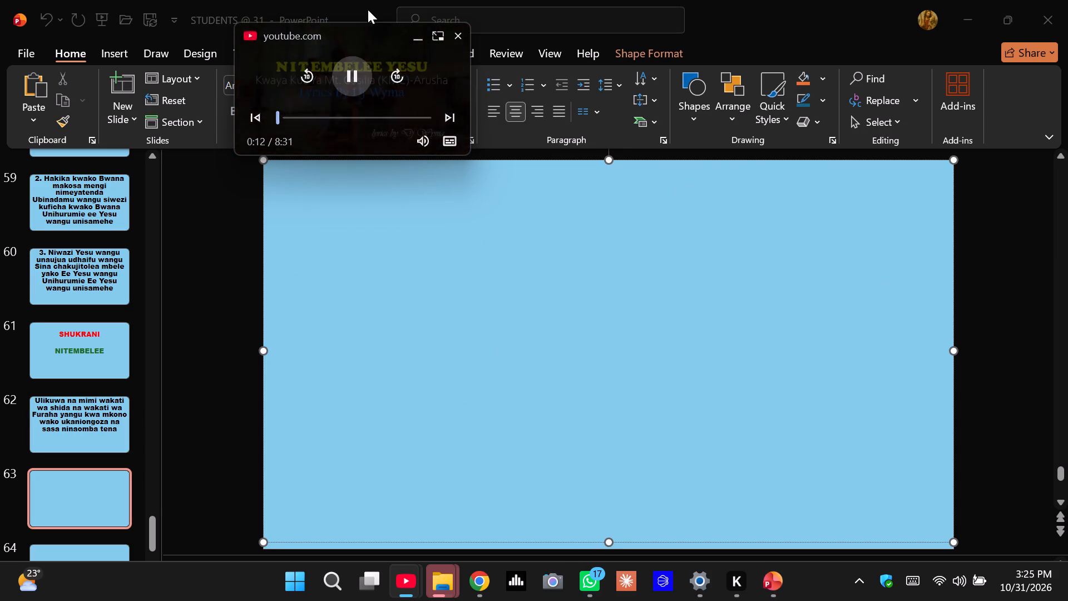
{"action": "left_click", "coordinate": [560, 194]}
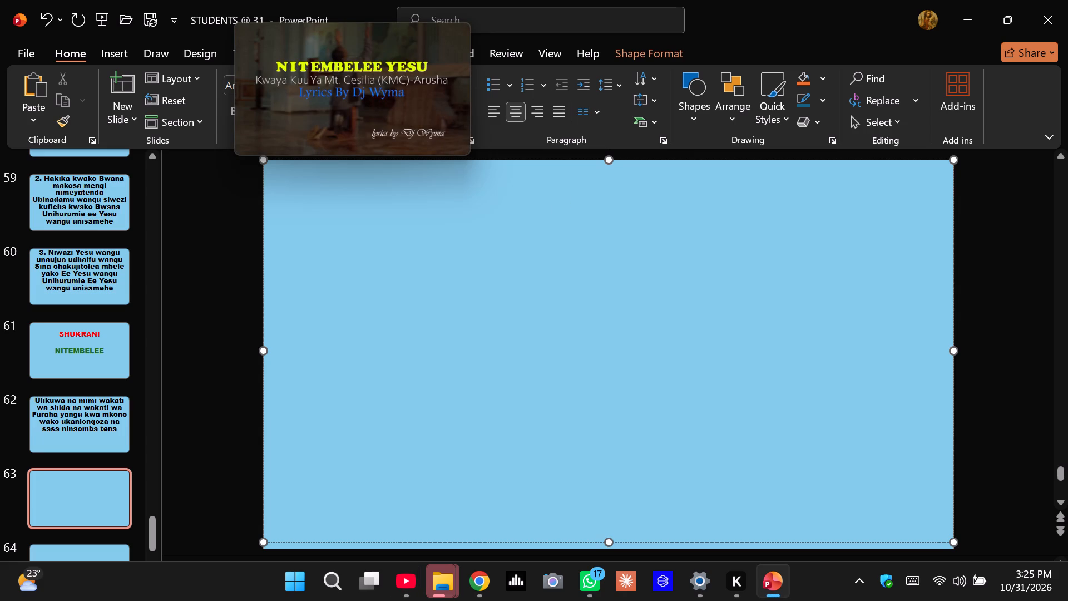
{"action": "type", "text": "nitembek"}
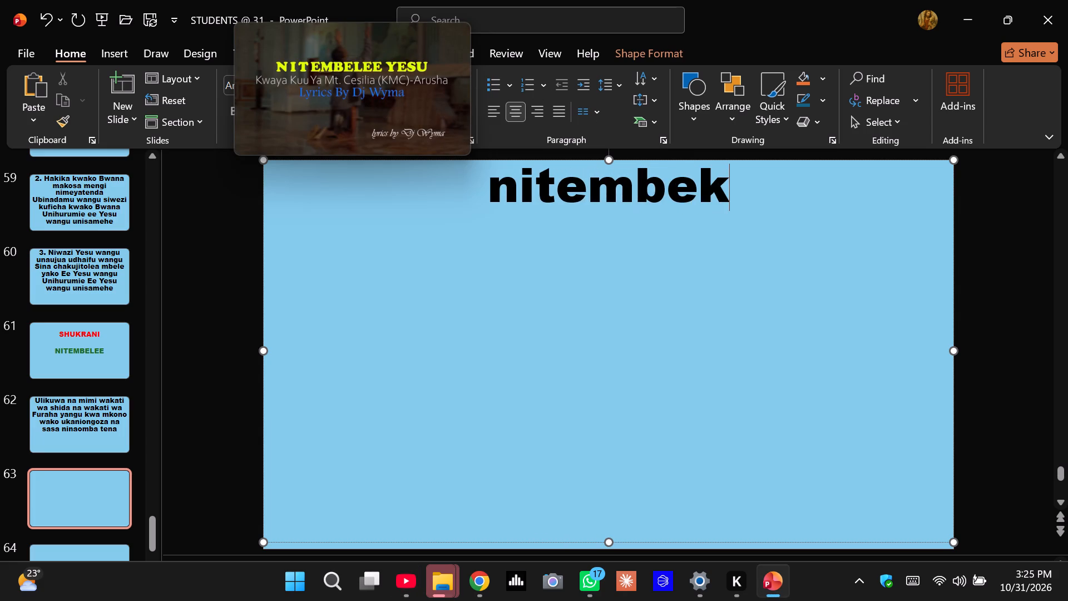
{"action": "key", "text": "BackSpace"}
{"action": "type", "text": "lee"}
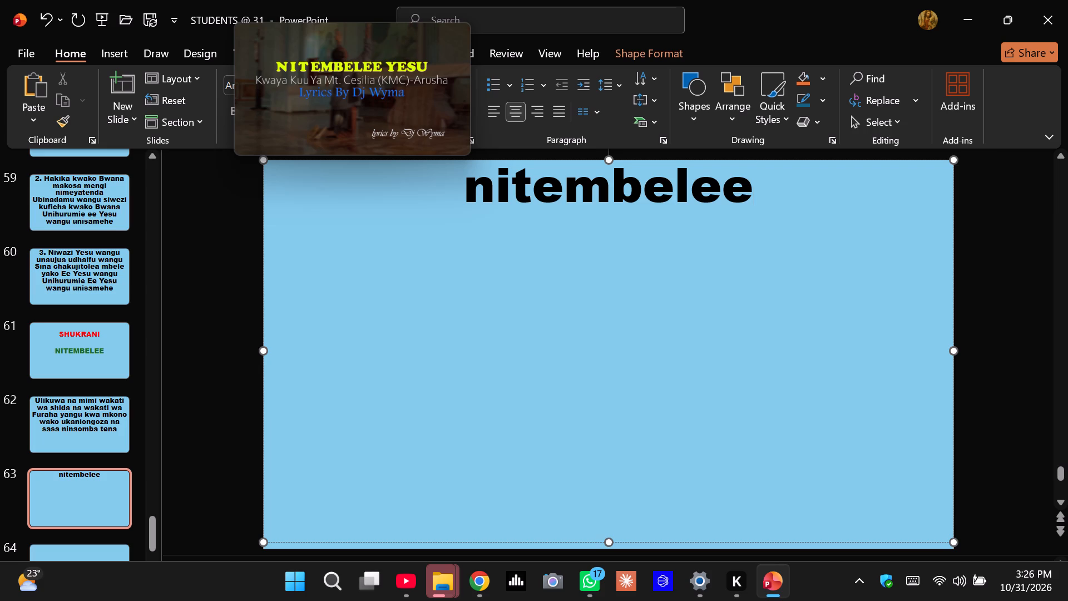
{"action": "key", "text": "space"}
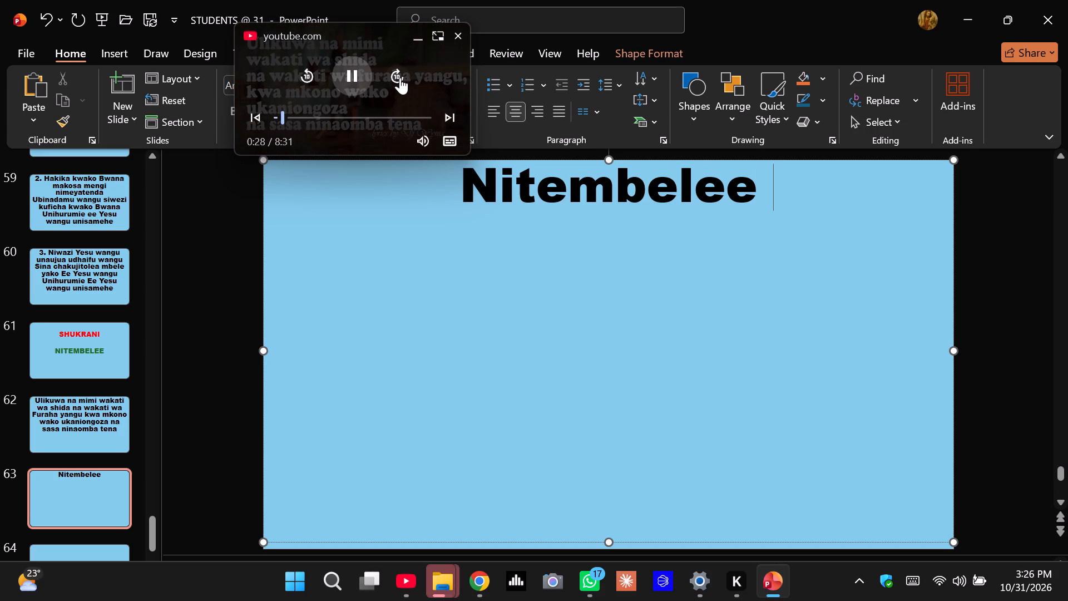
Skip the picture-in-picture lyrics video forward to the chorus and replay that part to read its words.
{"action": "left_click", "coordinate": [399, 75]}
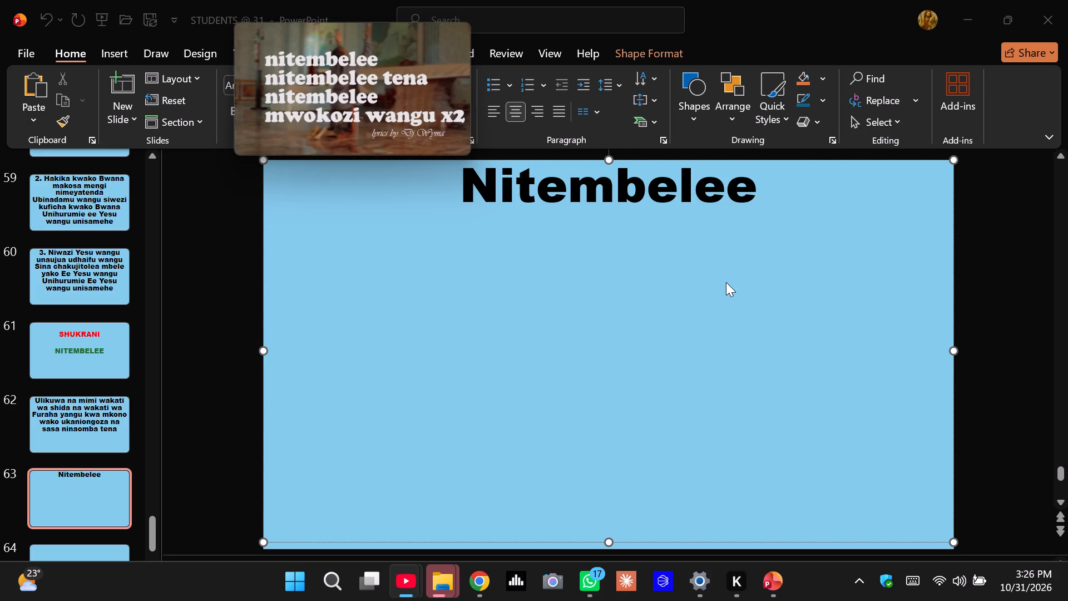
{"action": "key", "text": "Left"}
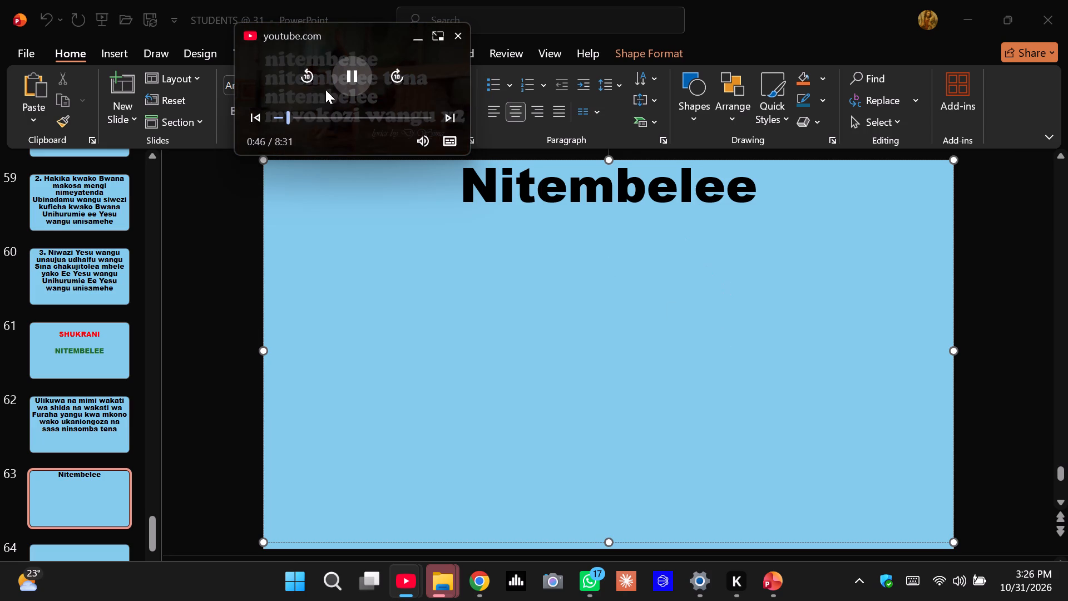
{"action": "left_click", "coordinate": [304, 73]}
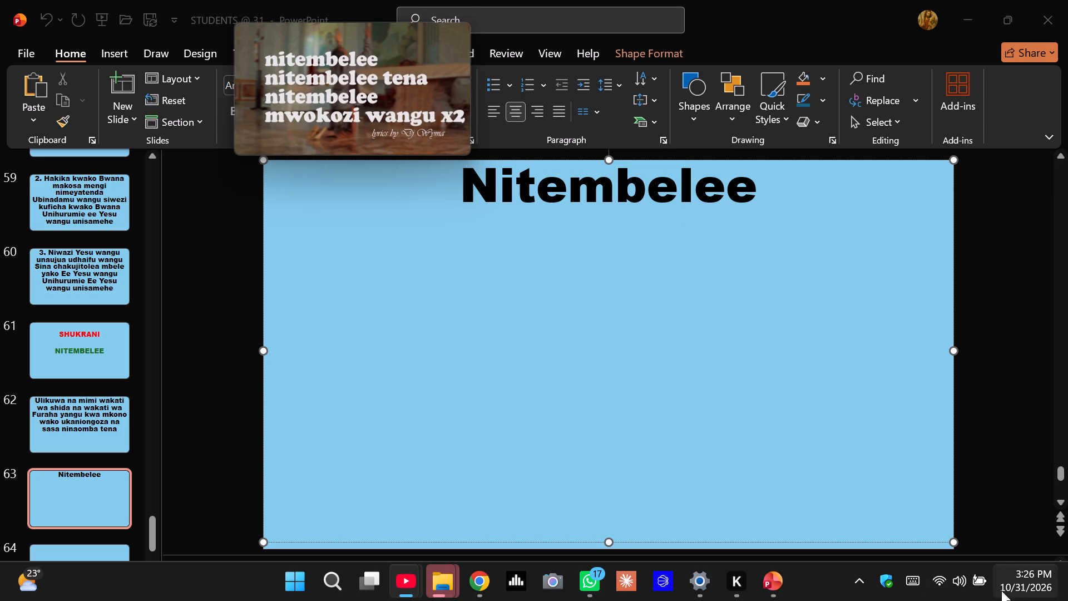
Check the mobile hotspot's properties in Windows Settings, then close Settings to return to the presentation.
{"action": "left_click", "coordinate": [983, 587]}
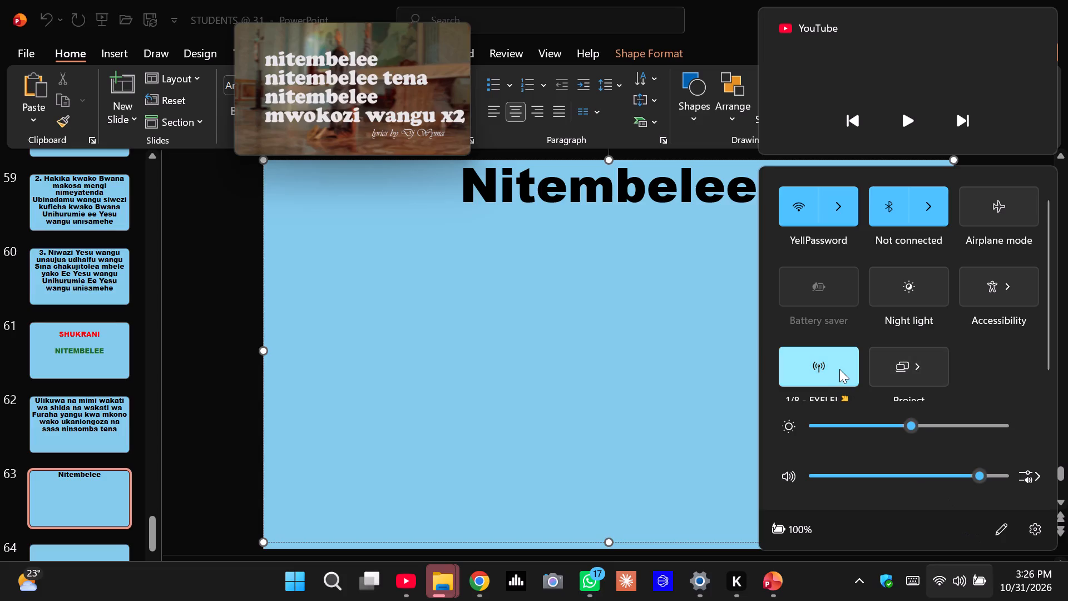
{"action": "right_click", "coordinate": [839, 369]}
{"action": "left_click", "coordinate": [866, 385]}
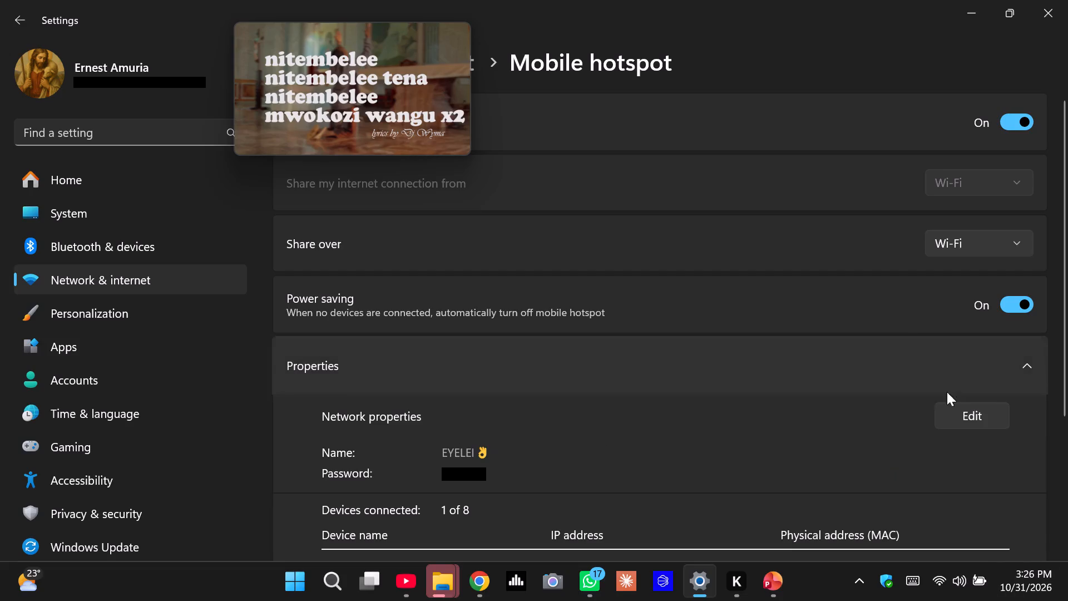
{"action": "left_click", "coordinate": [1067, 18]}
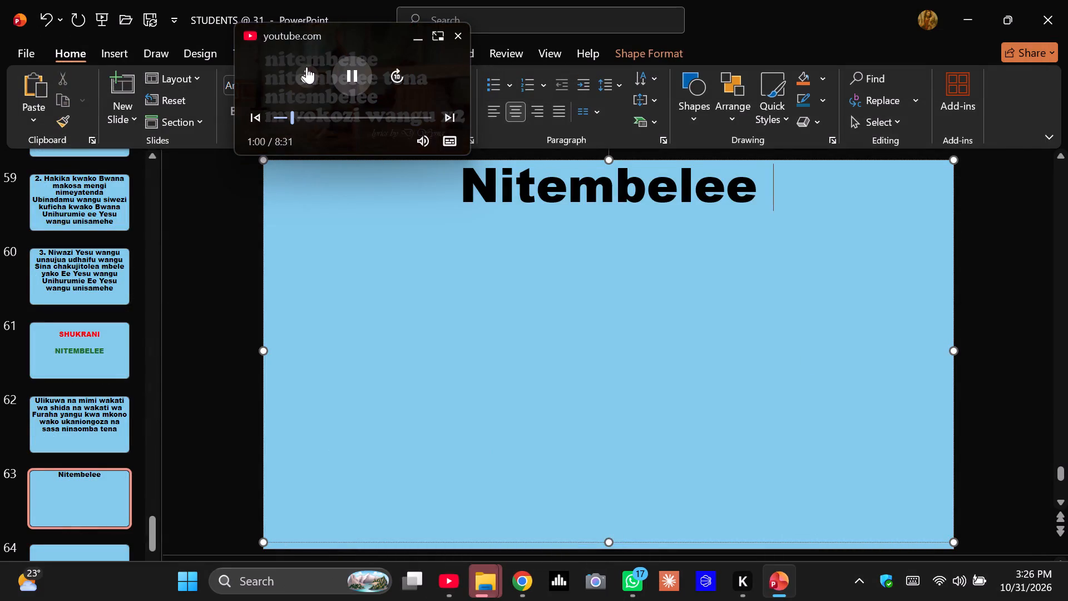
Rewind the floating video to the chorus and add the lines "Nitembelee tena" and "Nitembelee mwokozi wangu" to slide 63.
{"action": "left_click", "coordinate": [306, 67]}
{"action": "left_click", "coordinate": [309, 73]}
{"action": "left_click", "coordinate": [765, 189]}
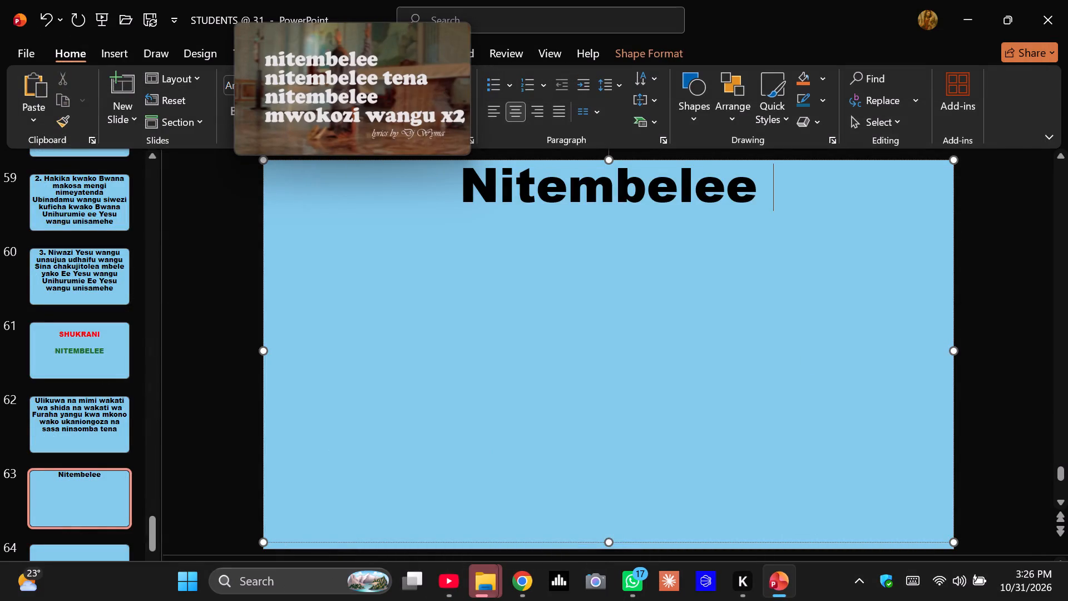
{"action": "key", "text": "Return"}
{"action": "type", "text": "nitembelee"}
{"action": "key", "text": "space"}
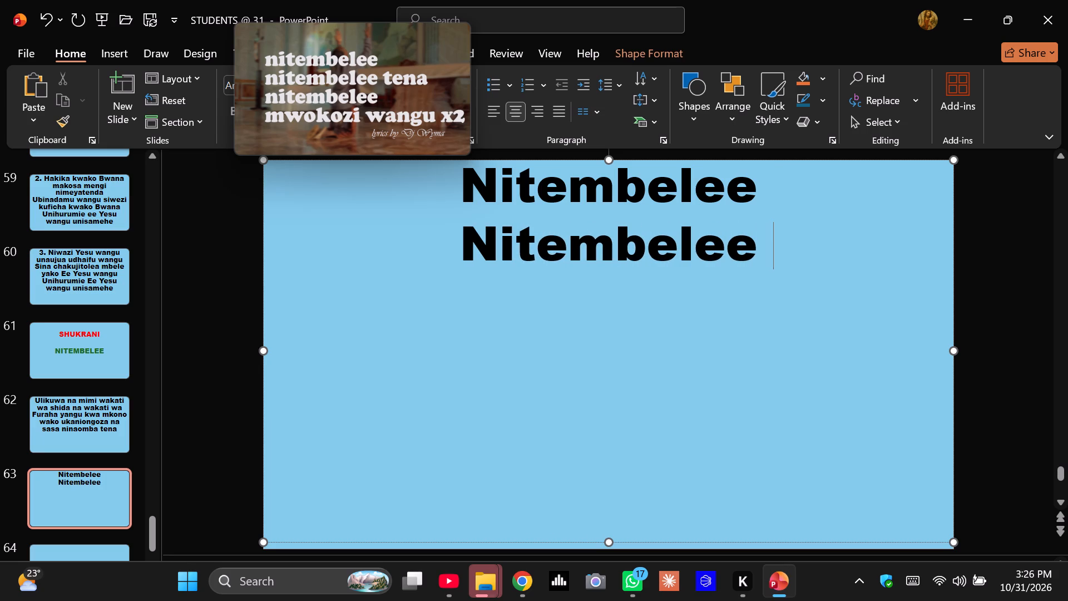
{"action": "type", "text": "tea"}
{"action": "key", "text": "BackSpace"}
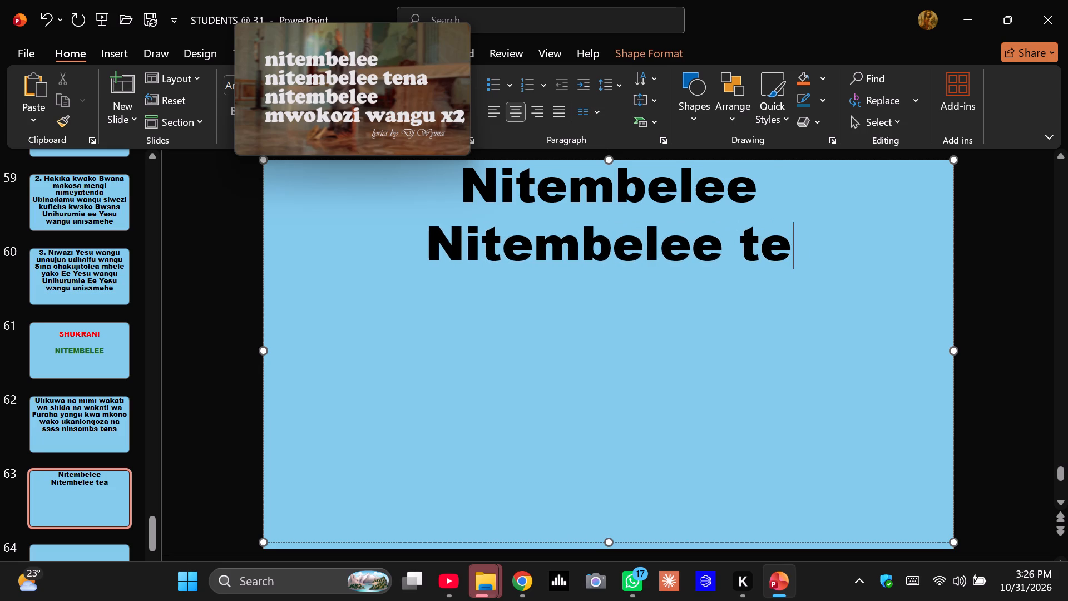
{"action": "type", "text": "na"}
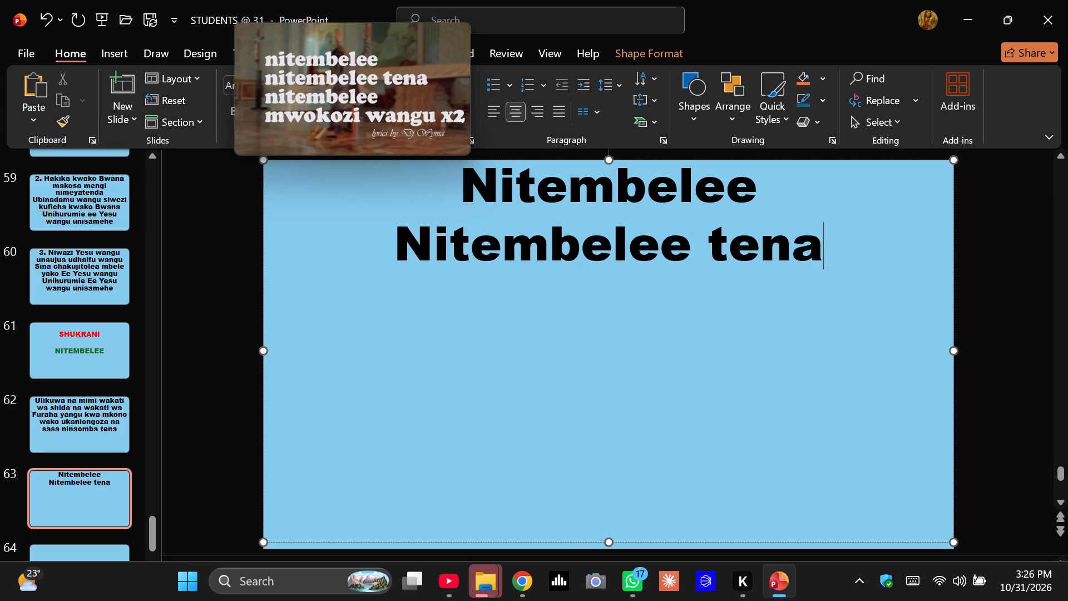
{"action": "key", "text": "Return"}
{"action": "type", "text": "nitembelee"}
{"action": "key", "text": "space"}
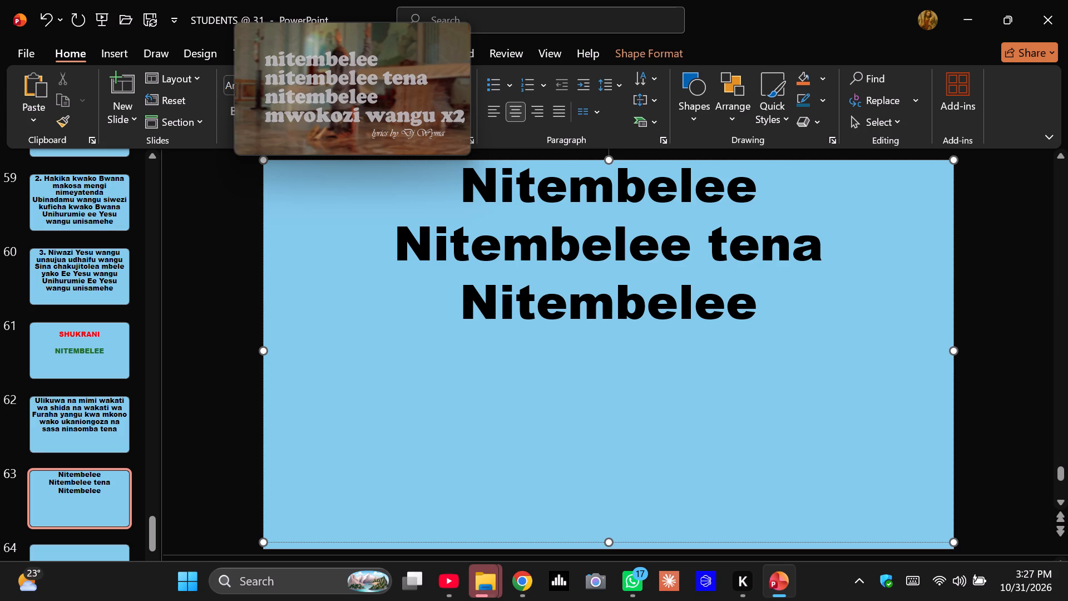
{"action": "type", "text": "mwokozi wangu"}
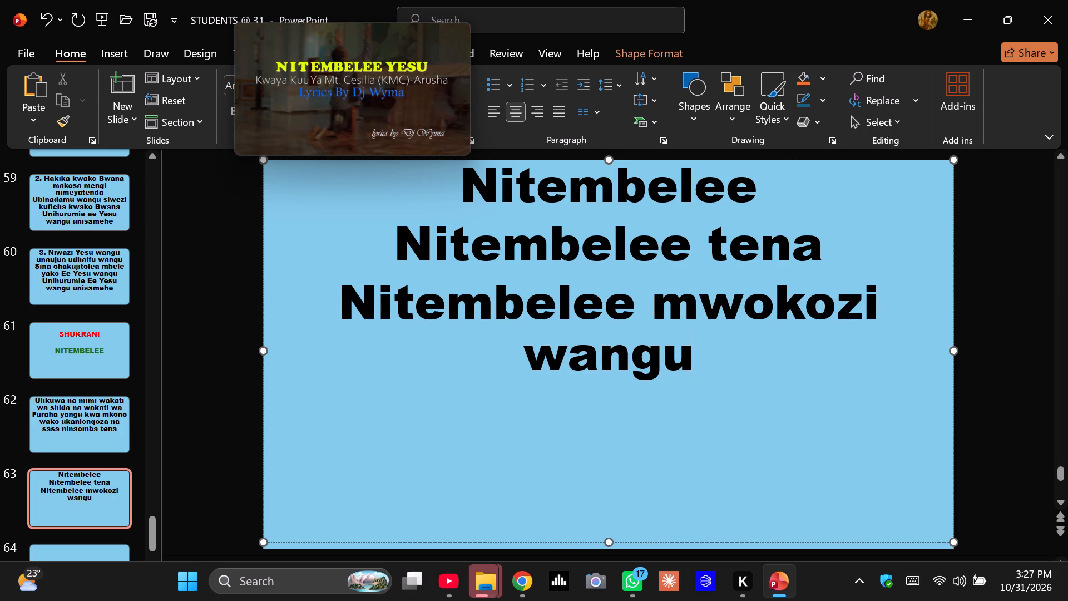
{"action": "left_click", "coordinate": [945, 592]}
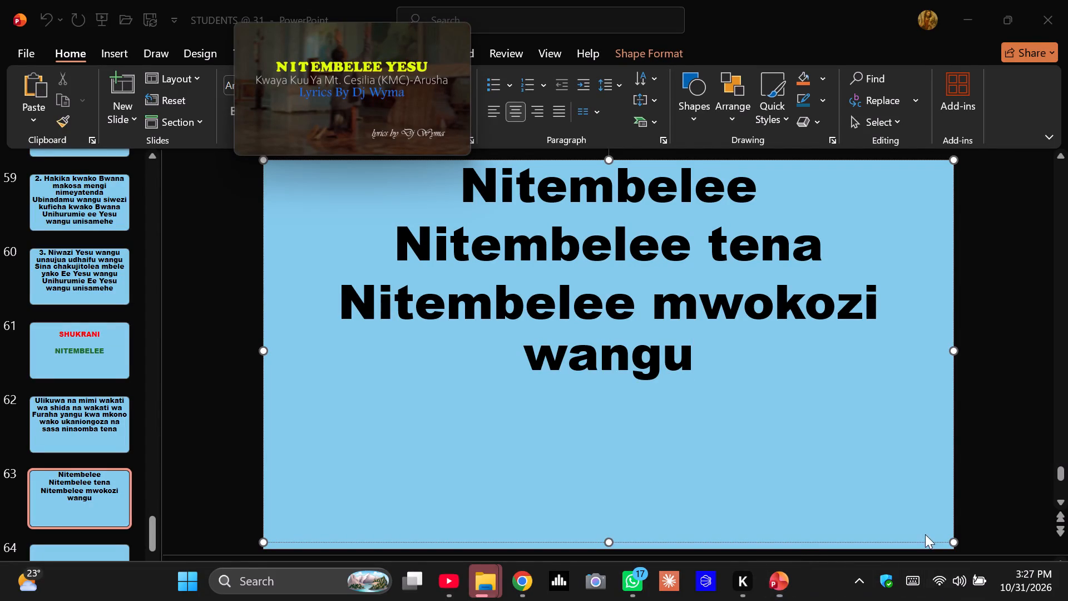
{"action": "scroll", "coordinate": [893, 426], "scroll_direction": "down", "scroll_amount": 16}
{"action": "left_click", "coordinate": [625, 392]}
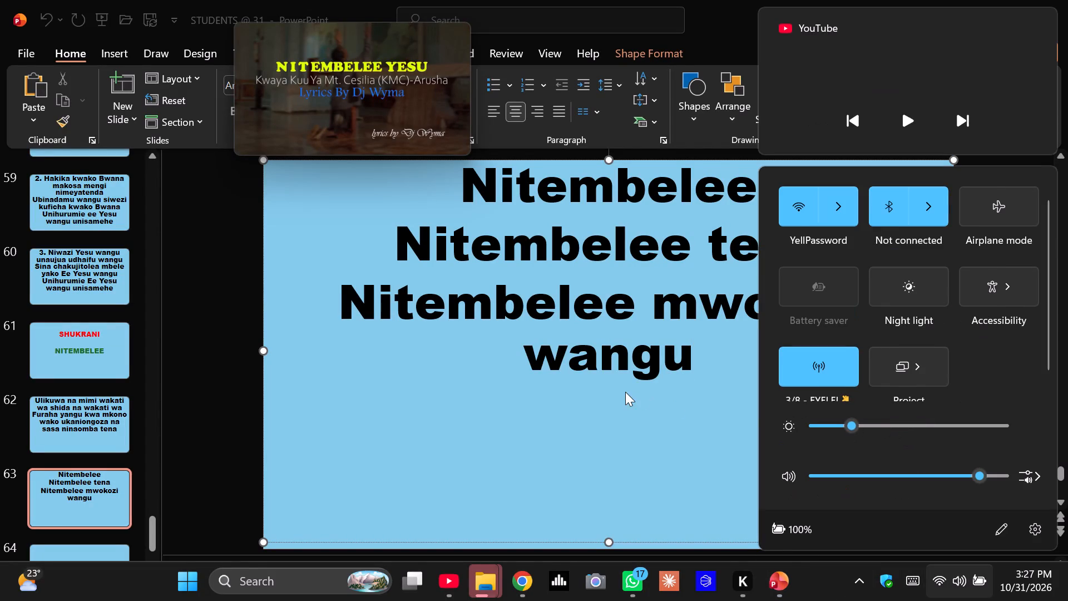
Rewind the floating video to recheck the chorus and add the repeat mark "*2" after "wangu" on slide 63.
{"action": "double_click", "coordinate": [313, 76]}
{"action": "left_click", "coordinate": [558, 355]}
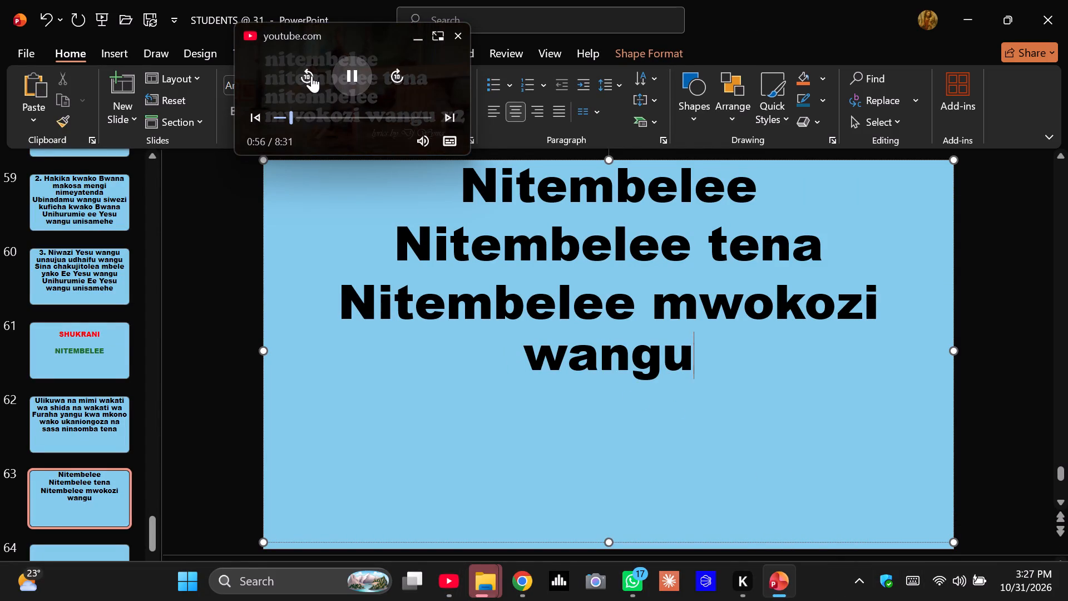
{"action": "double_click", "coordinate": [311, 76]}
{"action": "left_click_drag", "start_coordinate": [738, 365], "coordinate": [724, 370]}
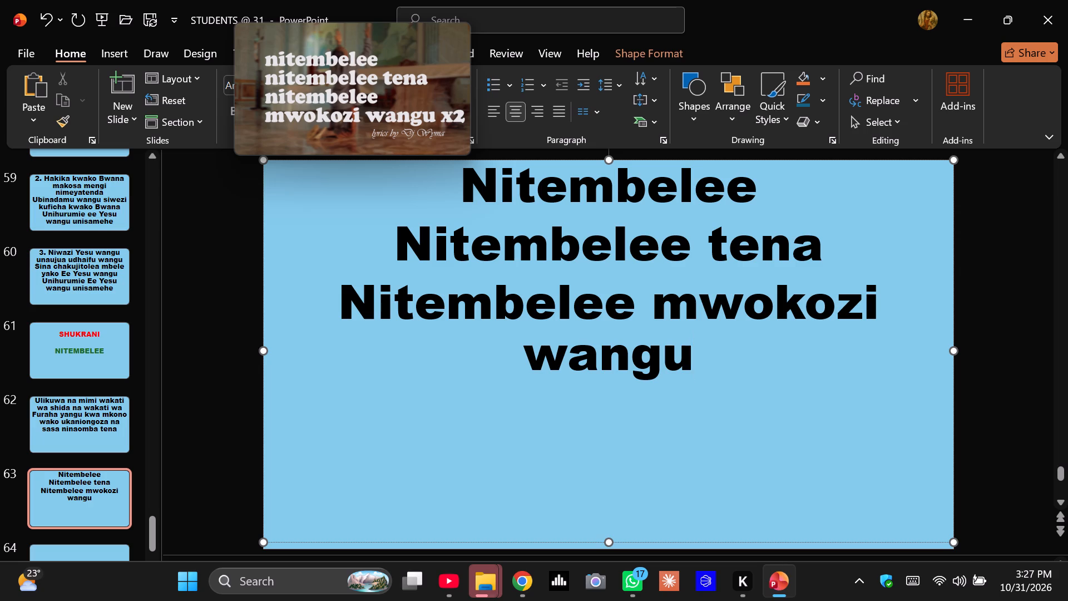
{"action": "left_click", "coordinate": [690, 362]}
{"action": "type", "text": "*2"}
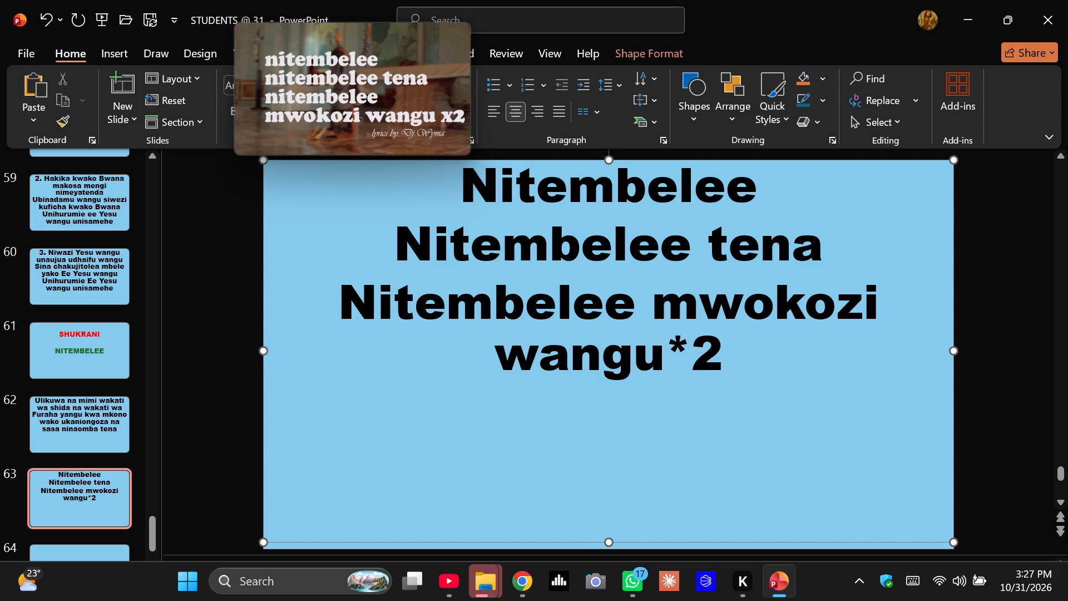
Insert a blank line above the lyrics on slide 63 and on slide 62.
{"action": "left_click", "coordinate": [462, 200]}
{"action": "key", "text": "Return"}
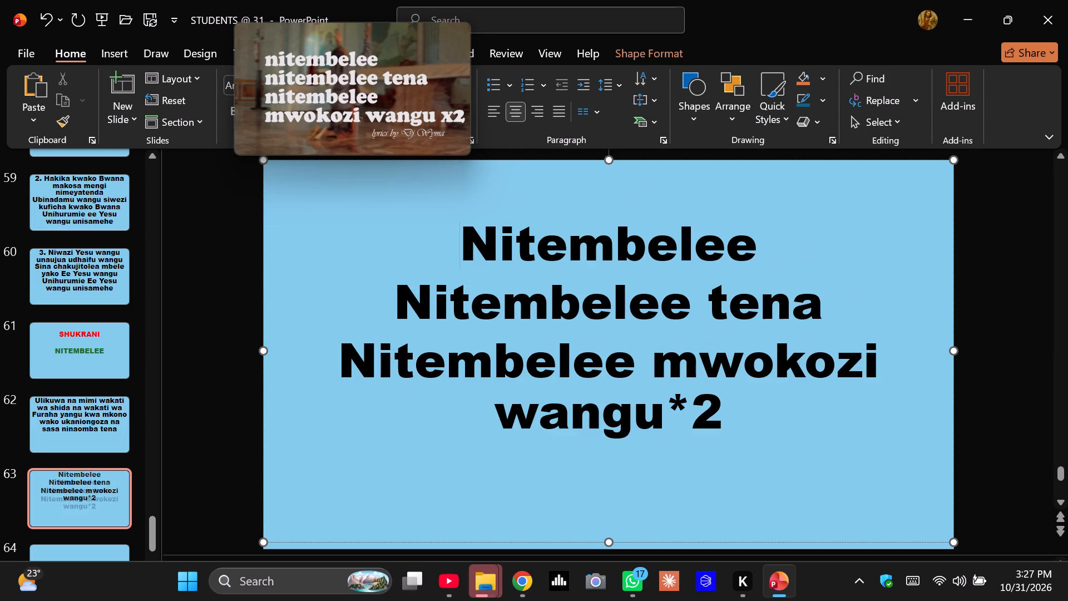
{"action": "left_click", "coordinate": [76, 443]}
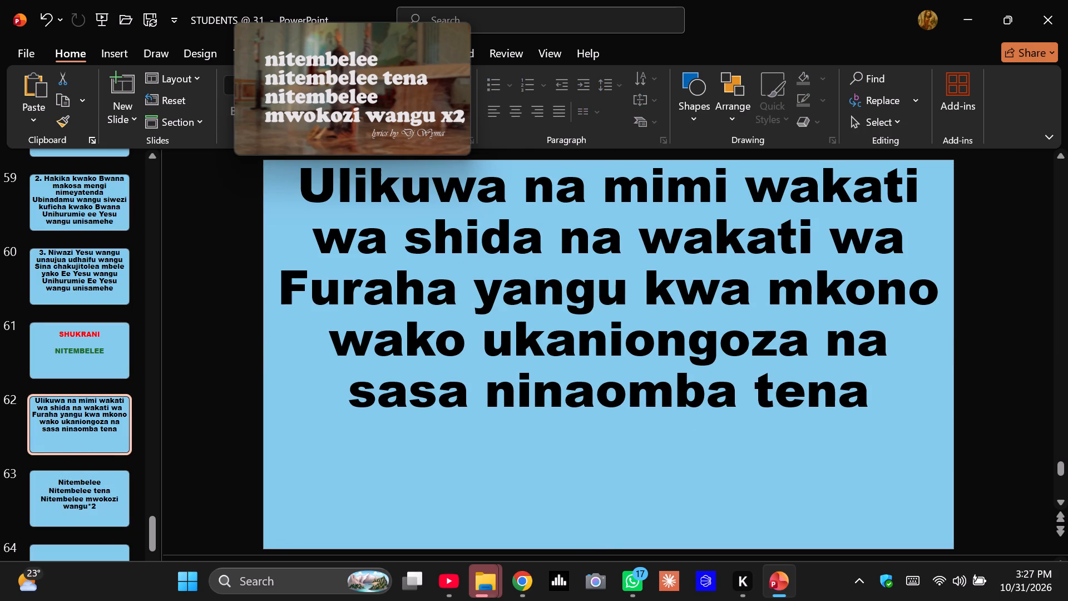
{"action": "left_click", "coordinate": [291, 206]}
{"action": "key", "text": "Return"}
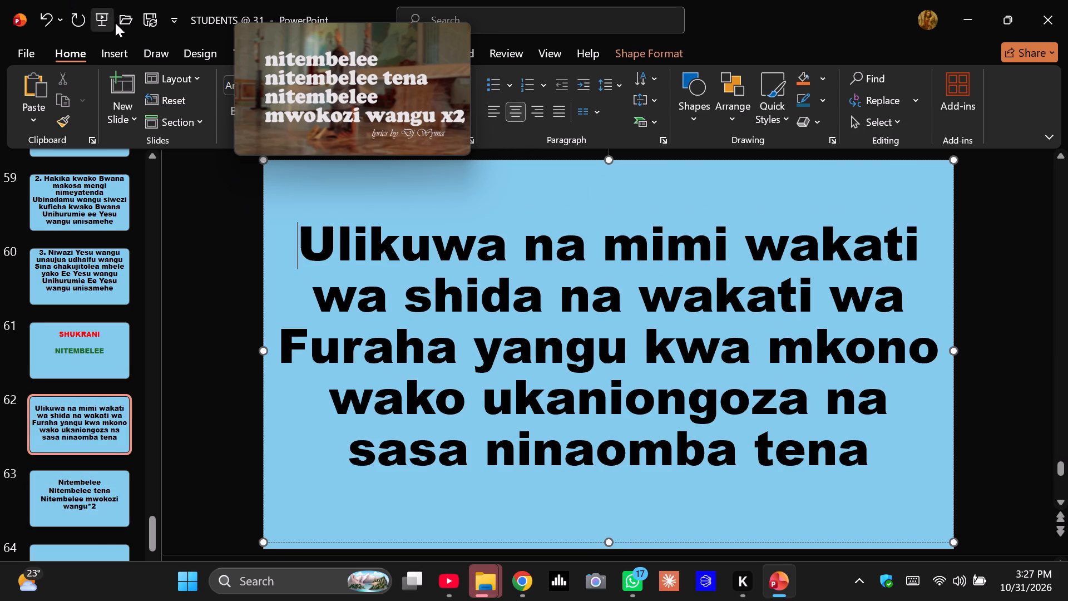
Save the presentation.
{"action": "left_click", "coordinate": [153, 14]}
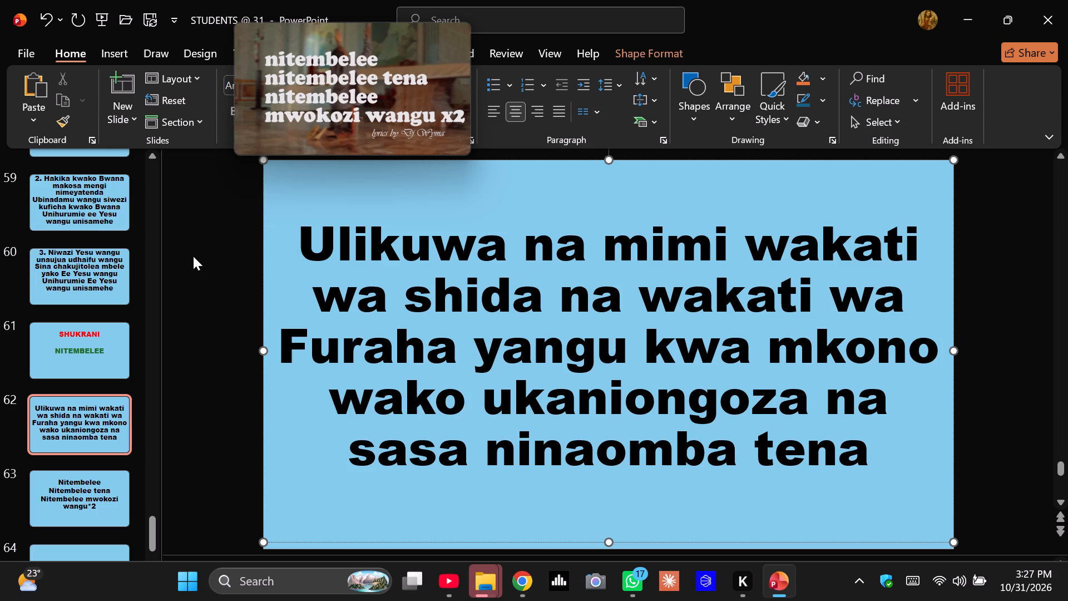
Play the floating video on to the first verse and begin slide 65 with the verse number 1, leaving slide 64 blank.
{"action": "left_click", "coordinate": [96, 514]}
{"action": "scroll", "coordinate": [86, 489], "scroll_direction": "down", "scroll_amount": 3}
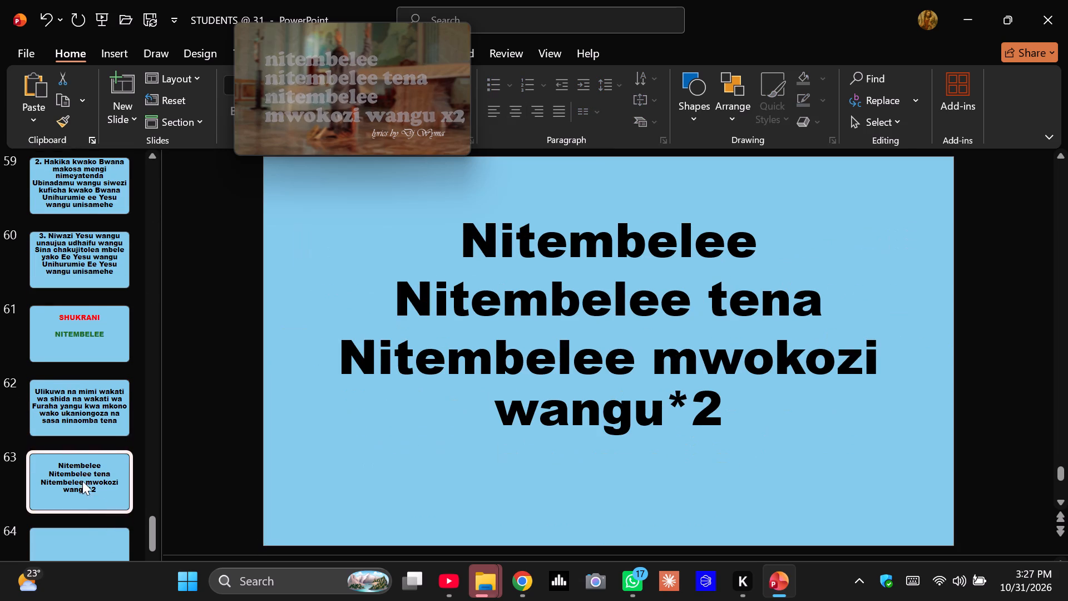
{"action": "left_click", "coordinate": [84, 443]}
{"action": "left_click", "coordinate": [96, 458]}
{"action": "left_click", "coordinate": [448, 219]}
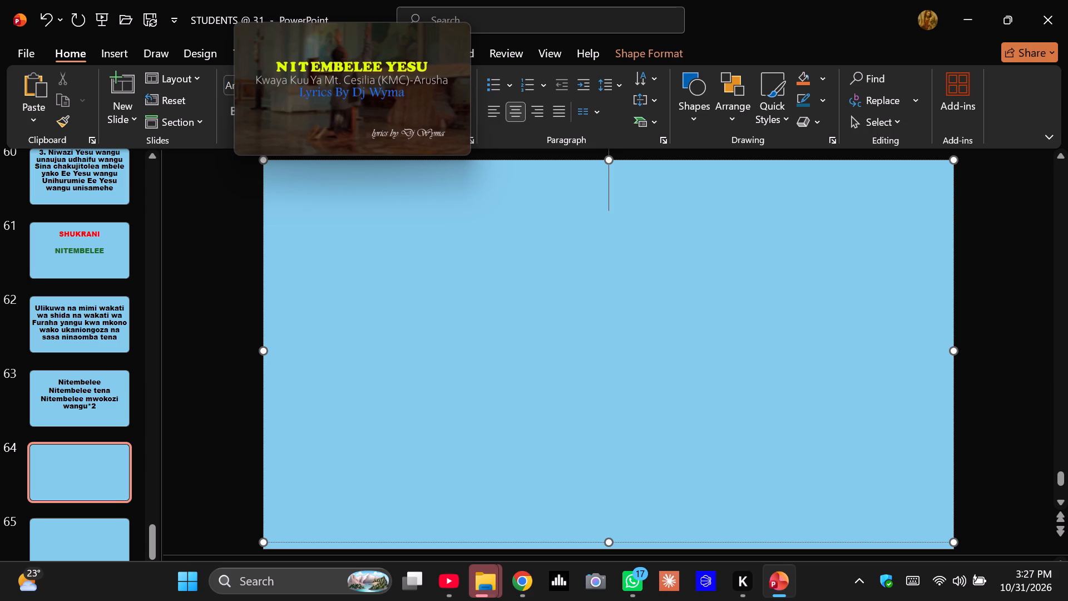
{"action": "left_click", "coordinate": [353, 71]}
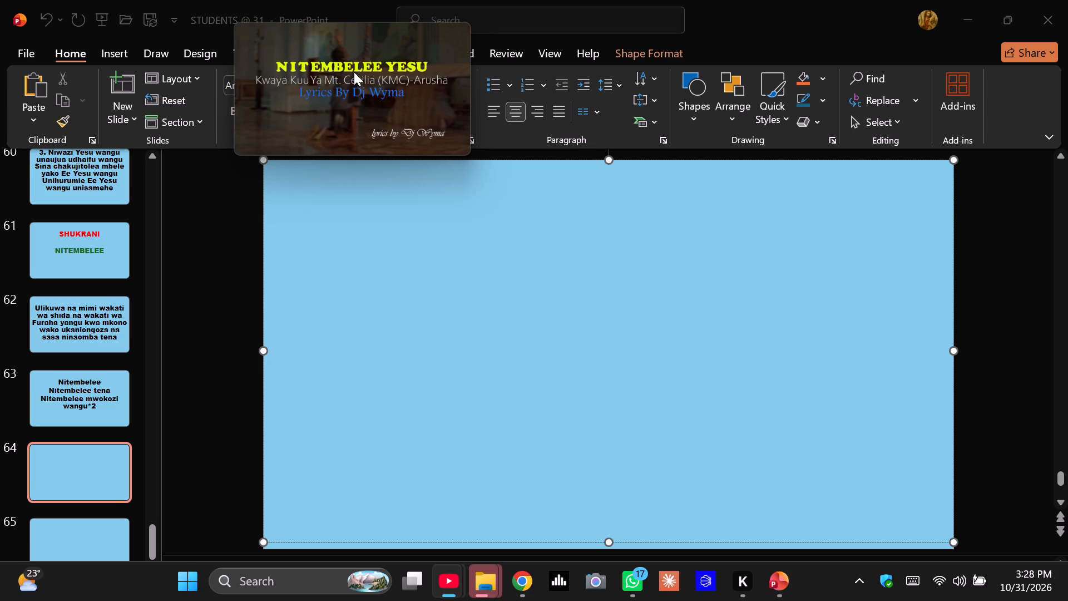
{"action": "scroll", "coordinate": [343, 293], "scroll_direction": "down", "scroll_amount": 1}
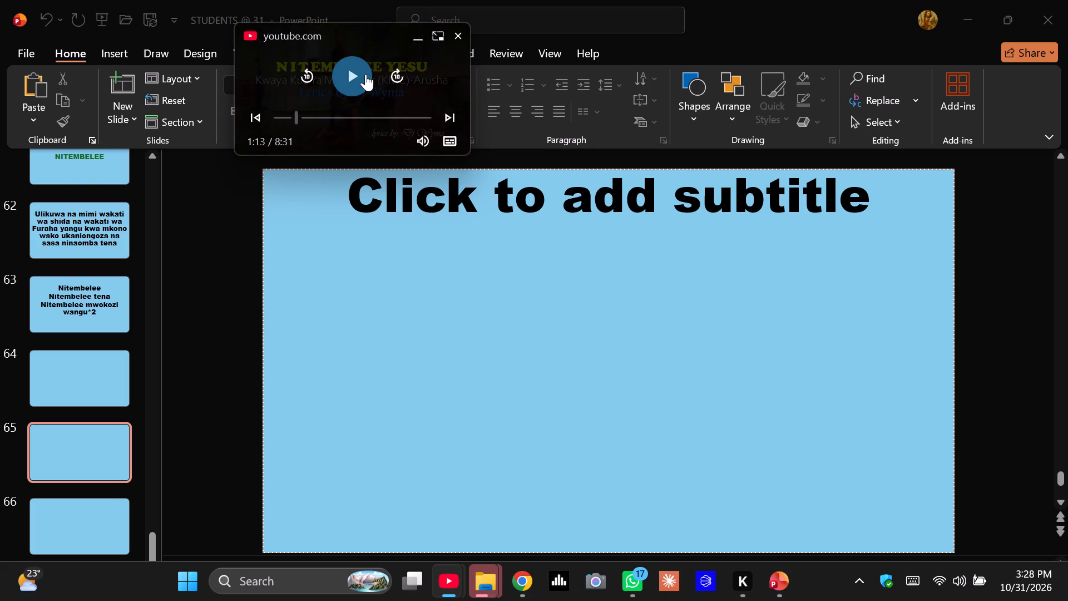
{"action": "left_click", "coordinate": [365, 74]}
{"action": "left_click", "coordinate": [445, 206]}
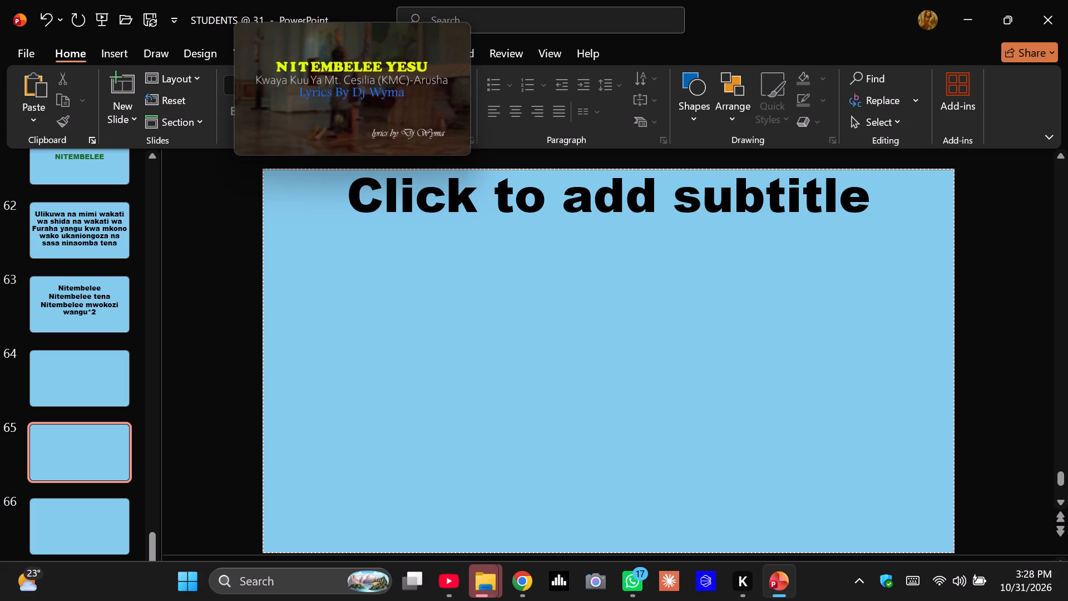
{"action": "left_click", "coordinate": [436, 200]}
{"action": "key", "text": "1"}
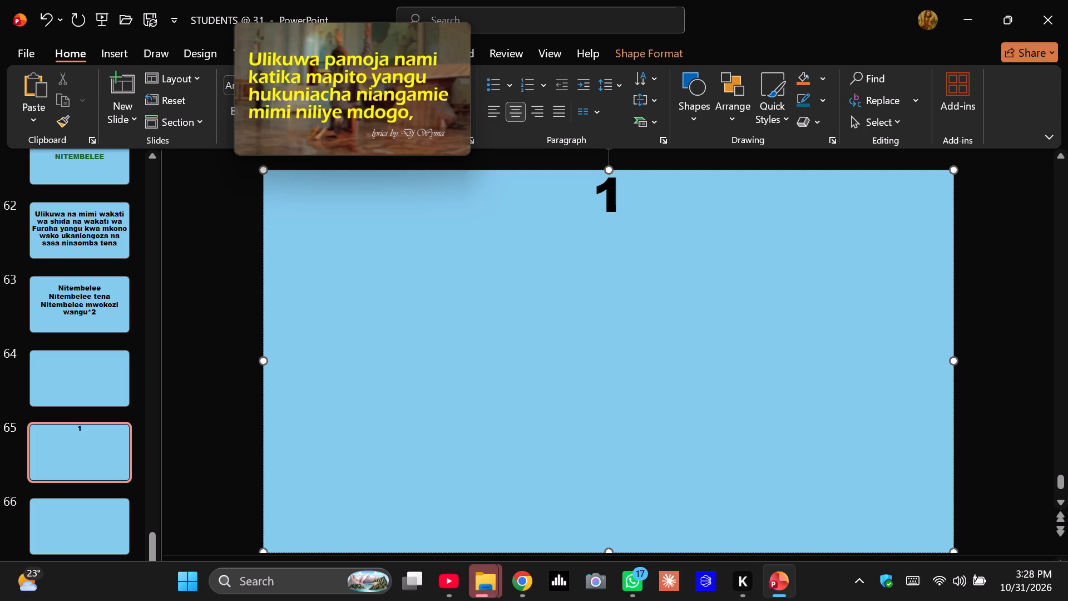
Pause the floating video on the first verse and write "1. Ulikuwa Pamoja nami katika mapito yangu" on slide 65.
{"action": "left_click", "coordinate": [348, 73]}
{"action": "left_click", "coordinate": [682, 209]}
{"action": "type", "text": ". ui"}
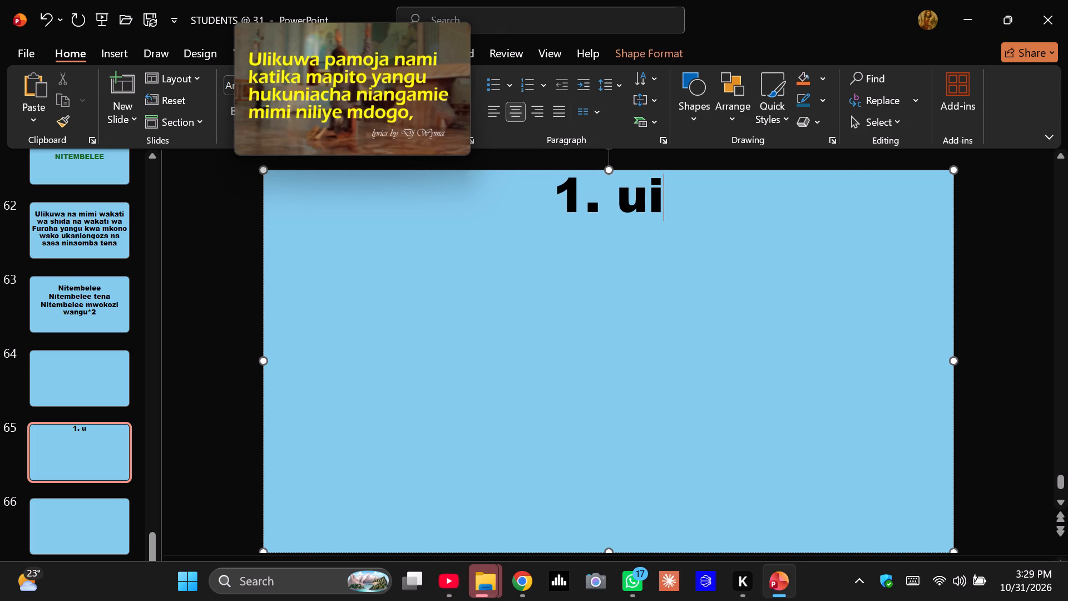
{"action": "key", "text": "BackSpace"}
{"action": "type", "text": "likuwa pamoja a"}
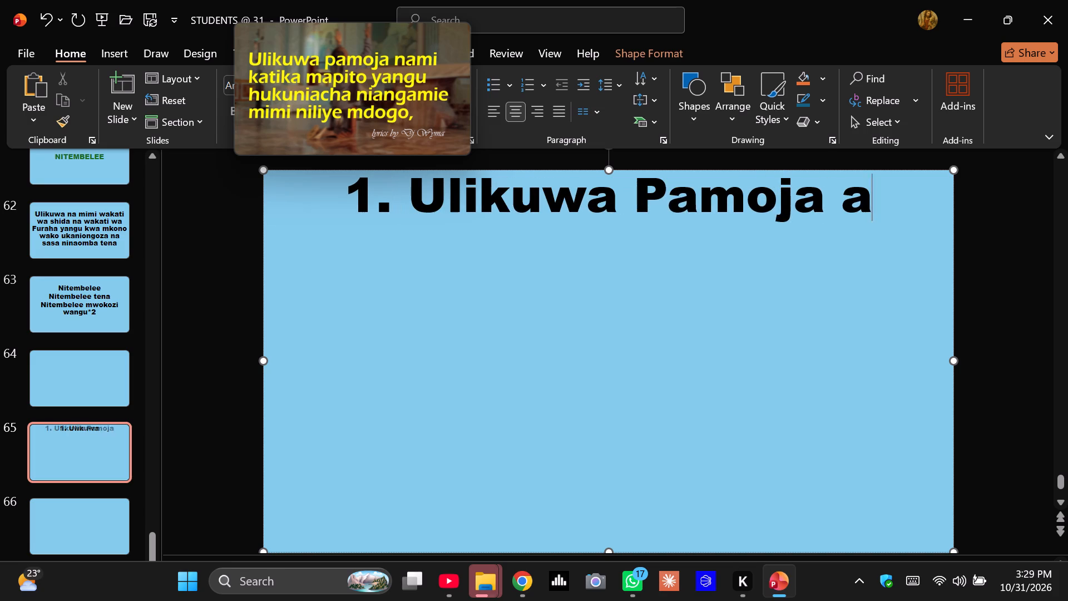
{"action": "key", "text": "BackSpace"}
{"action": "type", "text": "nami"}
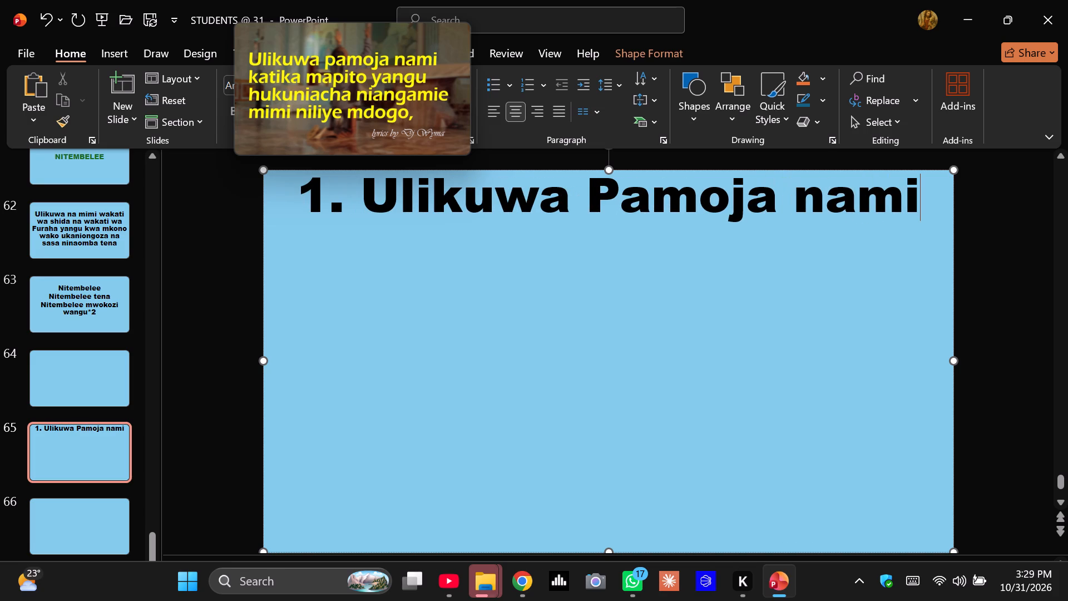
{"action": "key", "text": "space"}
{"action": "type", "text": "katika"}
{"action": "key", "text": "space"}
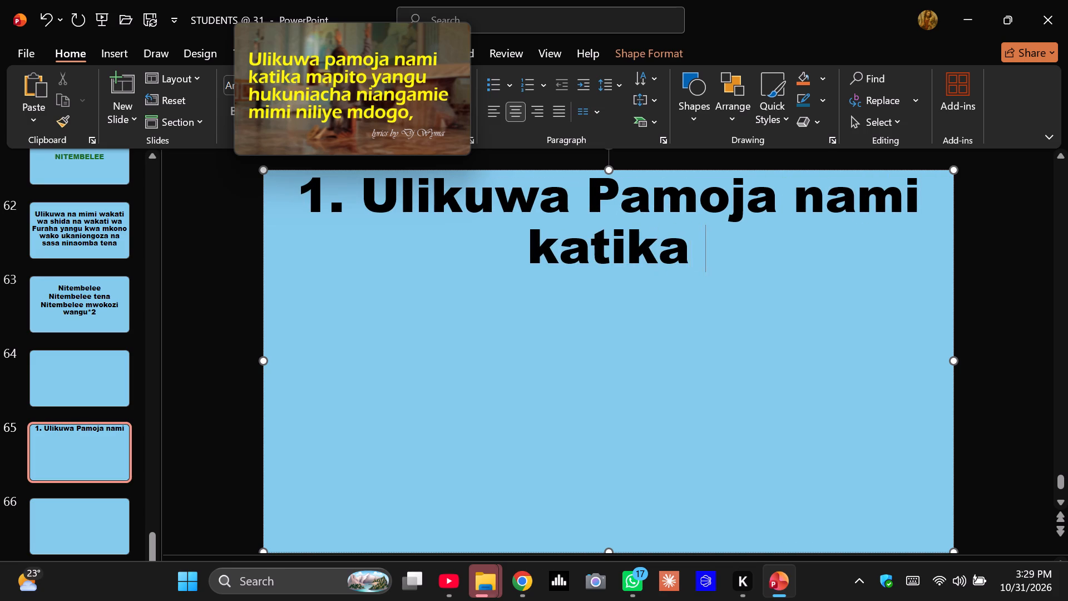
{"action": "type", "text": "mapit"}
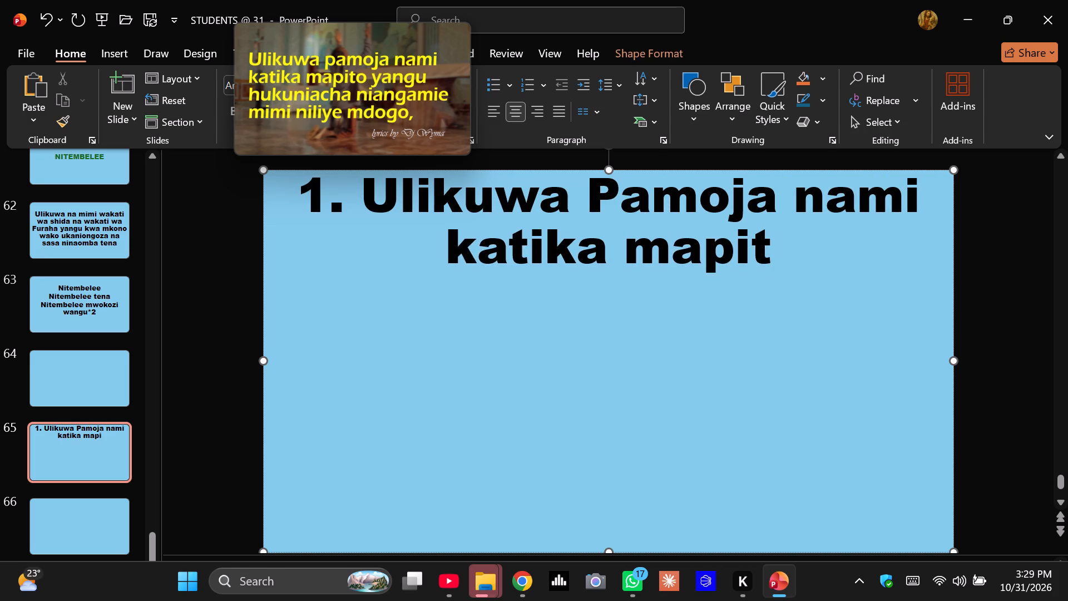
{"action": "type", "text": "o a"}
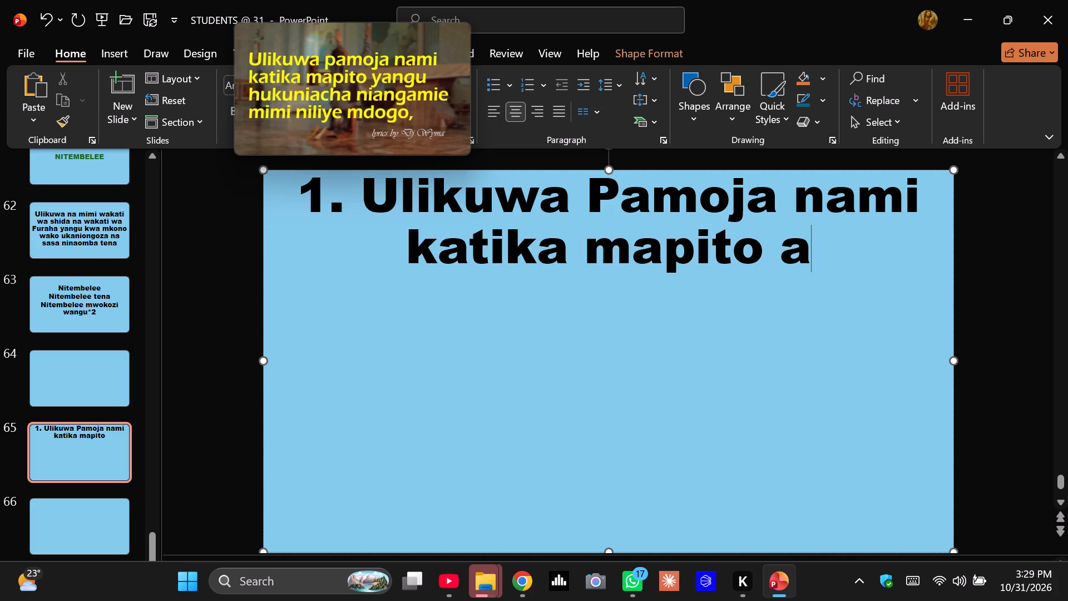
{"action": "key", "text": "BackSpace"}
{"action": "type", "text": "yangu"}
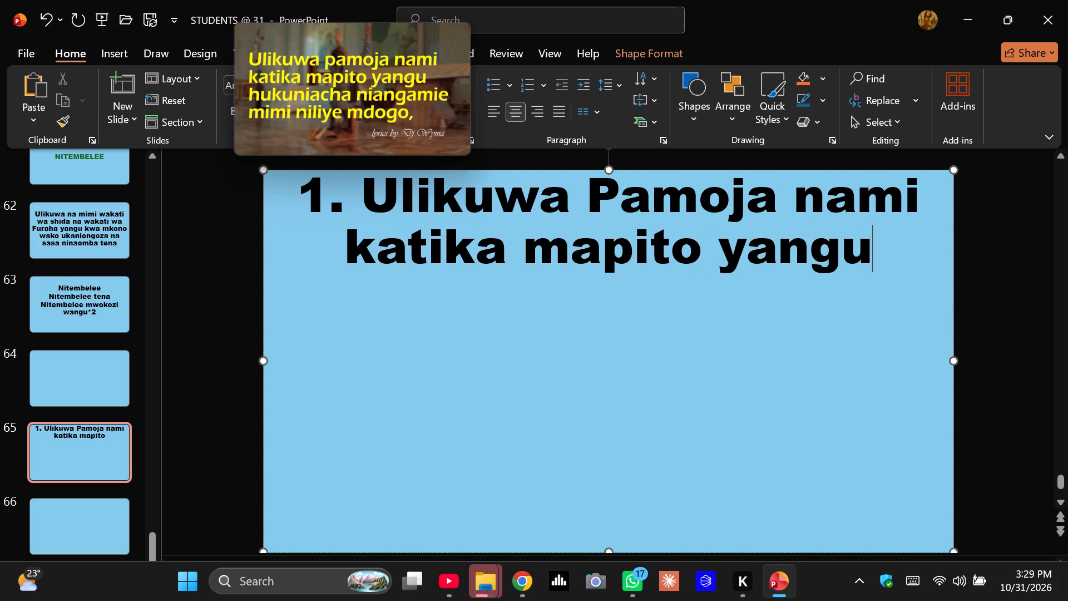
Continue verse 1 on slide 65 with "hukuniacha niangamie mimi niliye mdogo".
{"action": "key", "text": "space"}
{"action": "type", "text": "hukuniacha"}
{"action": "key", "text": "space"}
{"action": "type", "text": "niangamie"}
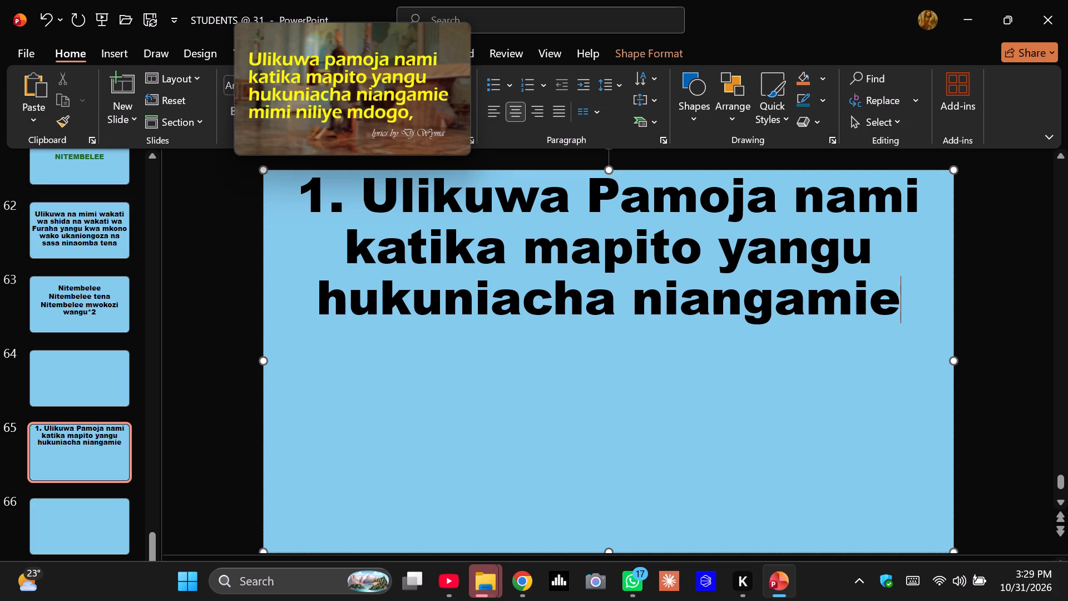
{"action": "key", "text": "space"}
{"action": "type", "text": "mimi"}
{"action": "key", "text": "space"}
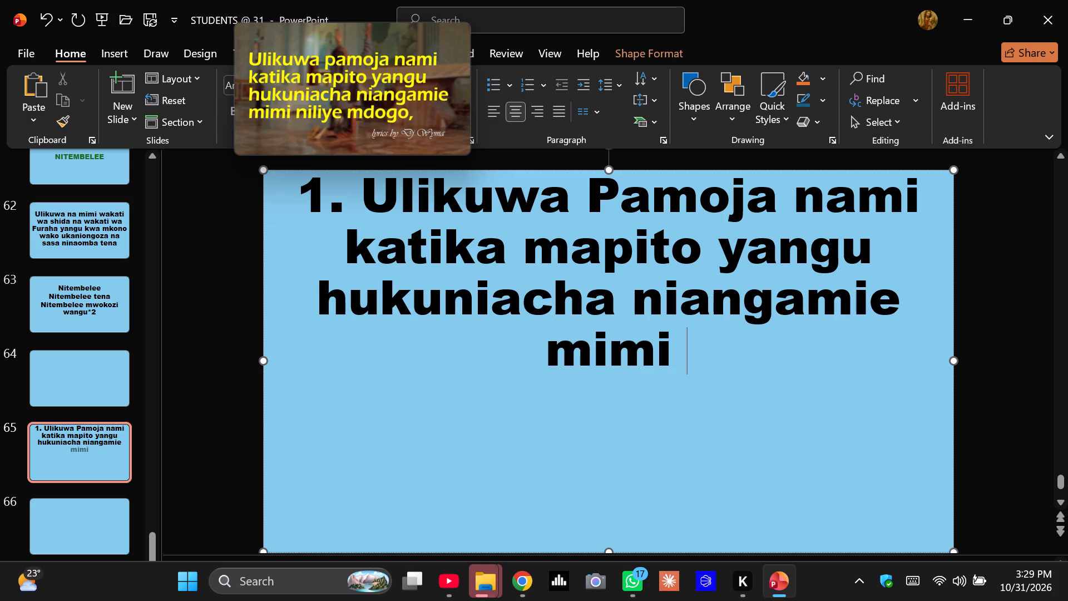
{"action": "type", "text": "niliye mdg"}
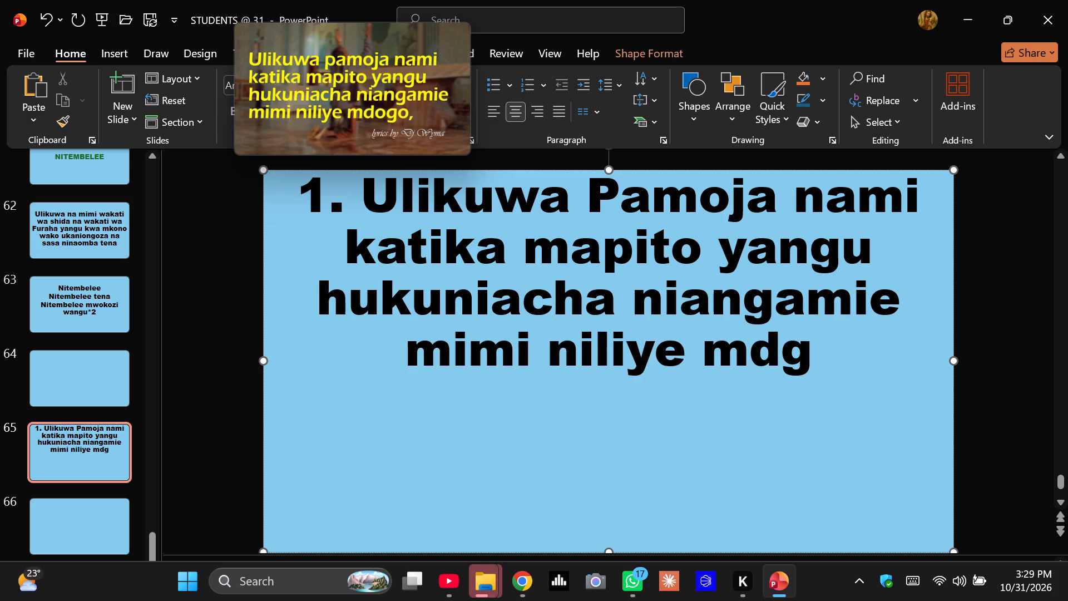
{"action": "key", "text": "BackSpace"}
{"action": "type", "text": "ogo"}
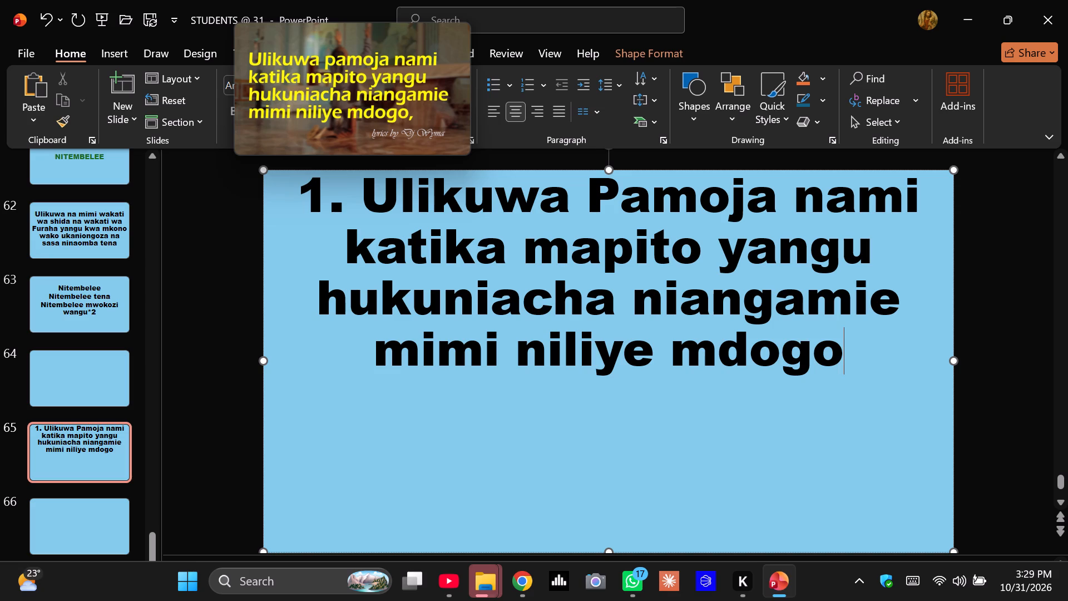
Play the floating video on to the "katikati ya safari yangu" lyrics, pause it, and return to the end of "mdogo" on slide 65.
{"action": "left_click", "coordinate": [344, 74]}
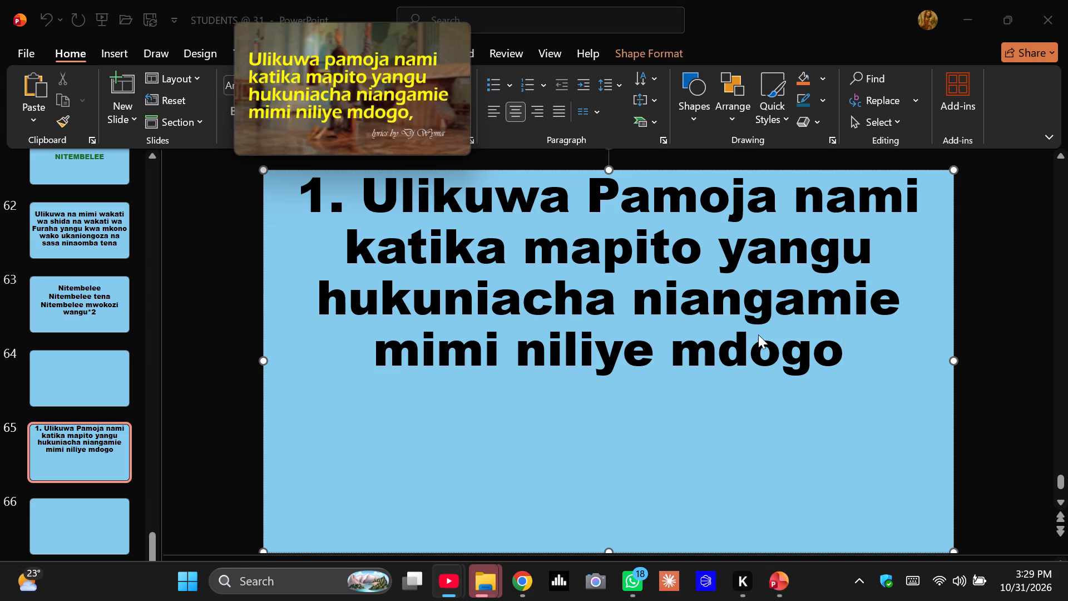
{"action": "left_click", "coordinate": [836, 364]}
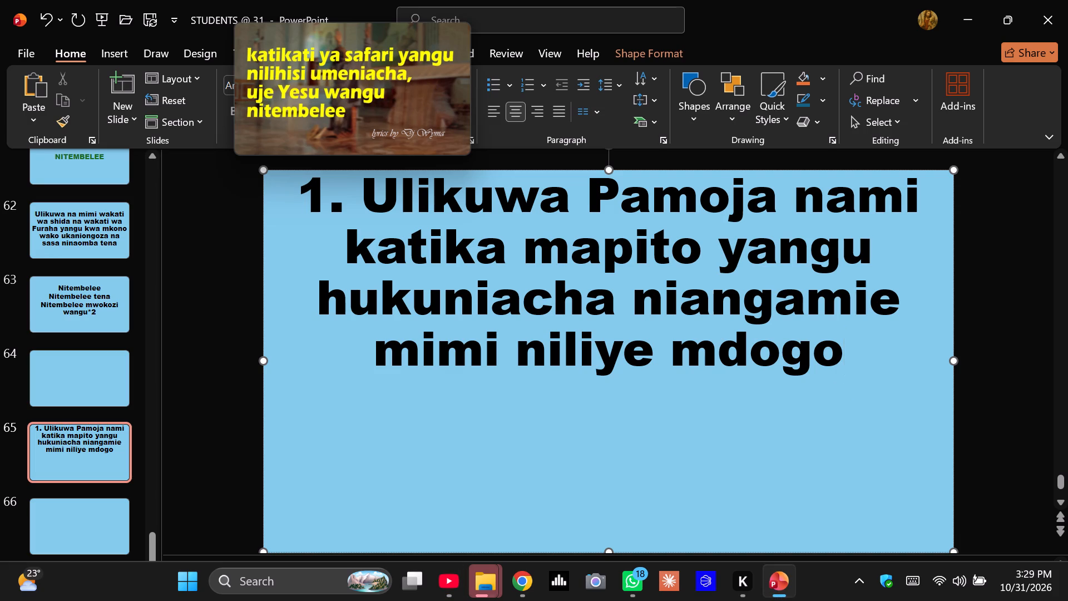
{"action": "left_click", "coordinate": [317, 201]}
{"action": "left_click_drag", "start_coordinate": [822, 358], "coordinate": [830, 364]}
{"action": "left_click", "coordinate": [826, 346]}
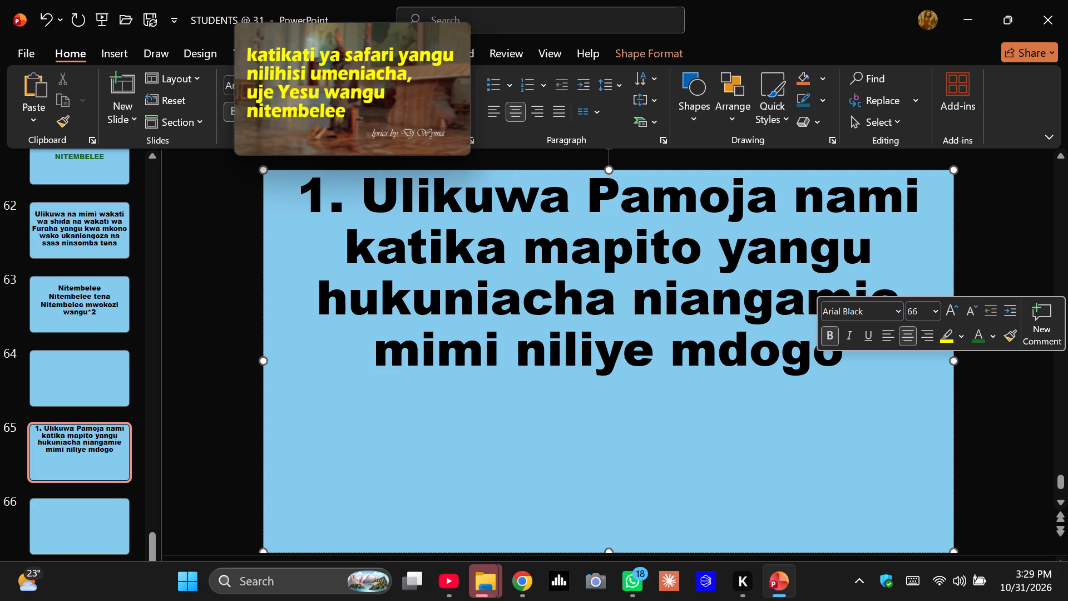
{"action": "left_click", "coordinate": [854, 371]}
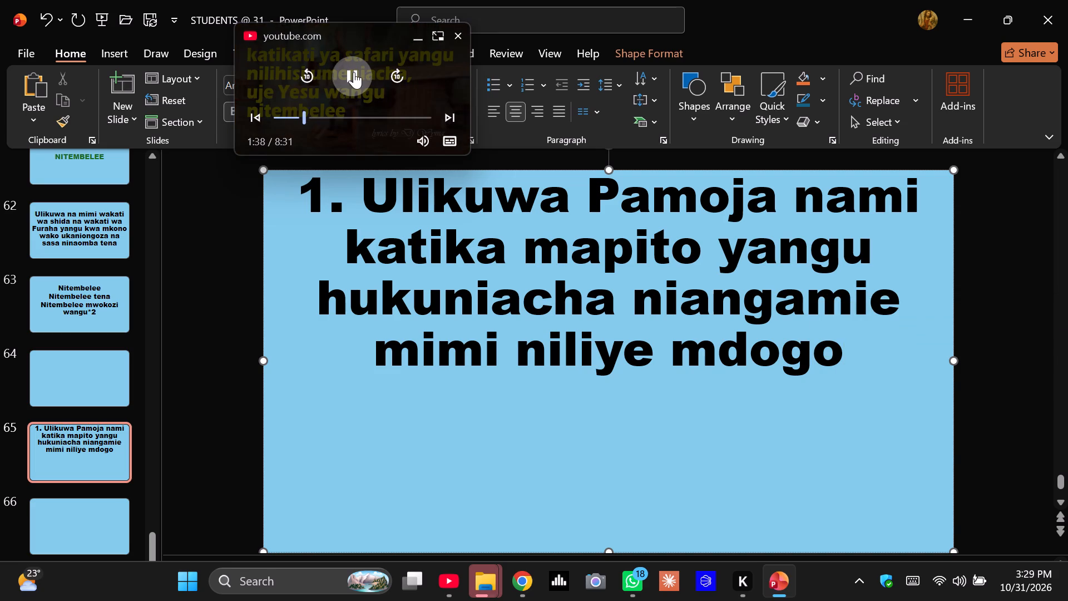
{"action": "left_click", "coordinate": [354, 72]}
{"action": "left_click", "coordinate": [462, 74]}
{"action": "left_click", "coordinate": [814, 351]}
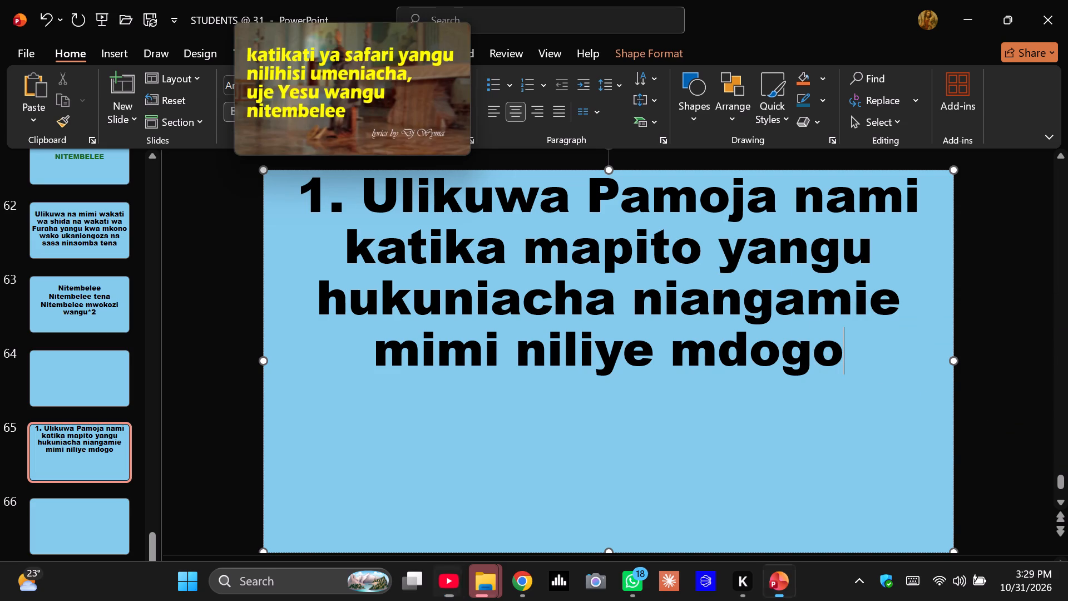
Add a new unnumbered line reading "Katikati ya safari yangu" below the verse 1 text on slide 65.
{"action": "key", "text": "Return"}
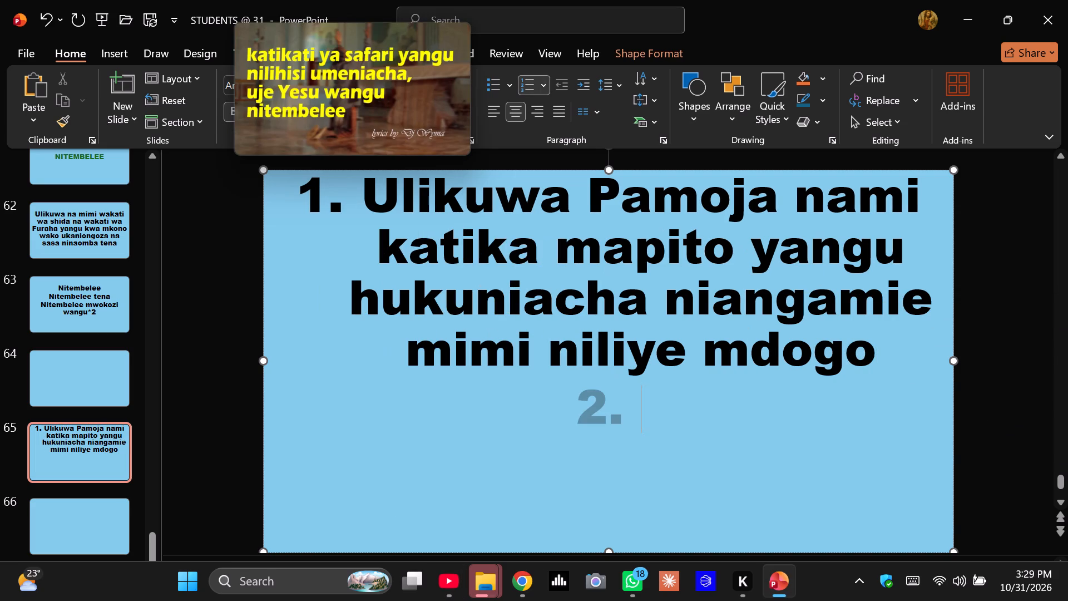
{"action": "key", "text": "BackSpace"}
{"action": "type", "text": "katikai"}
{"action": "key", "text": "space"}
{"action": "key", "text": "BackSpace"}
{"action": "key", "text": "BackSpace"}
{"action": "type", "text": "tinya"}
{"action": "key", "text": "space"}
{"action": "key", "text": "BackSpace"}
{"action": "key", "text": "BackSpace"}
{"action": "key", "text": "BackSpace"}
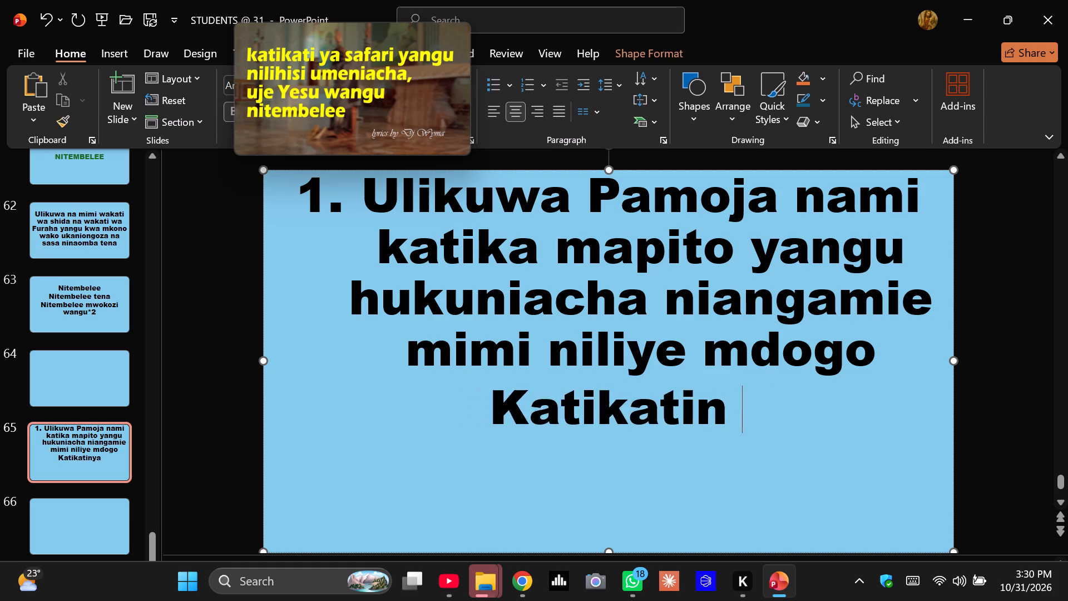
{"action": "key", "text": "BackSpace"}
{"action": "key", "text": "space"}
{"action": "type", "text": "ya safari yangu"}
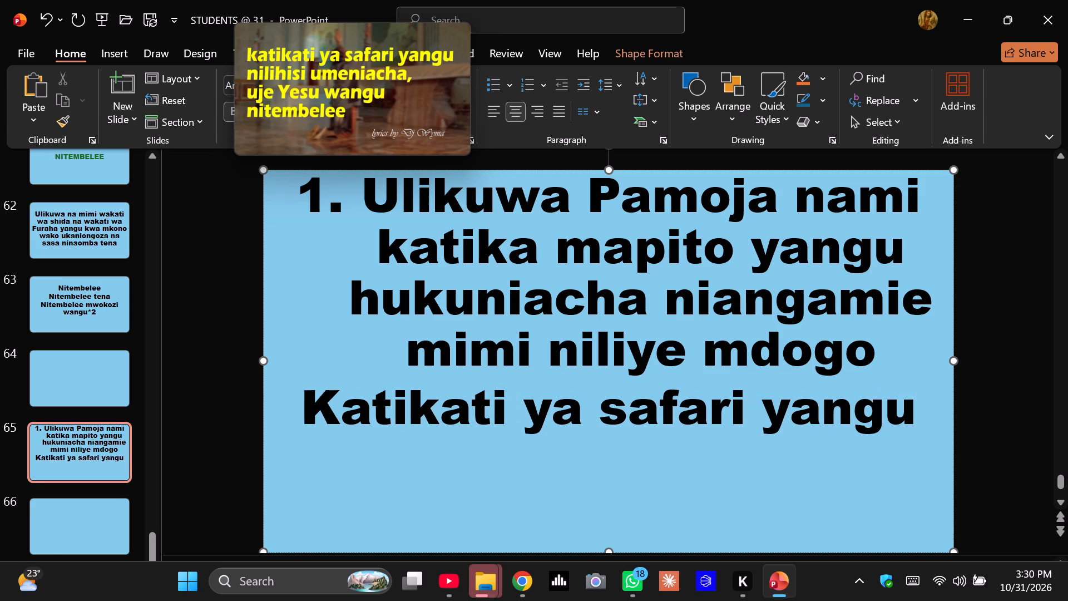
{"action": "key", "text": "space"}
Finish verse 1 on slide 65 with "nilihisi umeniacha, uje Yesu wangu nitembelee".
{"action": "type", "text": "nilihisi m"}
{"action": "key", "text": "BackSpace"}
{"action": "type", "text": "umeni"}
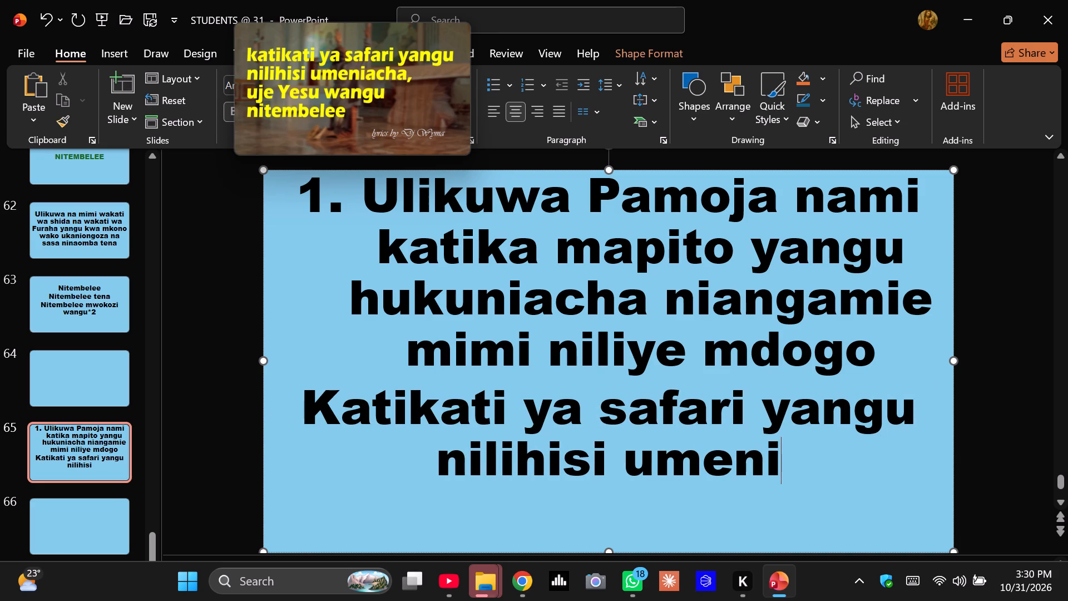
{"action": "type", "text": "acha"}
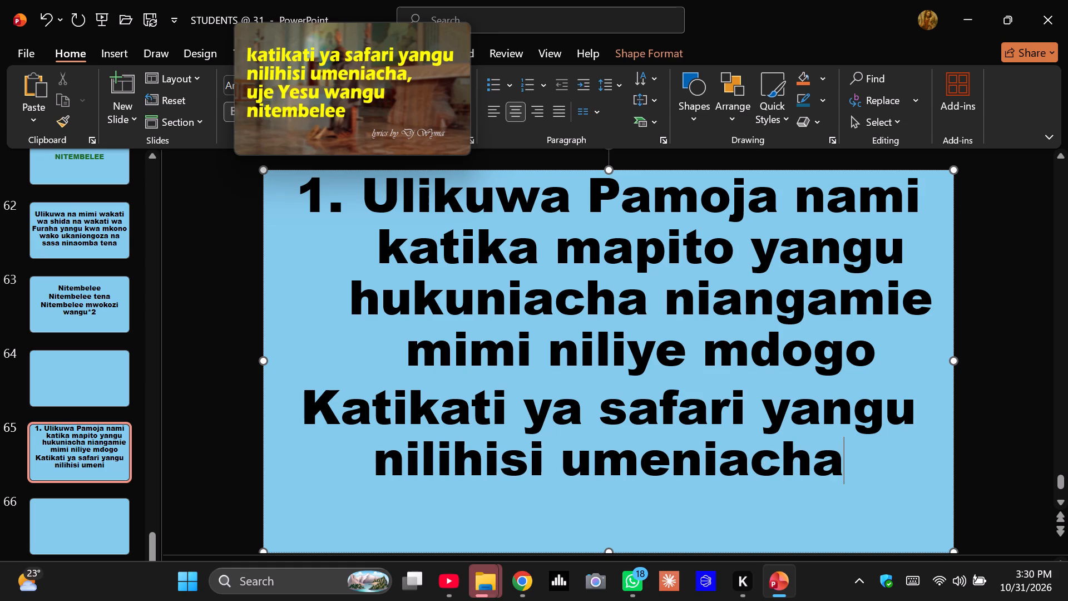
{"action": "key", "text": "space"}
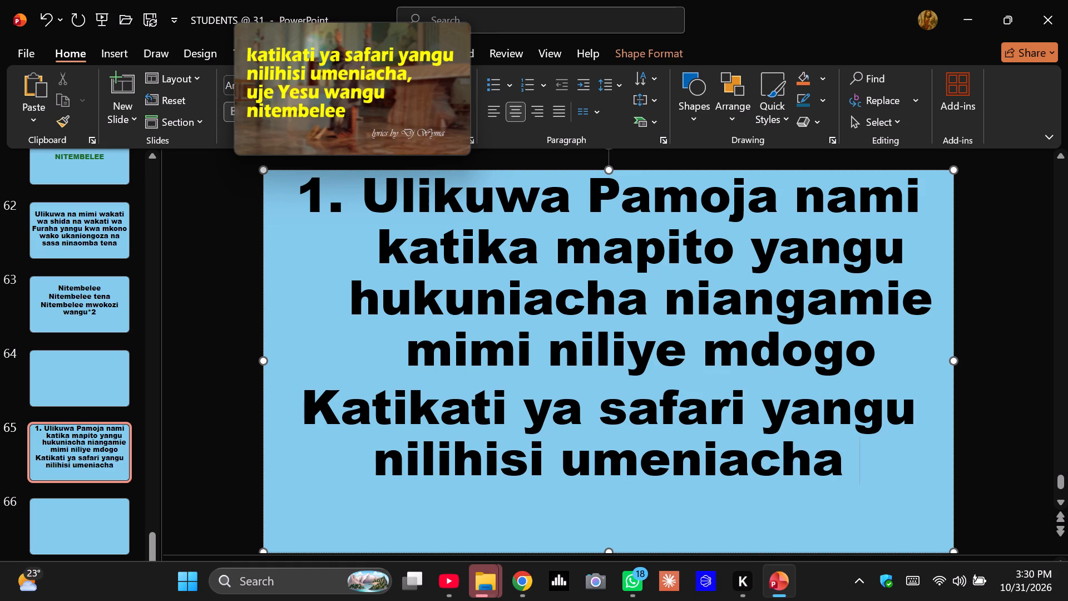
{"action": "key", "text": "BackSpace"}
{"action": "type", "text": ", uje ye"}
{"action": "key", "text": "BackSpace"}
{"action": "type", "text": "es"}
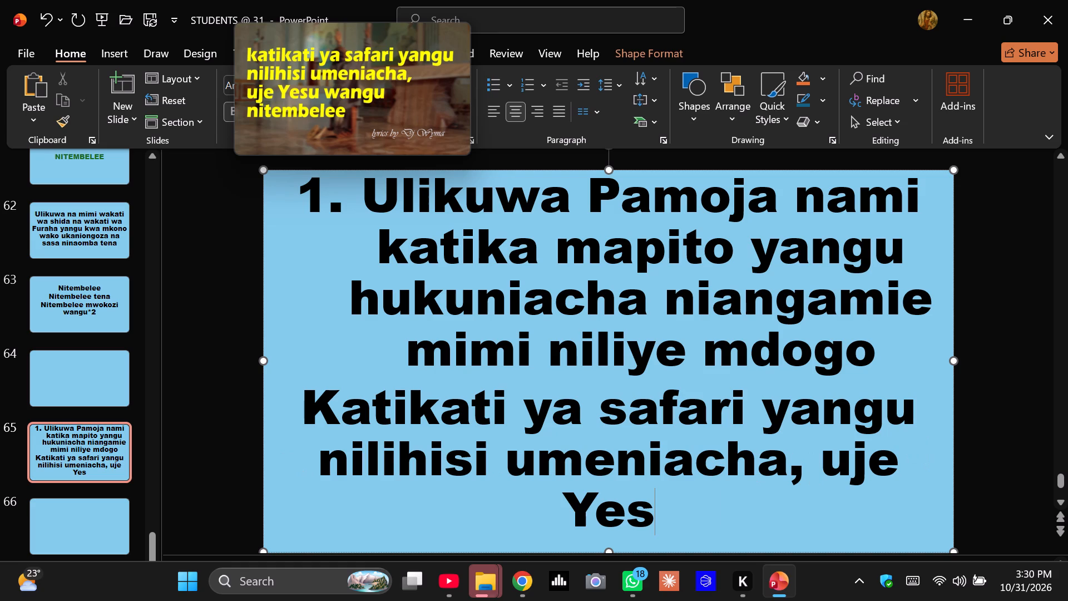
{"action": "type", "text": "u wangu n"}
{"action": "type", "text": "itm"}
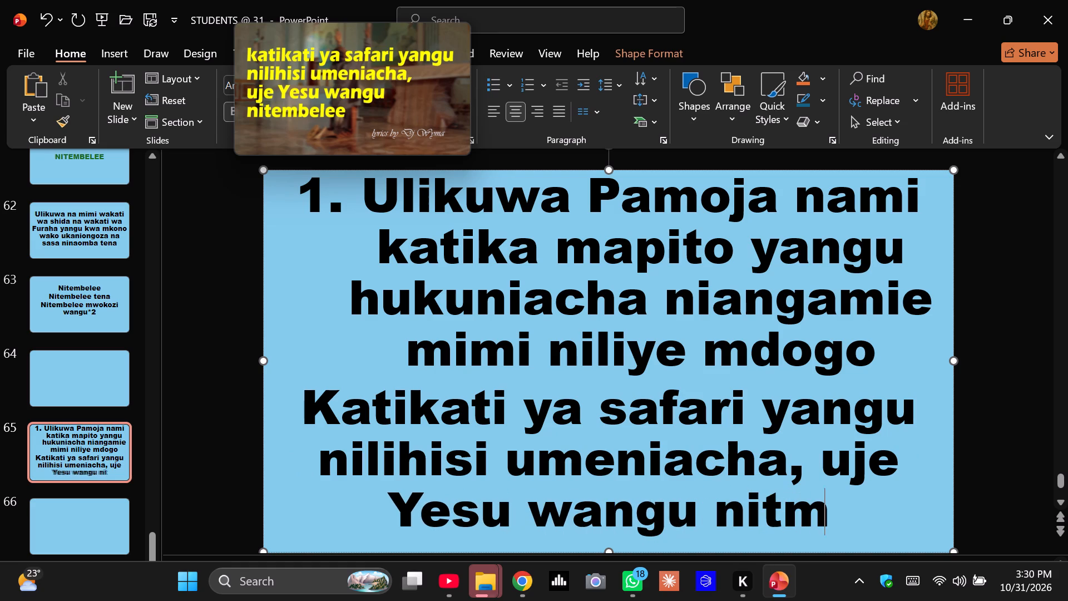
{"action": "key", "text": "BackSpace"}
{"action": "type", "text": "embelee"}
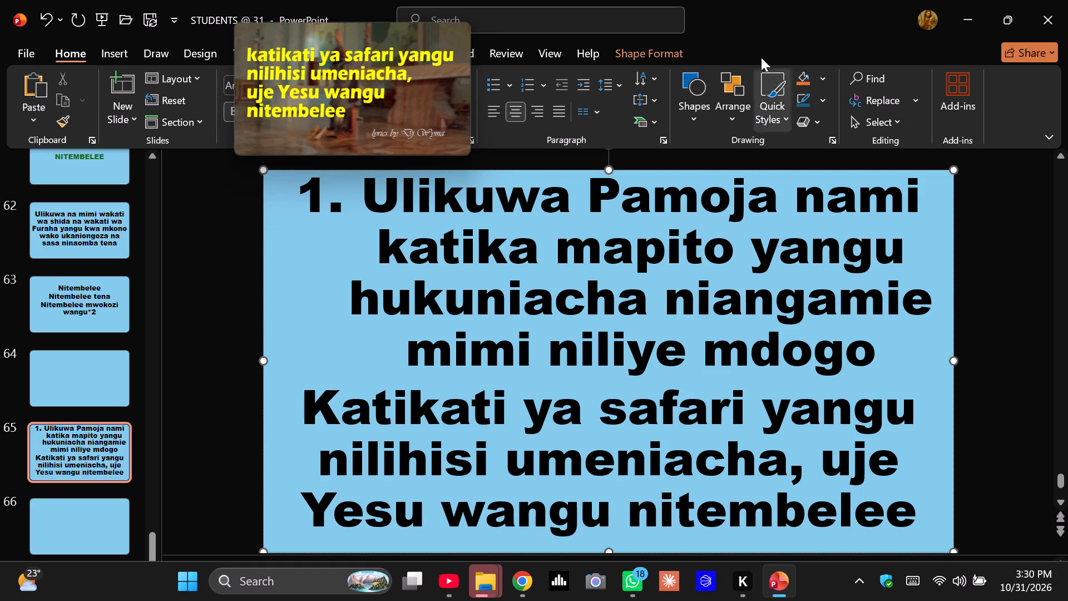
Resume the floating video and move the verse 1 slide ahead of blank slide 64.
{"action": "left_click", "coordinate": [346, 78]}
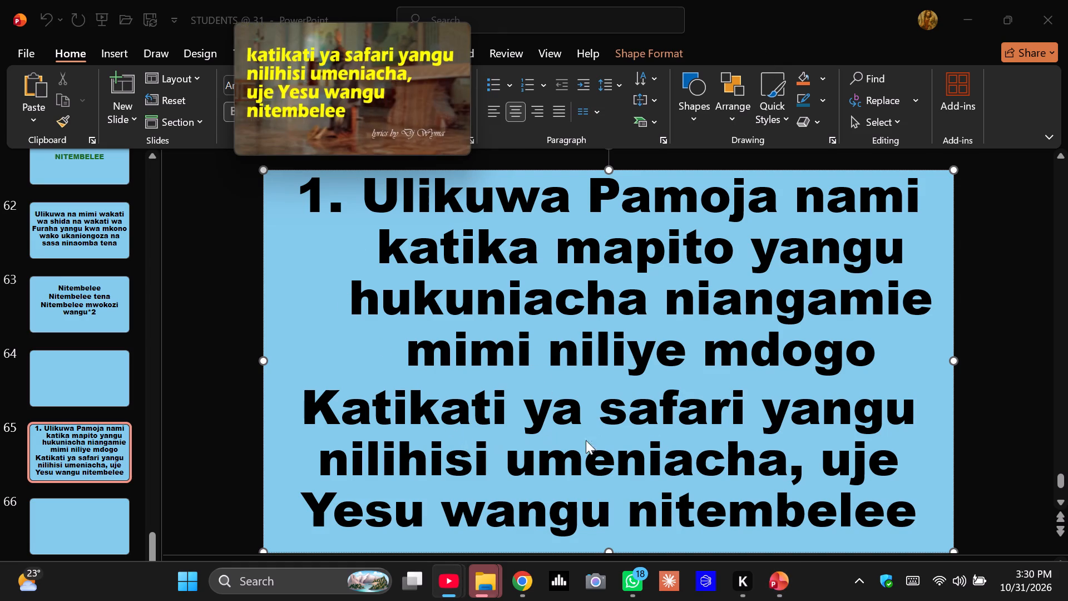
{"action": "left_click", "coordinate": [662, 506]}
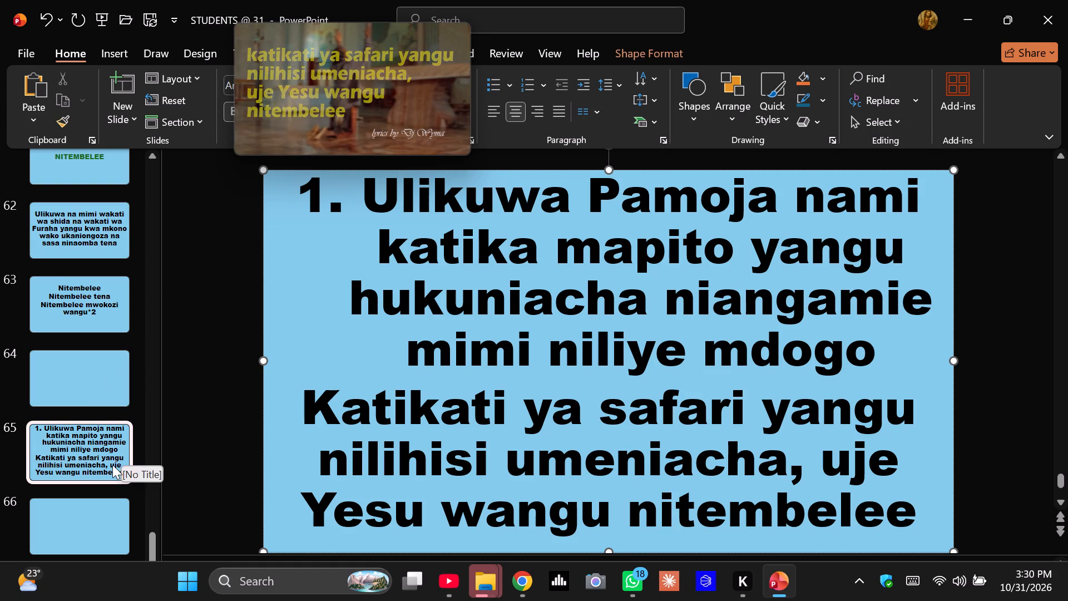
{"action": "left_click_drag", "start_coordinate": [109, 465], "coordinate": [109, 377]}
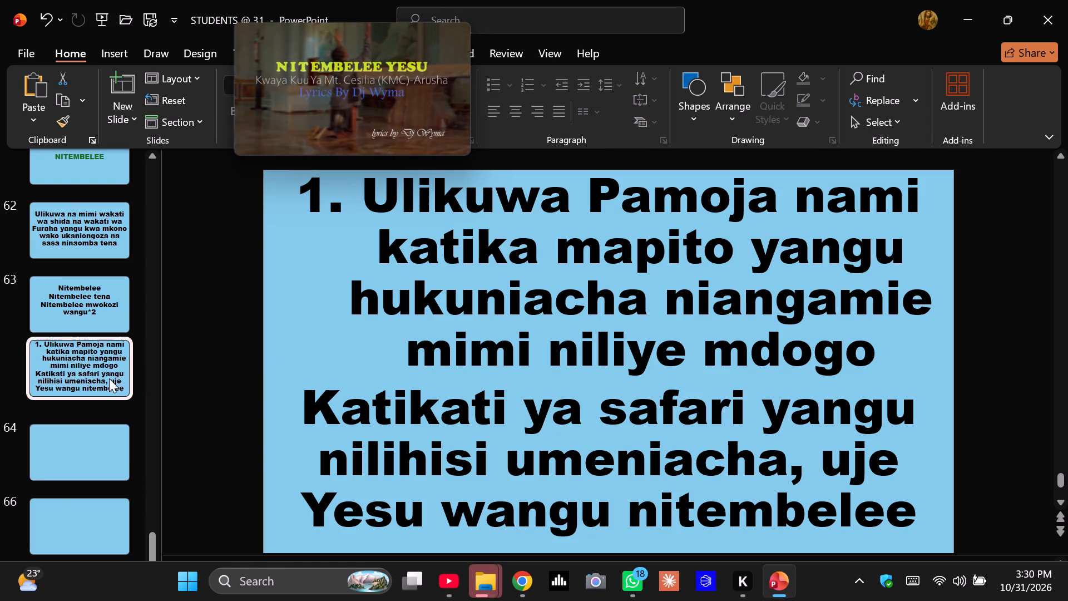
Begin the blank slide 65 with the verse number "2.".
{"action": "left_click", "coordinate": [91, 470]}
{"action": "left_click", "coordinate": [397, 203]}
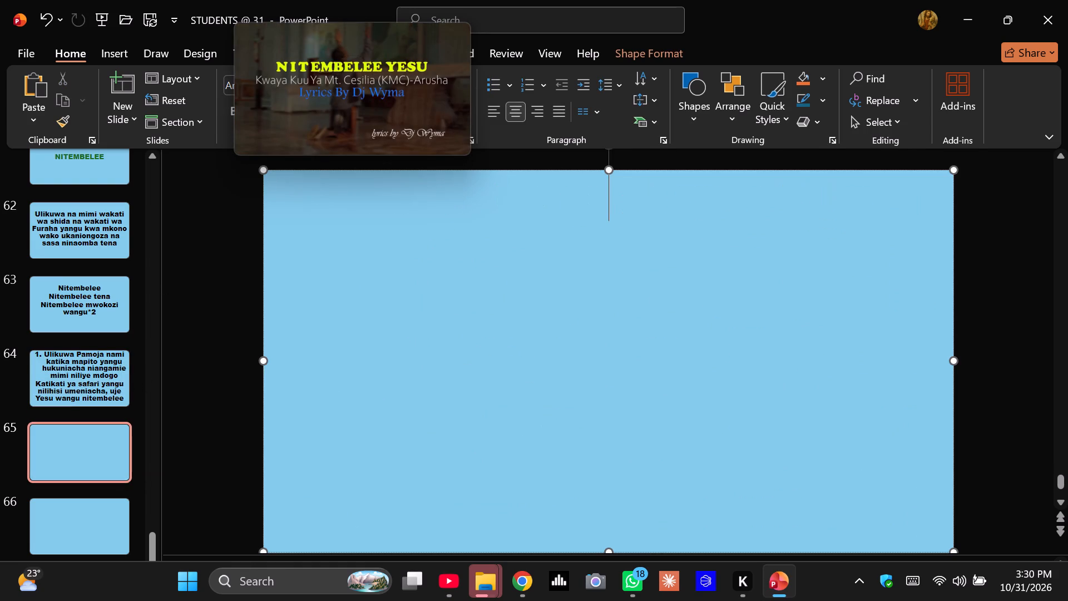
{"action": "key", "text": "2"}
{"action": "key", "text": "period"}
{"action": "key", "text": "space"}
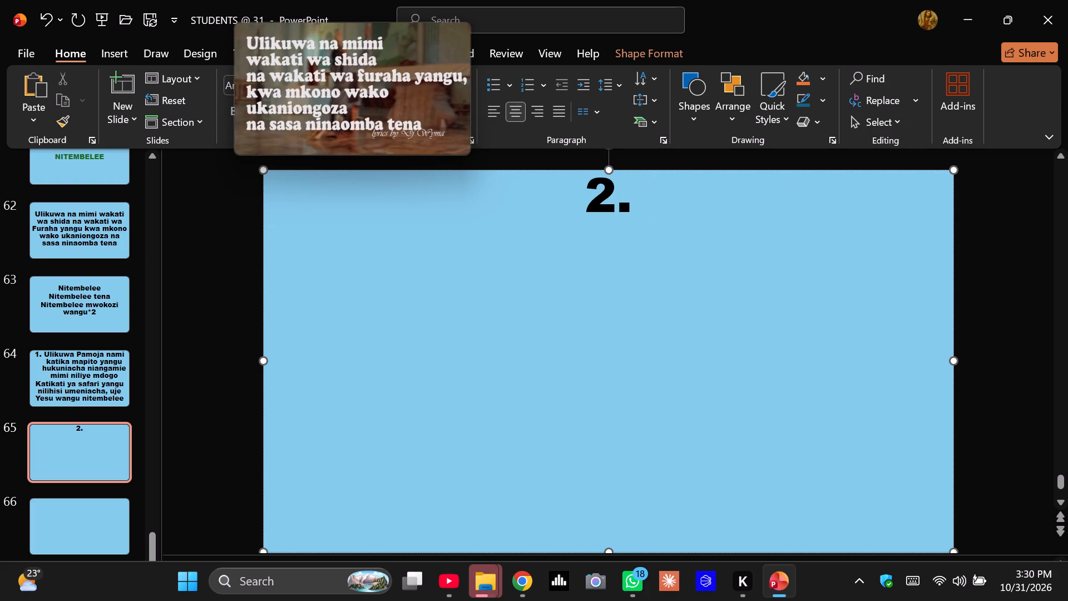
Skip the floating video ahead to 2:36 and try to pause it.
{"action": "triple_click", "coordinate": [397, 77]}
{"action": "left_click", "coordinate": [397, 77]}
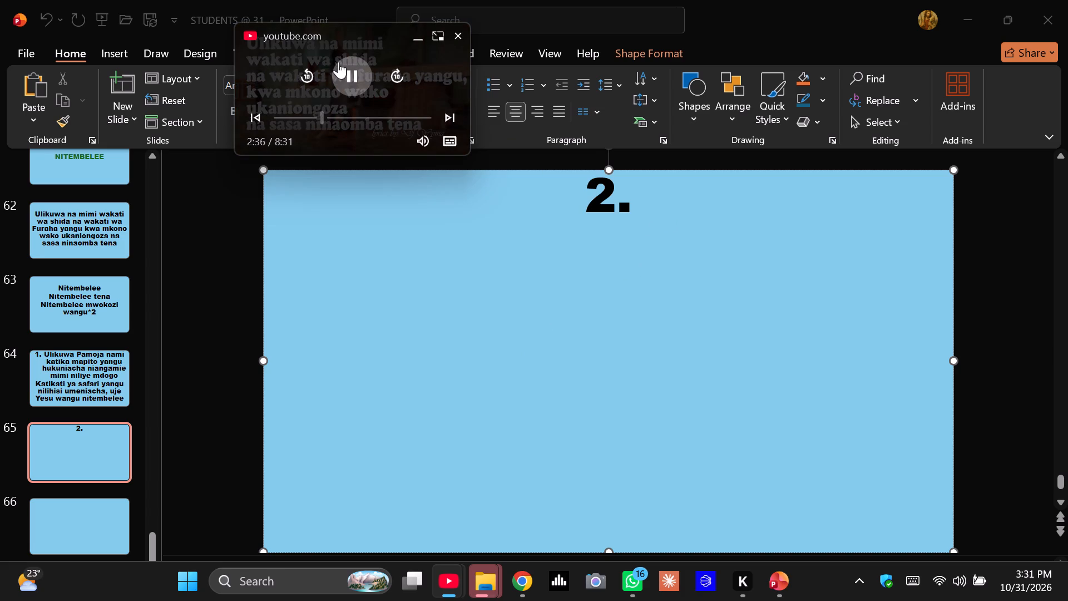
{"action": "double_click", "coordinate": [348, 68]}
Return the lyrics video to its YouTube window, rewind it to 2:07 and reload the page.
{"action": "left_click", "coordinate": [439, 42]}
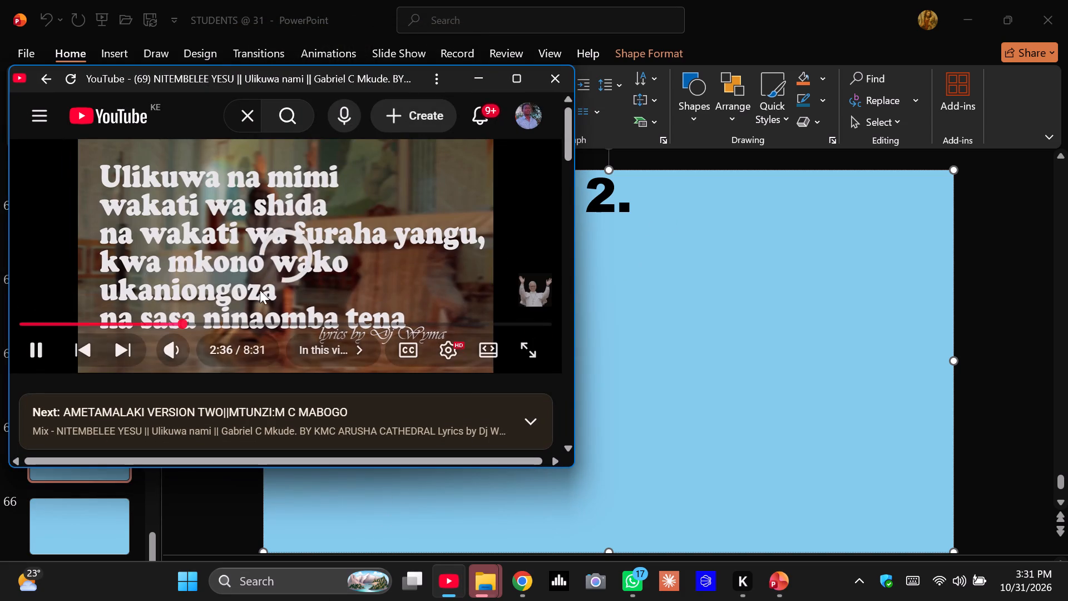
{"action": "left_click", "coordinate": [161, 312]}
{"action": "left_click", "coordinate": [152, 318]}
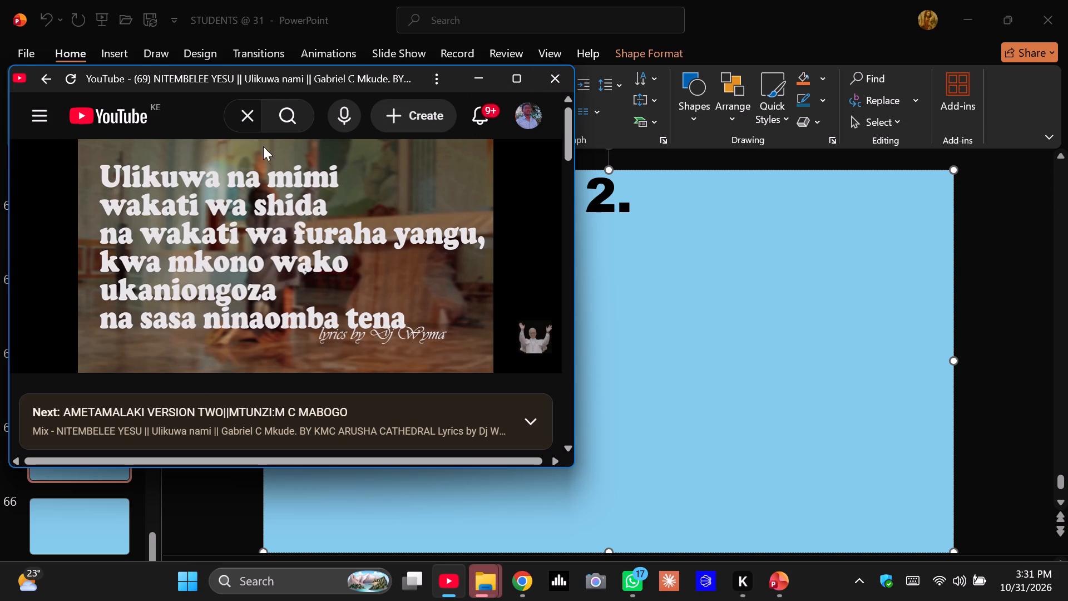
{"action": "left_click", "coordinate": [73, 75]}
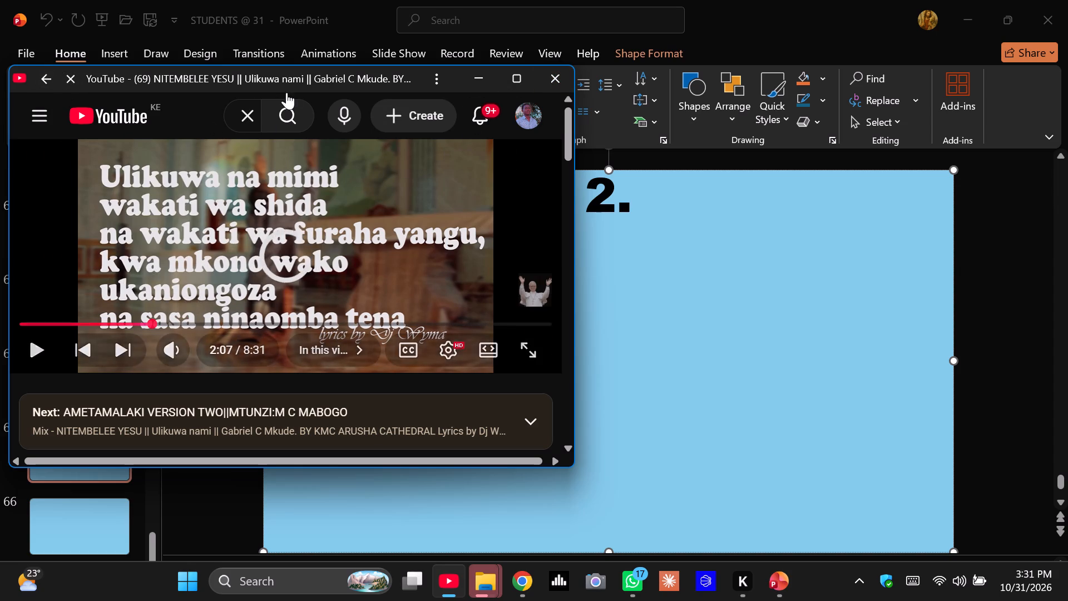
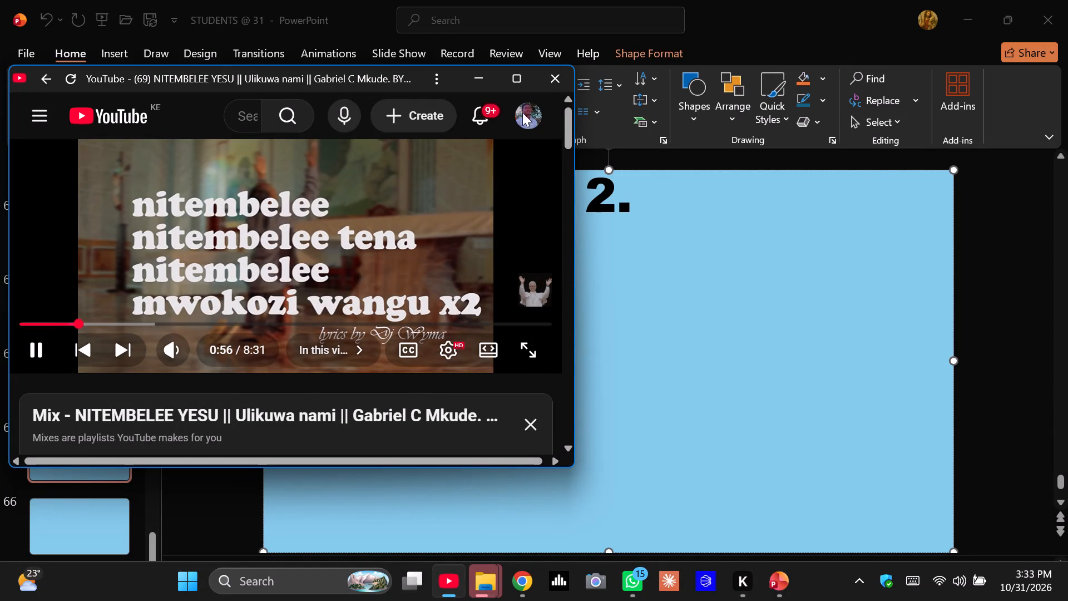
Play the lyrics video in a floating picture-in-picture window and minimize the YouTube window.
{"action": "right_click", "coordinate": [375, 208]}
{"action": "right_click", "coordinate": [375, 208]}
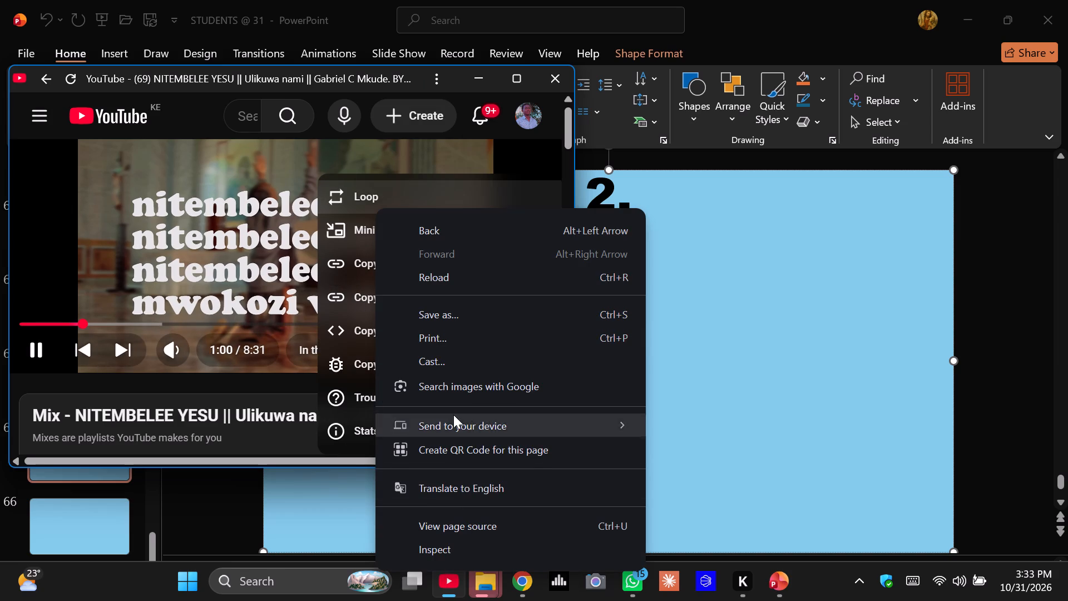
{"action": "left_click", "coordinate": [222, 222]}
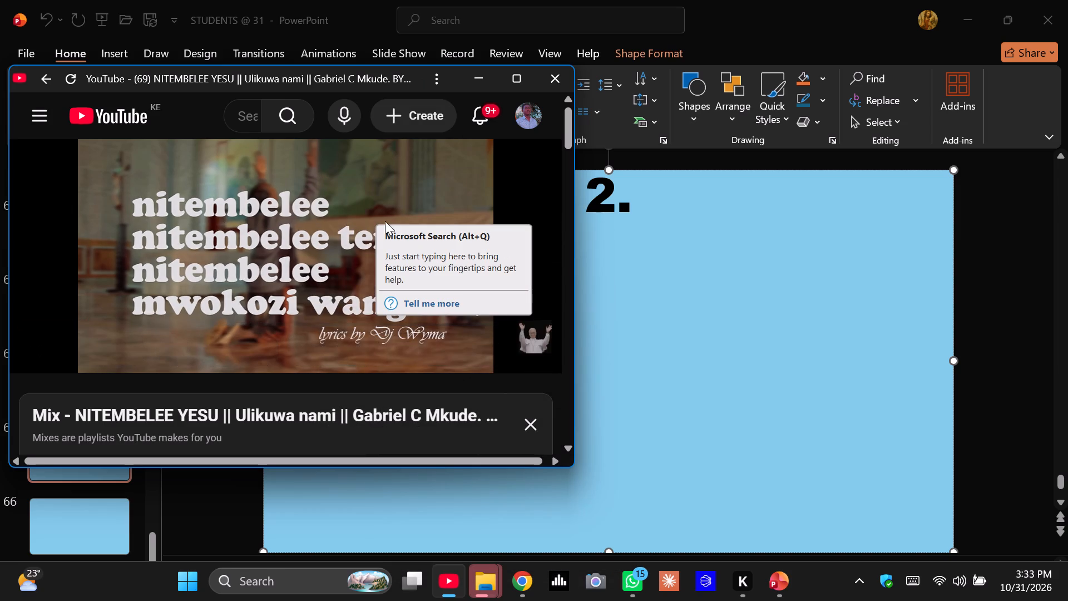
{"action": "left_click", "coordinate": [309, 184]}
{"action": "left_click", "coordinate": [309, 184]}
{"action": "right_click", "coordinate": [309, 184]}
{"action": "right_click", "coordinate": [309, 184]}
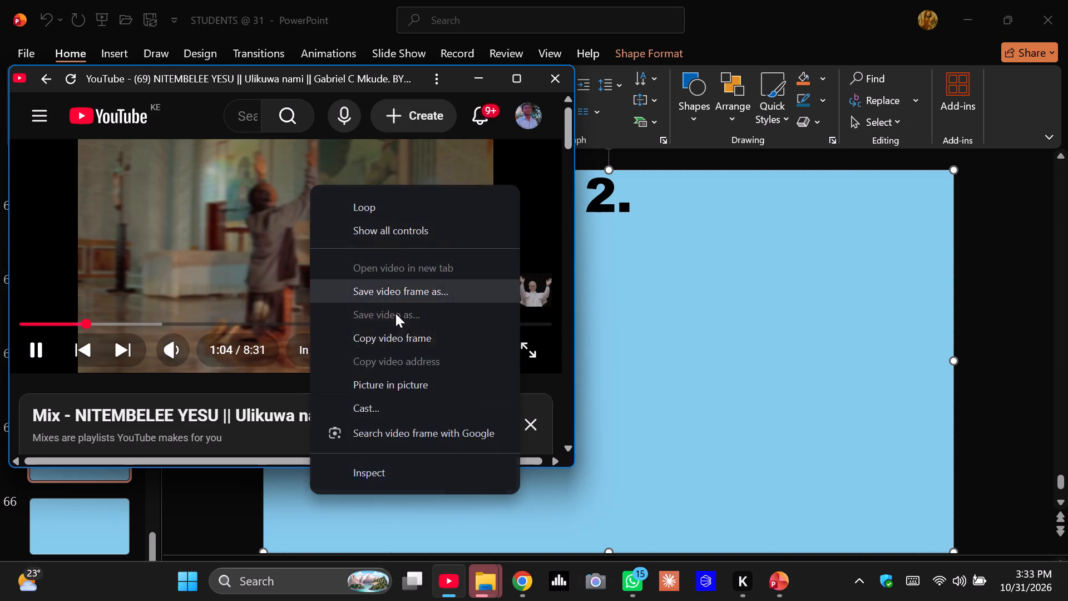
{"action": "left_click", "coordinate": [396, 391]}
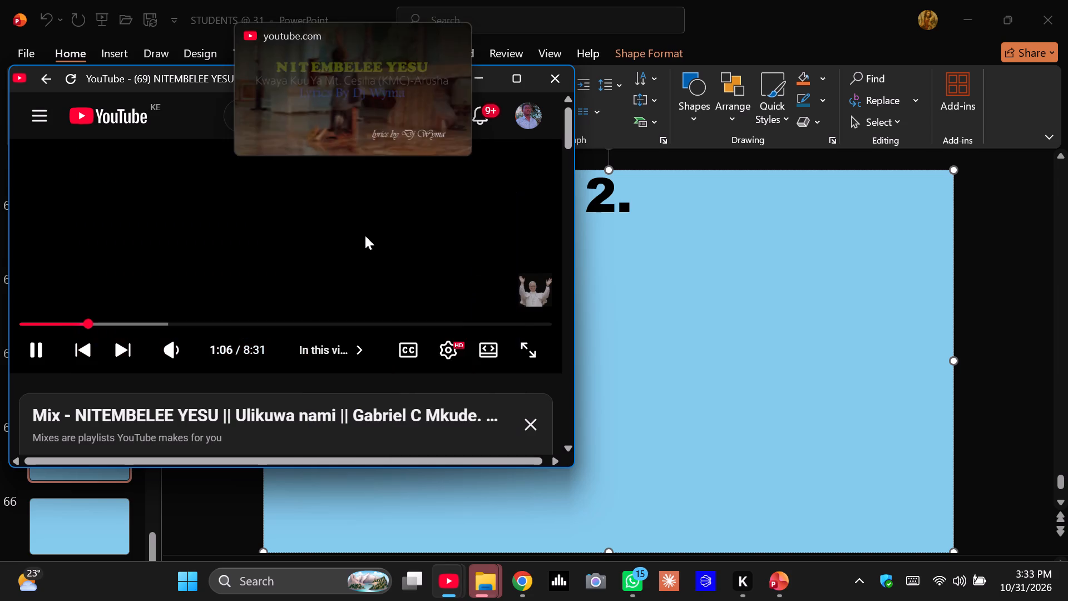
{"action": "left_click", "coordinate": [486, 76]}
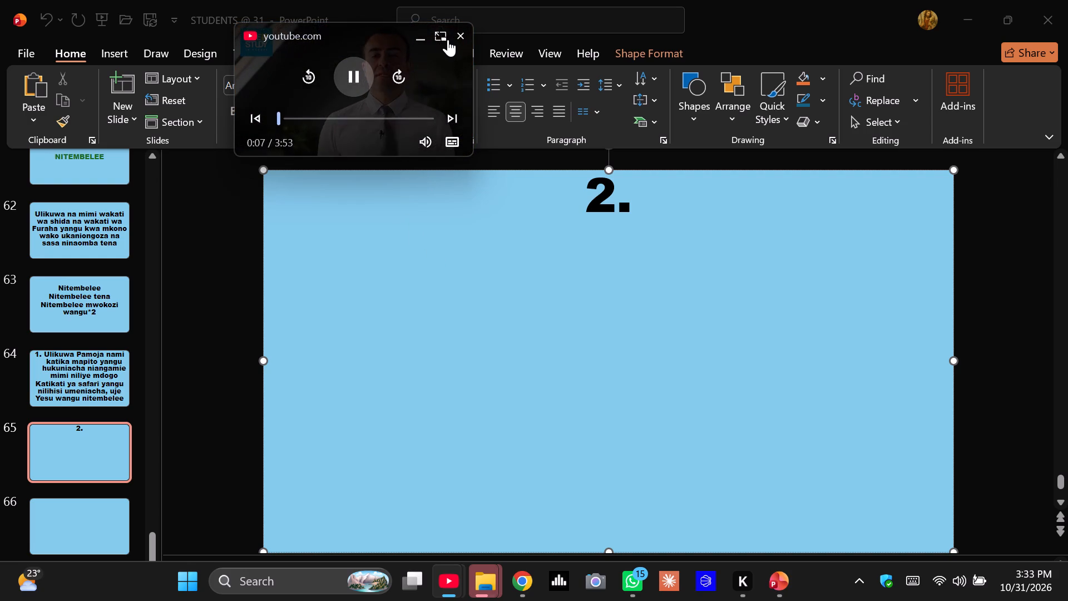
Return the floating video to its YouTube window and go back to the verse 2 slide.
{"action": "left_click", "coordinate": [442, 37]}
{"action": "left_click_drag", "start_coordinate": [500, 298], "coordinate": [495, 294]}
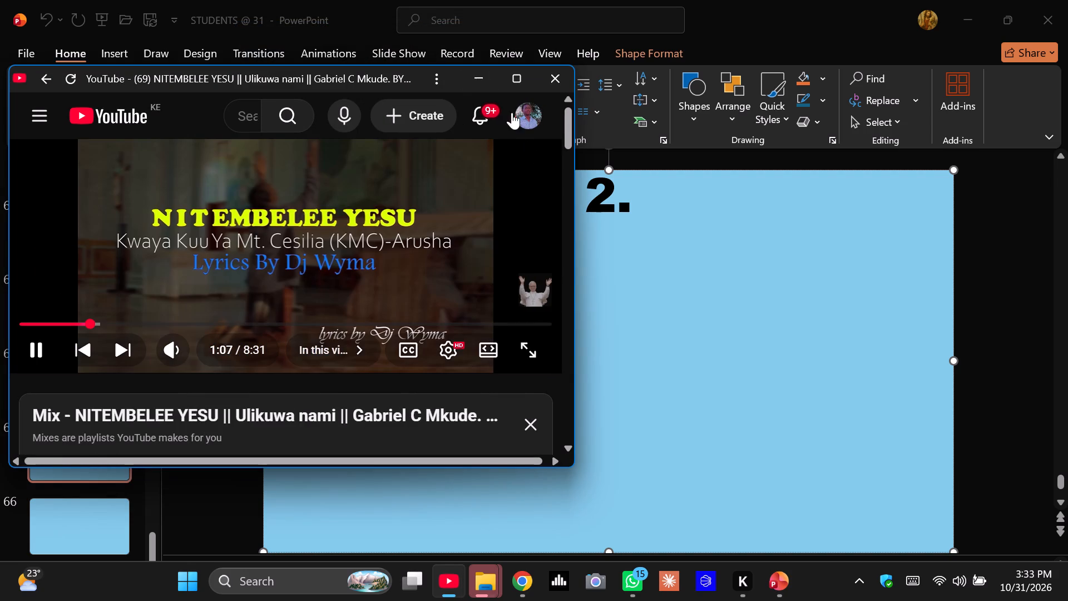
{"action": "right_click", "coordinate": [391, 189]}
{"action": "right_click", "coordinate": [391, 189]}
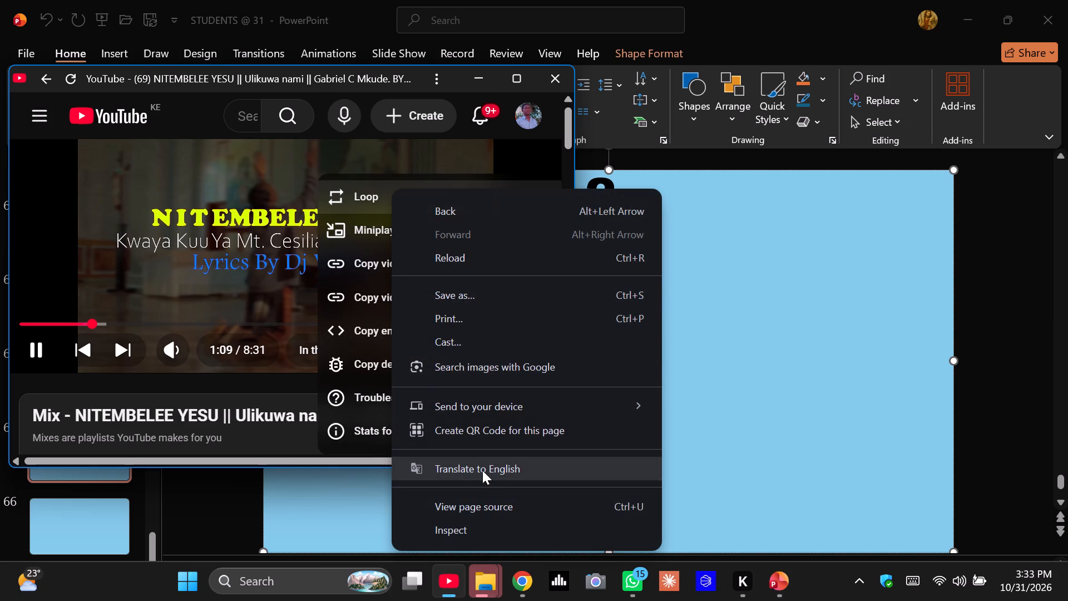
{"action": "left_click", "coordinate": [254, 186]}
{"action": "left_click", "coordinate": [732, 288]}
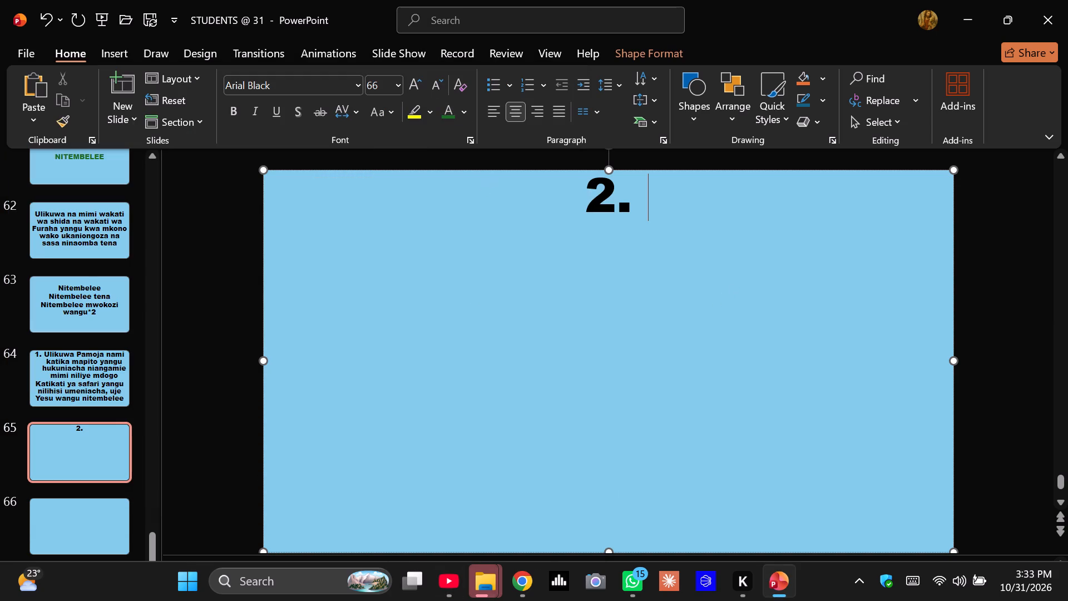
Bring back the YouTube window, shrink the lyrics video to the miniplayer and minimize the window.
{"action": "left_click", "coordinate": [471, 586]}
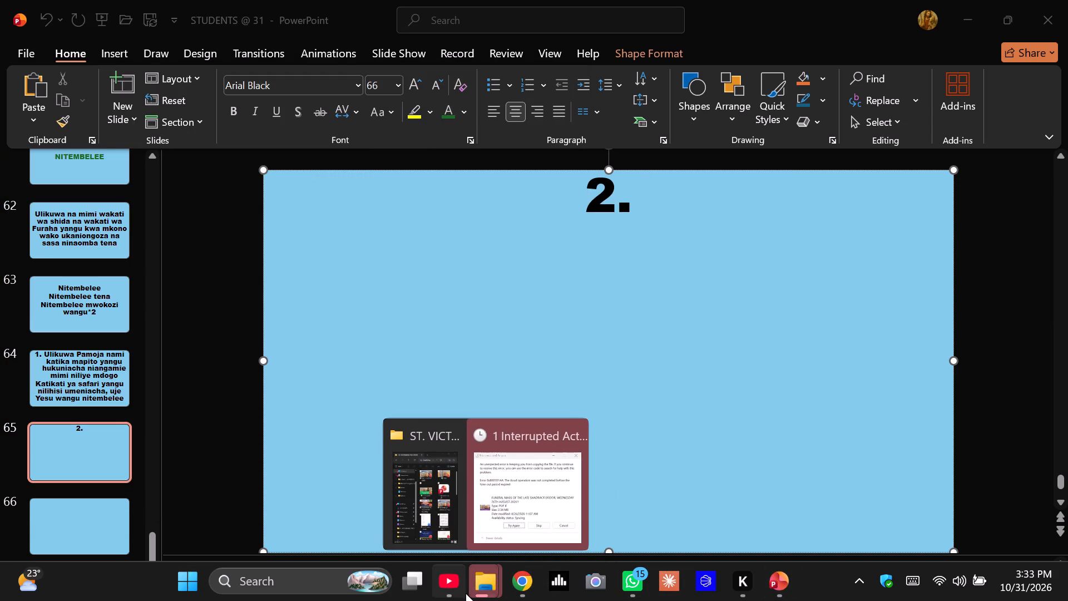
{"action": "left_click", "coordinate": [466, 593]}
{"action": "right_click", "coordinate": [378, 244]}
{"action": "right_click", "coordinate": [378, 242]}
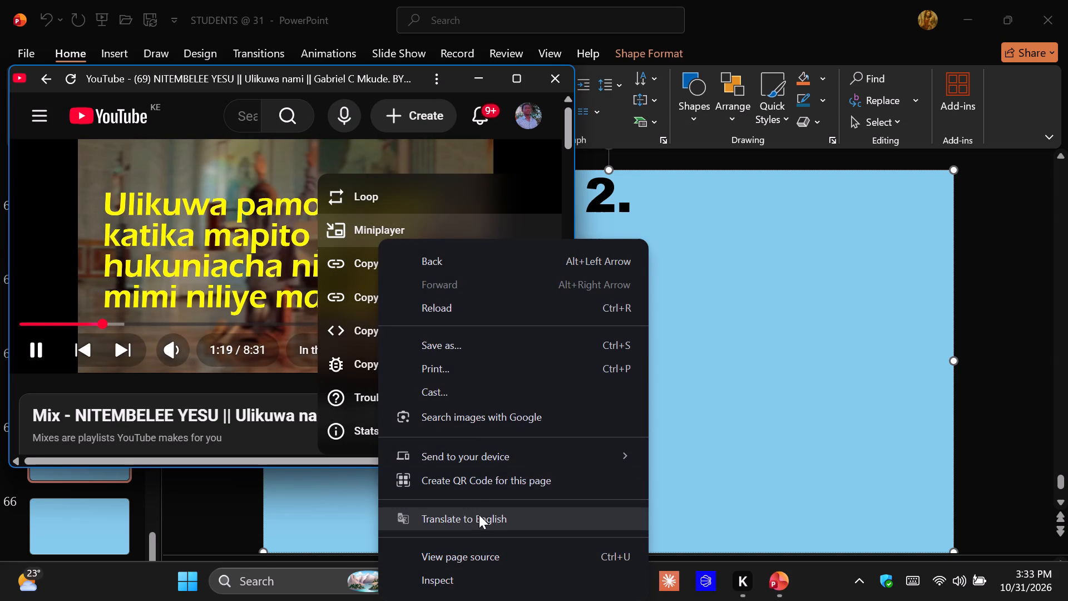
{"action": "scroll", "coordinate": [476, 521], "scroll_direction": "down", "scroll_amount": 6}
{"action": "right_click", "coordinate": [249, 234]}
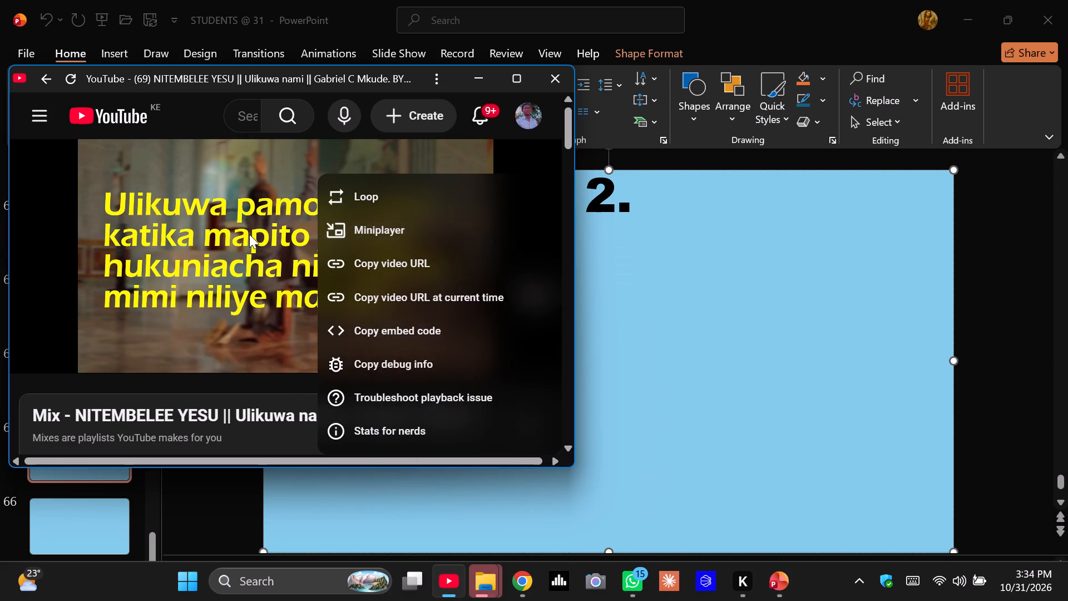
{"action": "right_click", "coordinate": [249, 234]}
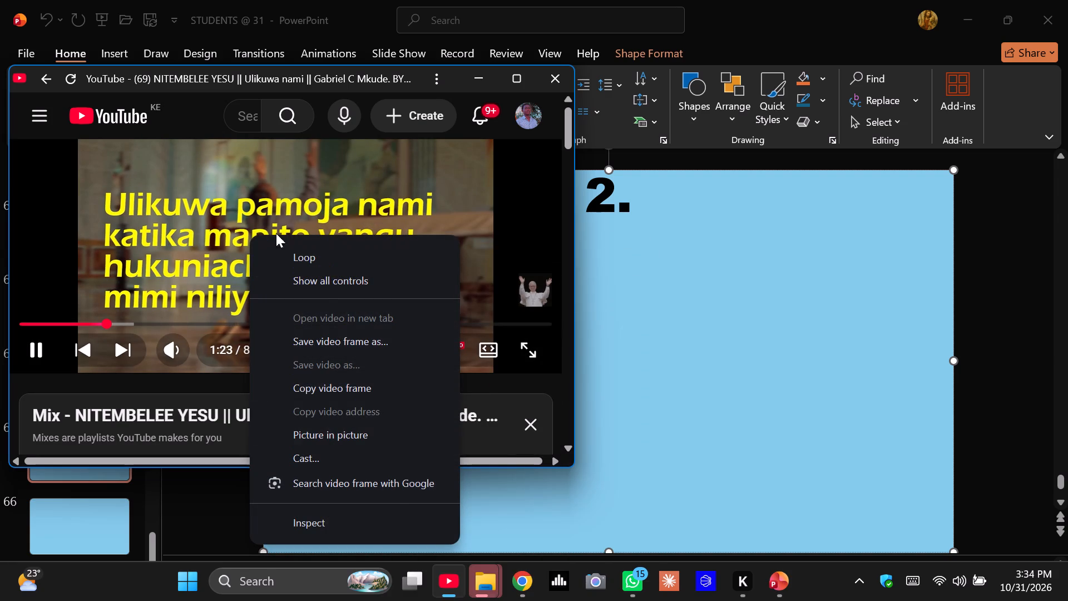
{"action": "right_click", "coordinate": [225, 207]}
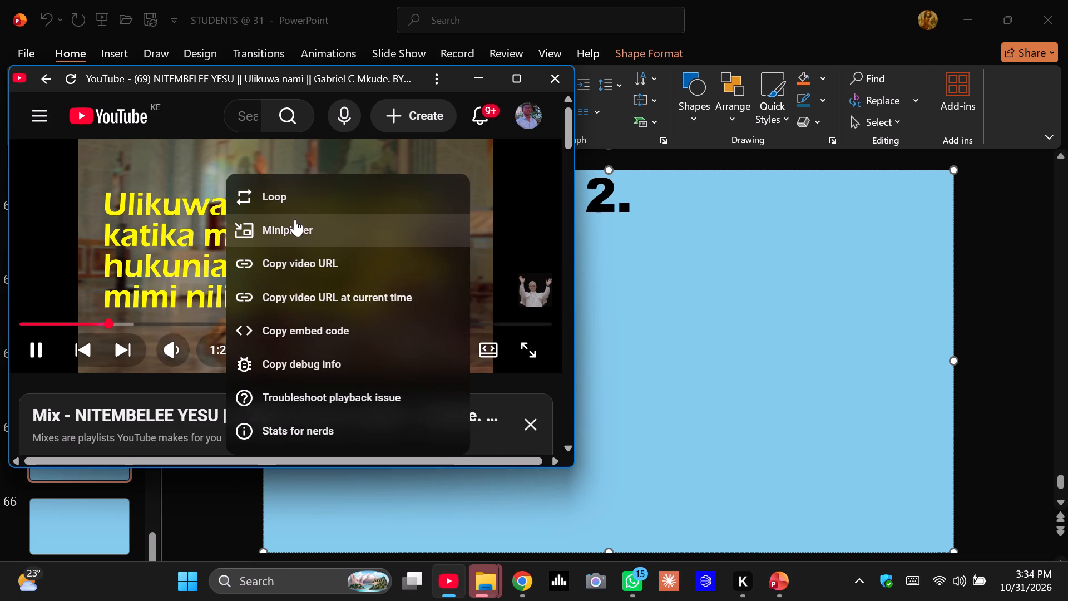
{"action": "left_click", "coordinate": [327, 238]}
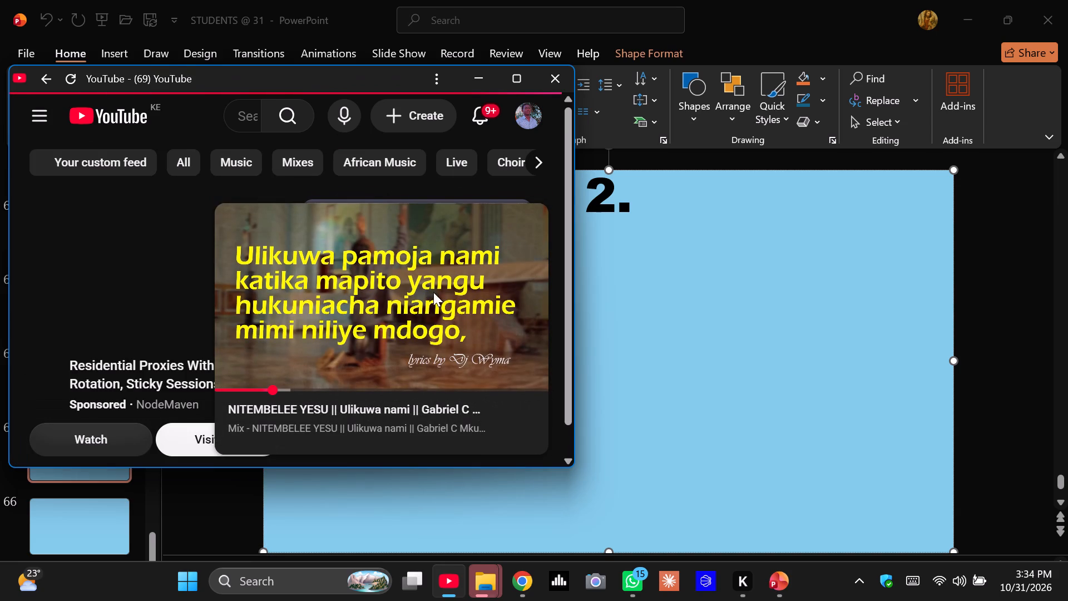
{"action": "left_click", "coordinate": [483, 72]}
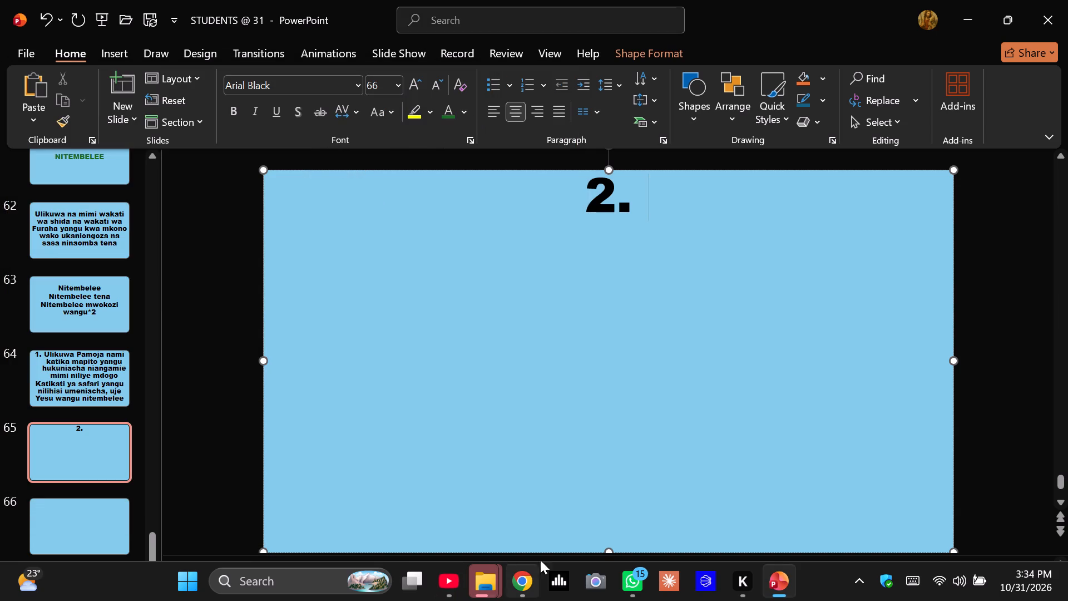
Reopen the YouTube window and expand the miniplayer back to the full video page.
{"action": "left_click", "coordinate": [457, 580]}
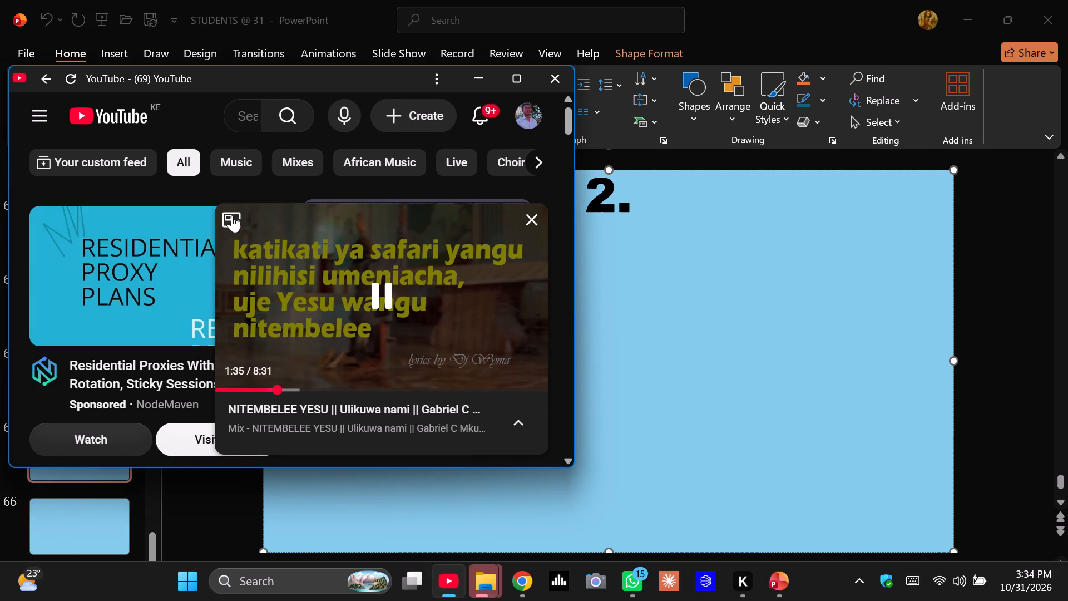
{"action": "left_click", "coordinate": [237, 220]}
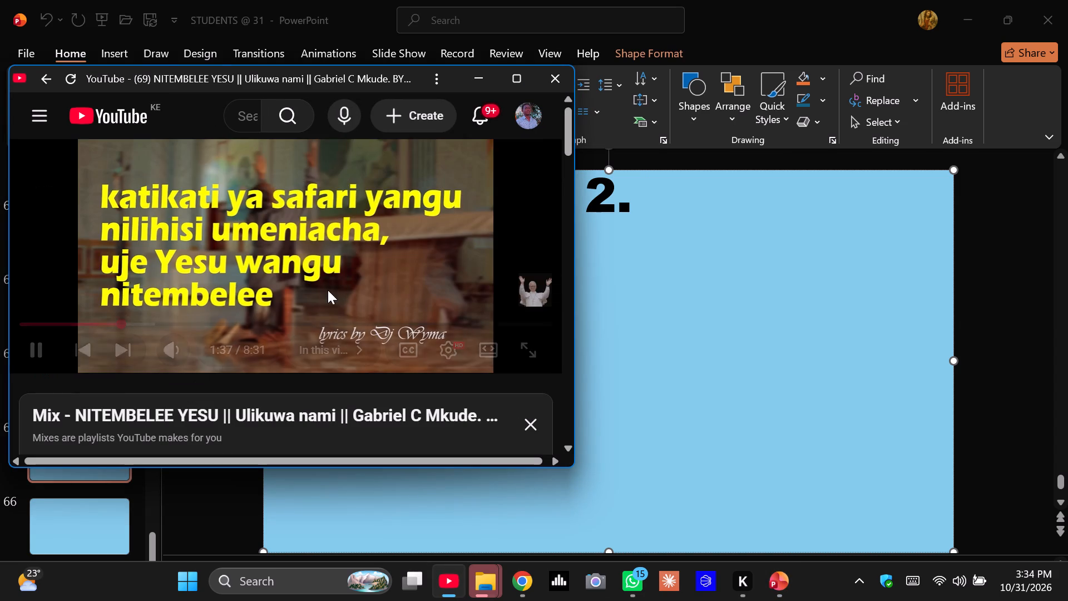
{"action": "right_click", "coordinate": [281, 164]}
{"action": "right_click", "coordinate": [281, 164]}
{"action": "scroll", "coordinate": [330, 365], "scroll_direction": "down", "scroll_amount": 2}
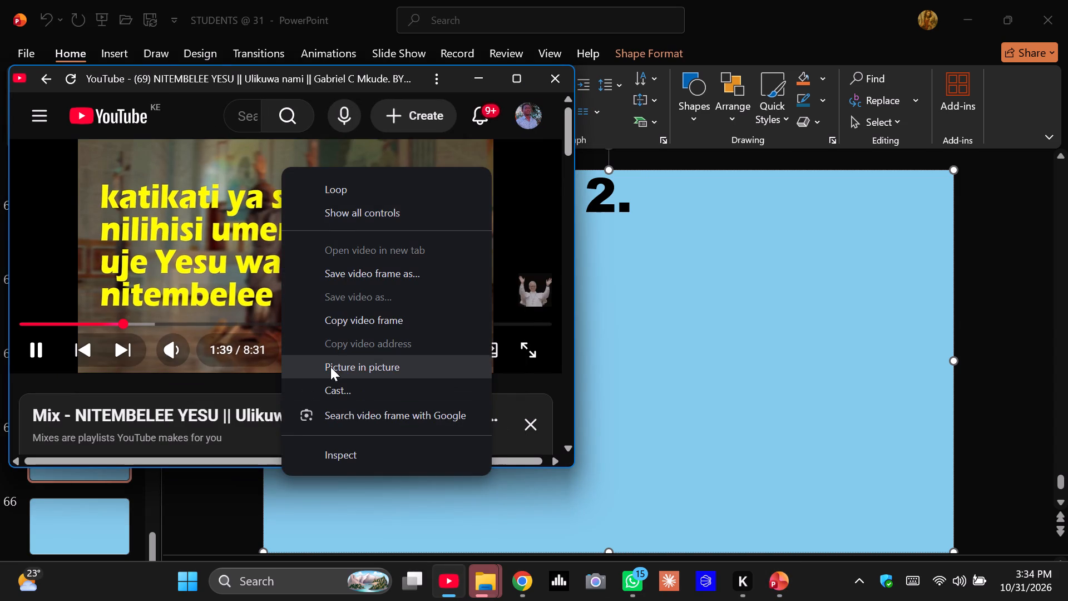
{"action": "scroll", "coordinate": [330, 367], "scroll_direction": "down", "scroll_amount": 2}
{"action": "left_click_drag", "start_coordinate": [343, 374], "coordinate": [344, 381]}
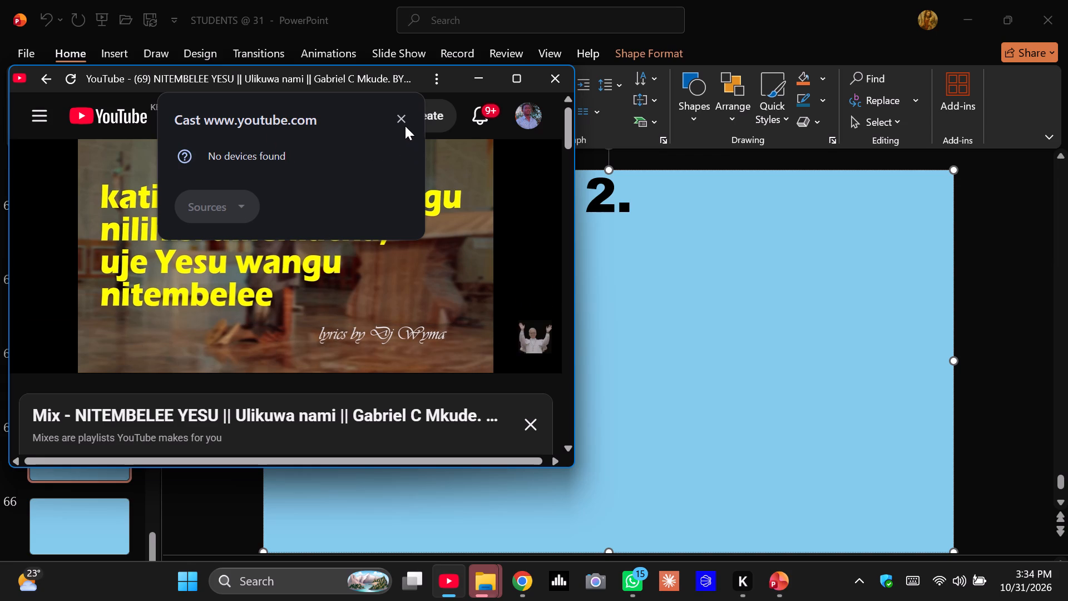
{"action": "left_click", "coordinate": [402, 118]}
Play the lyrics video in picture-in-picture and minimize the YouTube window to uncover the slide.
{"action": "right_click", "coordinate": [280, 170]}
{"action": "right_click", "coordinate": [236, 207]}
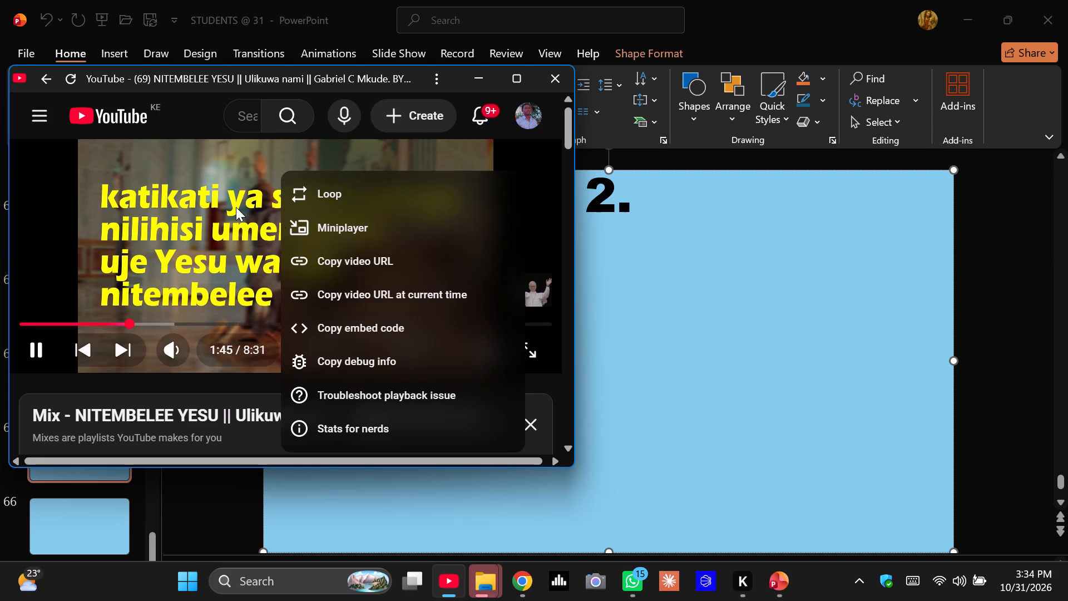
{"action": "right_click", "coordinate": [236, 207]}
{"action": "left_click", "coordinate": [302, 412]}
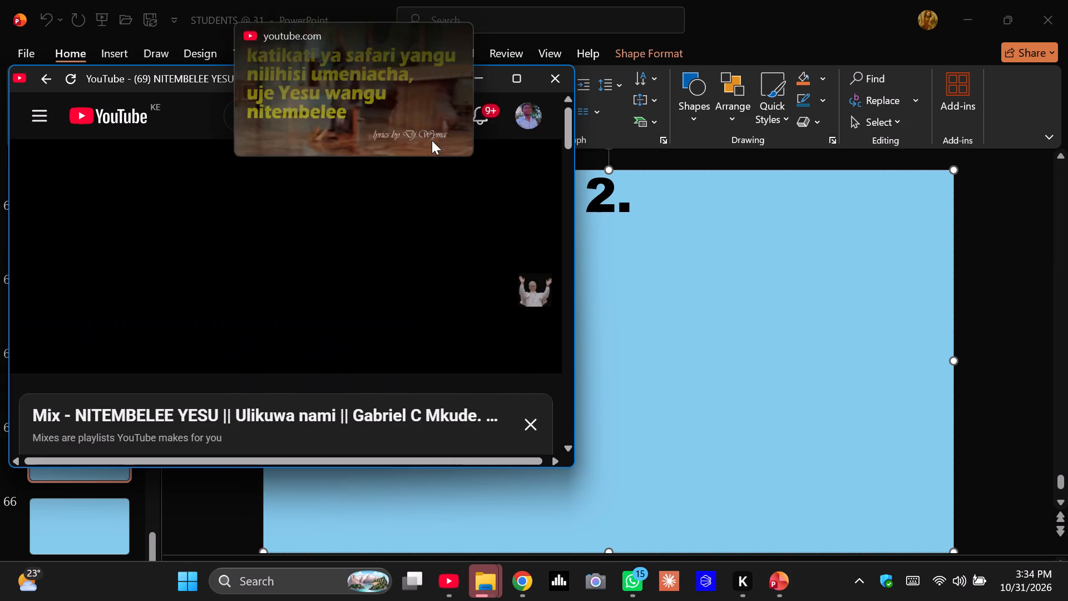
{"action": "left_click", "coordinate": [484, 83]}
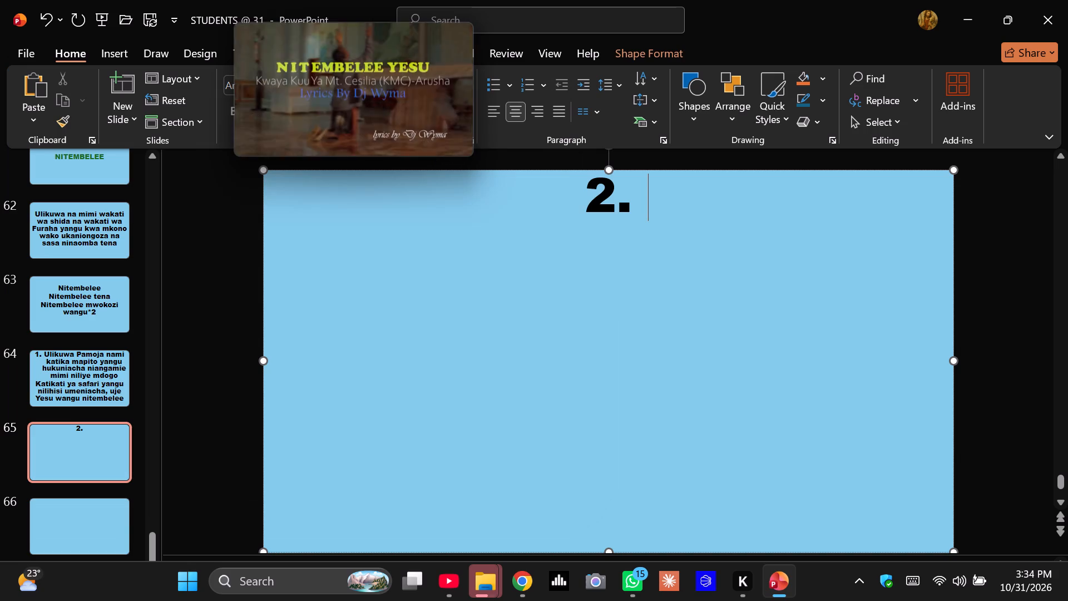
Skip the floating video ahead 10 seconds and place the text cursor after "2." on slide 65.
{"action": "left_click", "coordinate": [406, 77]}
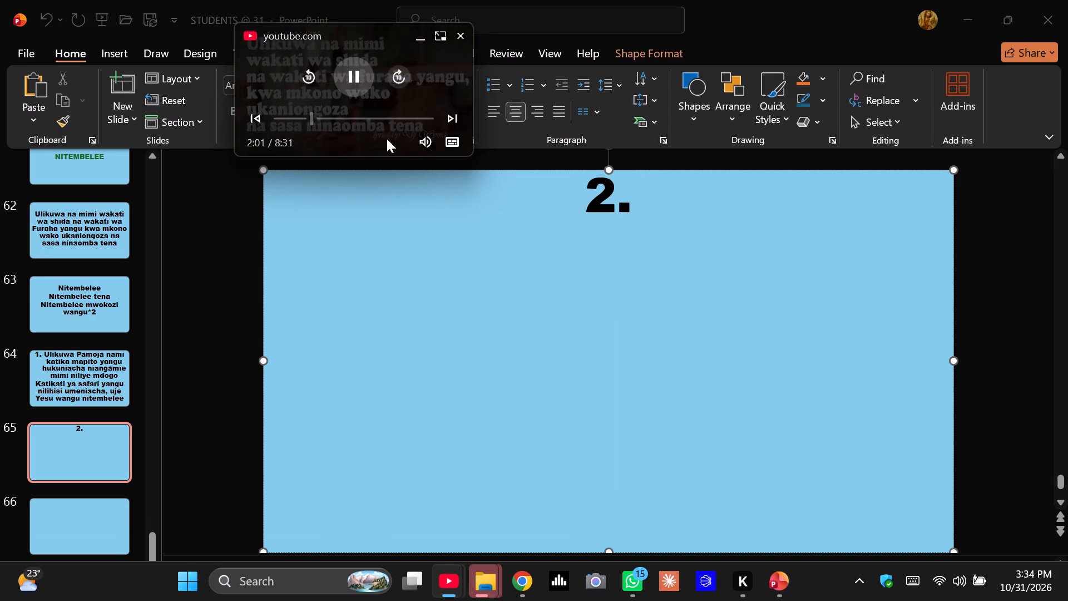
{"action": "left_click", "coordinate": [635, 213]}
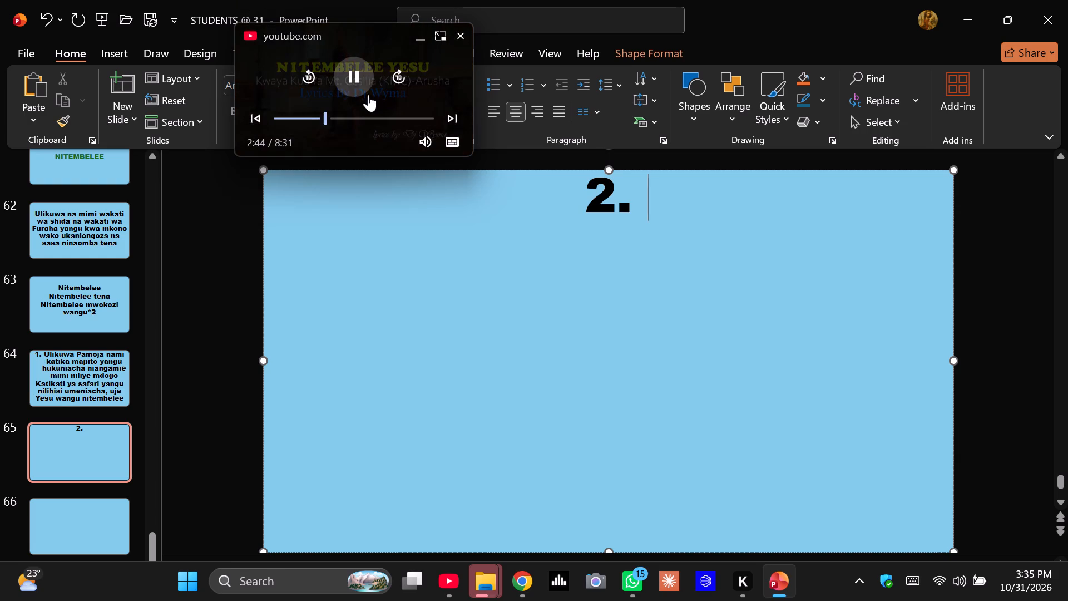
{"action": "left_click", "coordinate": [690, 210]}
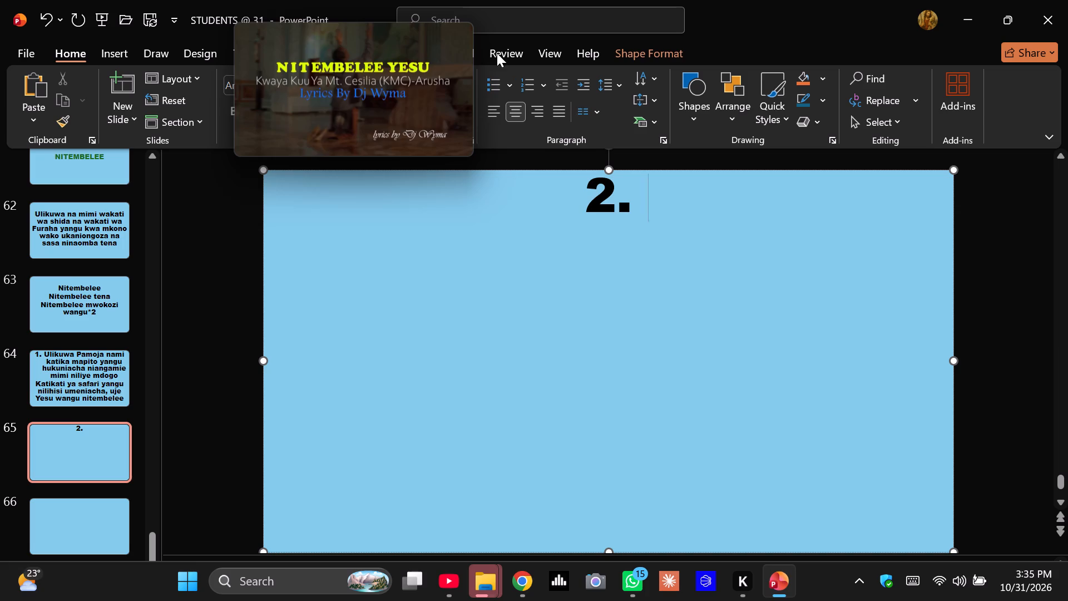
Move the floating video over the paragraph tools, clear of the slide.
{"action": "left_click_drag", "start_coordinate": [360, 30], "coordinate": [413, 2]}
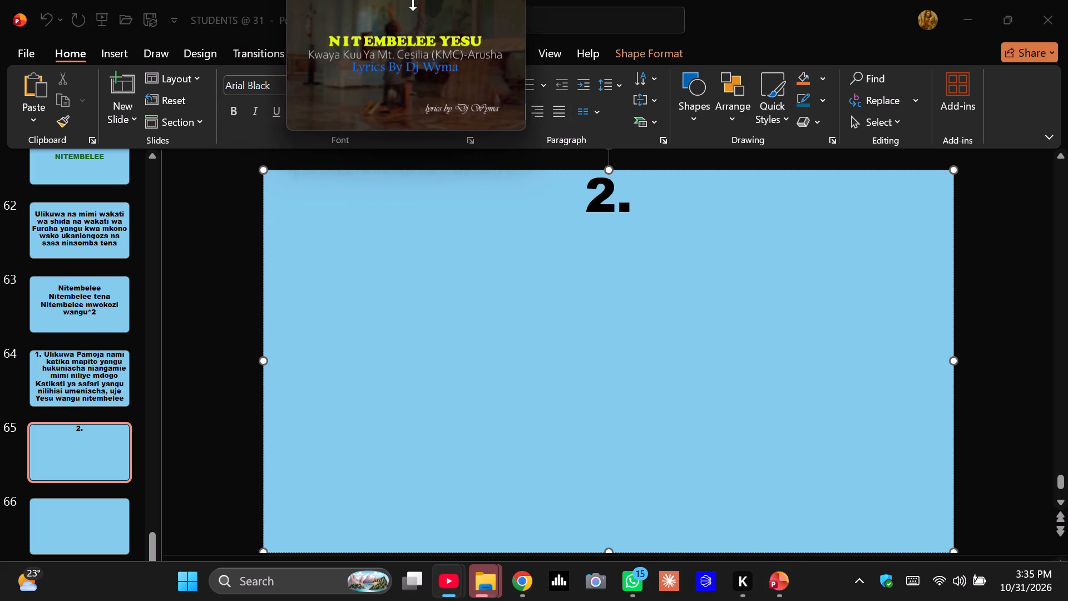
{"action": "left_click_drag", "start_coordinate": [413, 2], "coordinate": [459, 0]}
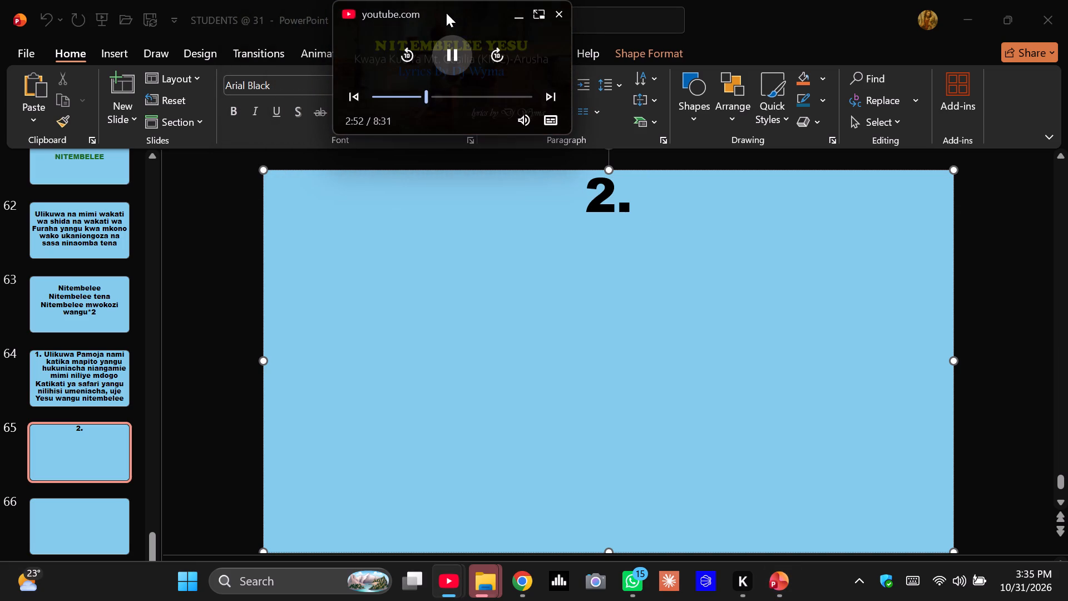
{"action": "left_click_drag", "start_coordinate": [441, 9], "coordinate": [537, 0]}
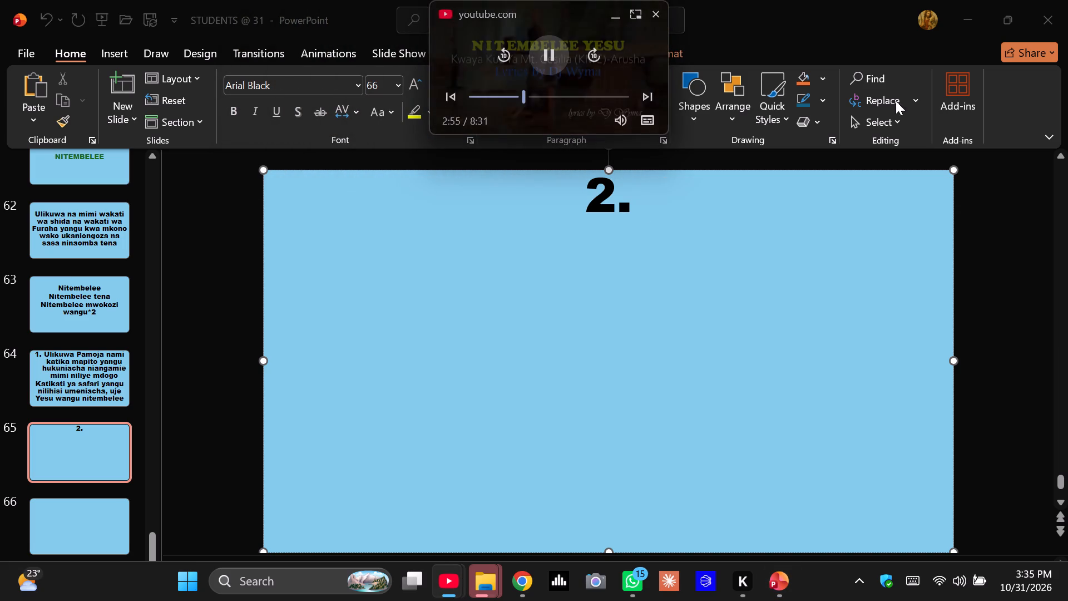
Write "Umekuwa mfariji wangu wakati w magumu" after "2." on slide 65, pausing the lyrics video on these words.
{"action": "left_click", "coordinate": [683, 203]}
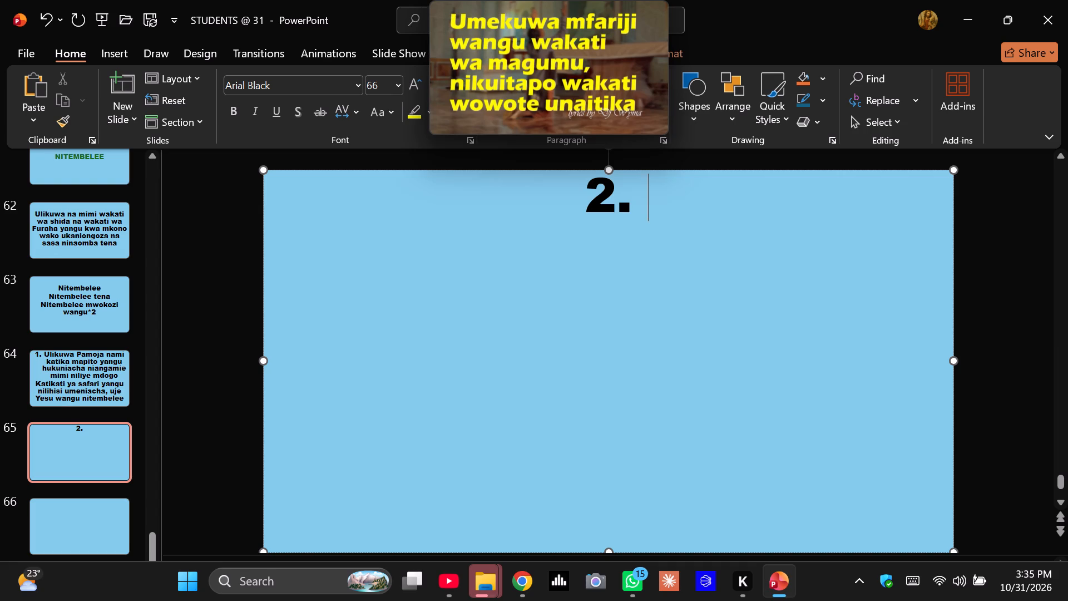
{"action": "type", "text": "umekuwa"}
{"action": "key", "text": "space"}
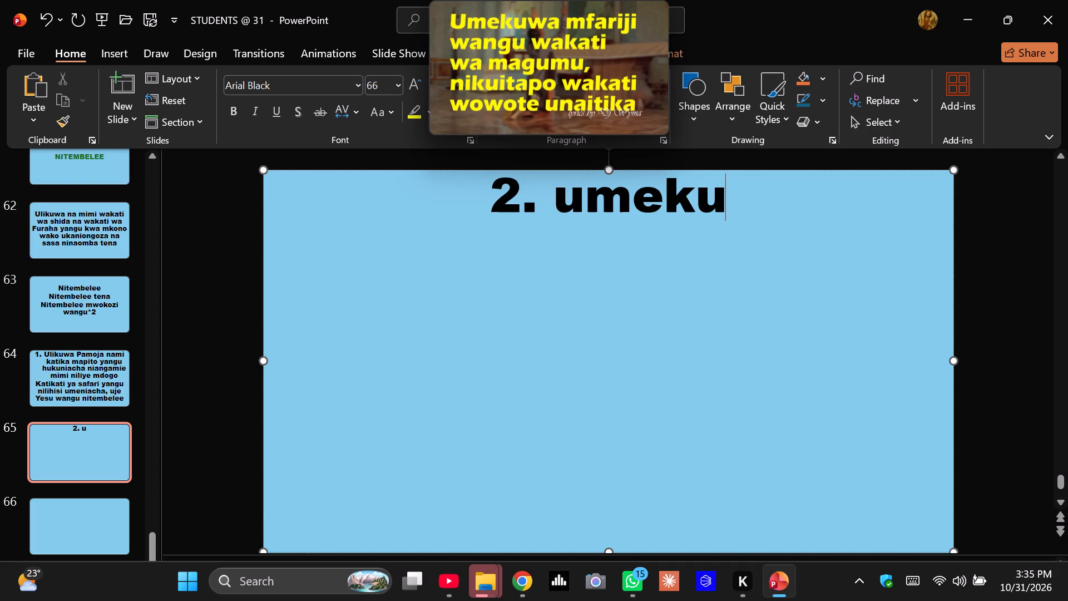
{"action": "left_click", "coordinate": [549, 54]}
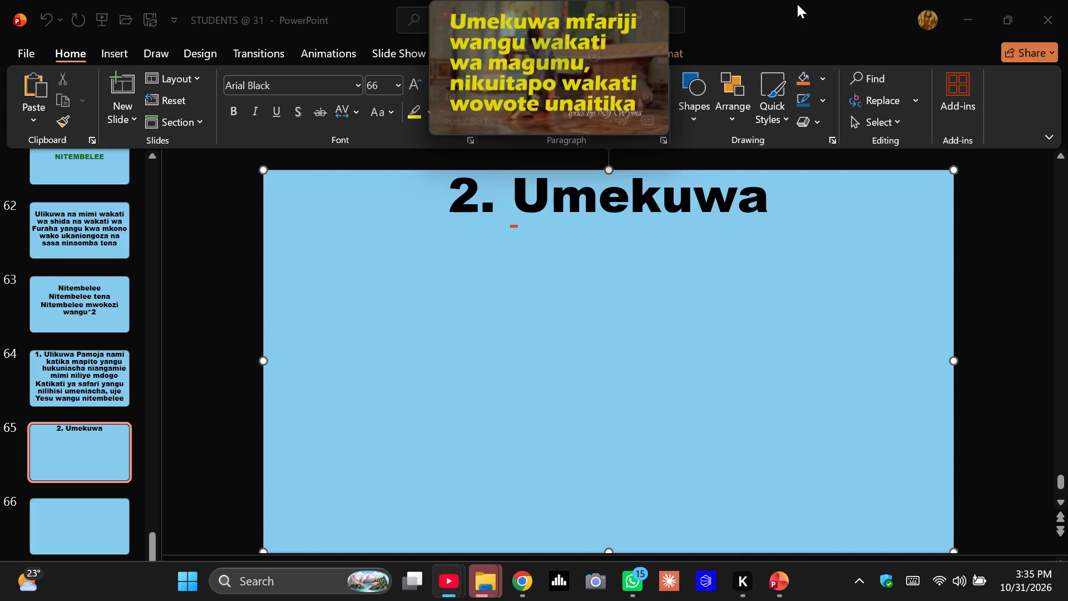
{"action": "left_click", "coordinate": [815, 209]}
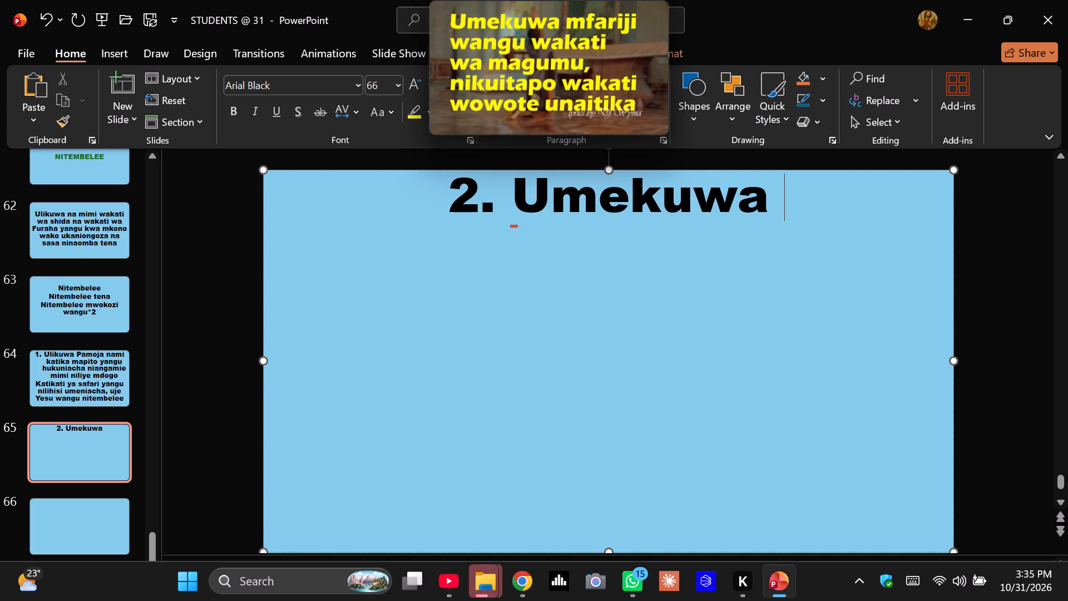
{"action": "type", "text": "mfariji wangu"}
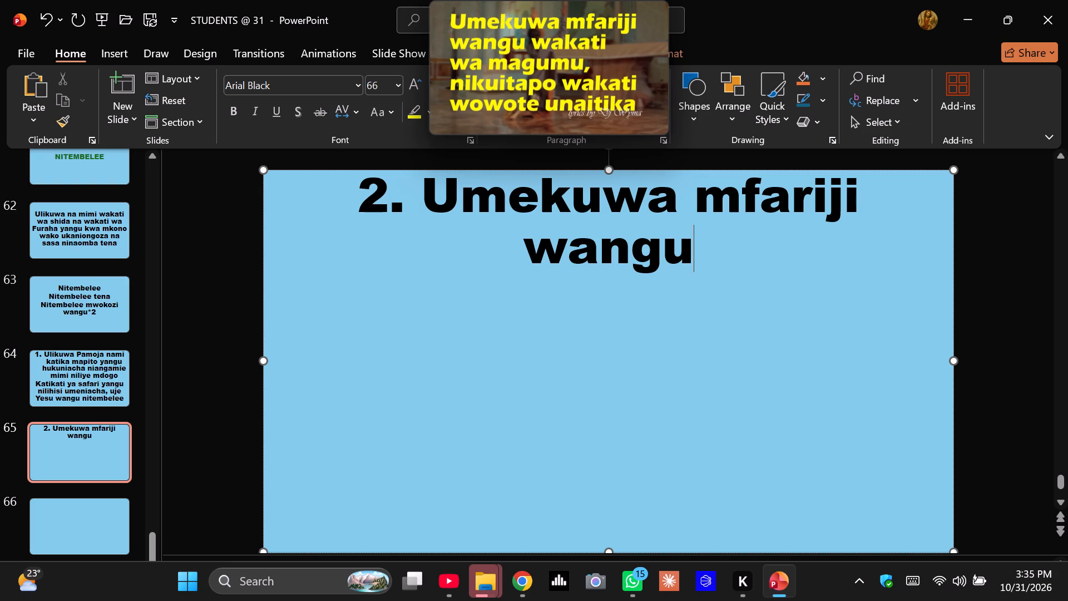
{"action": "key", "text": "space"}
{"action": "type", "text": "wakati w mau"}
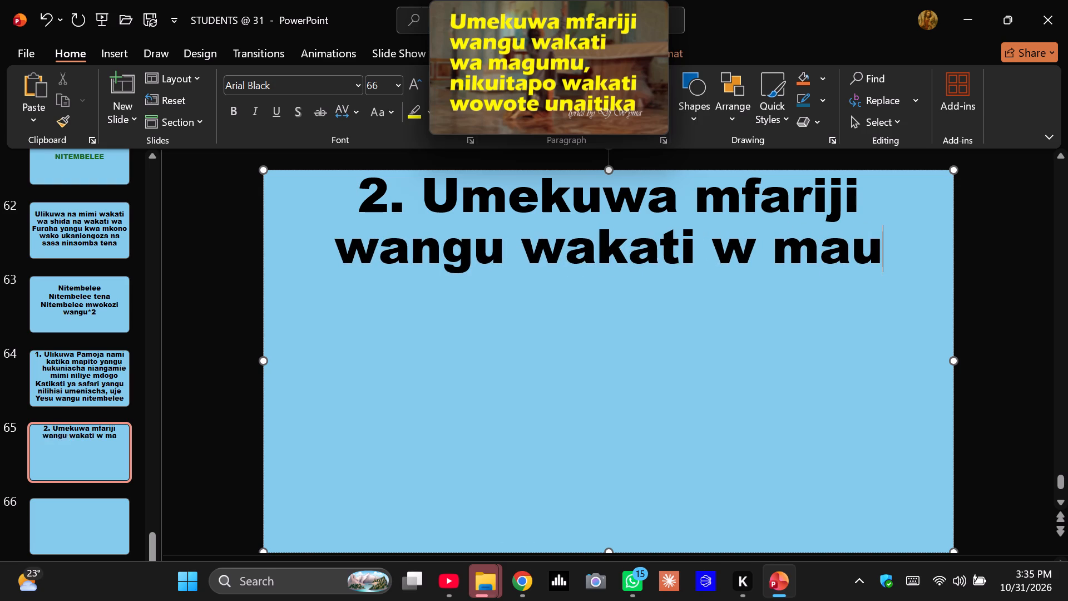
{"action": "key", "text": "BackSpace"}
{"action": "key", "text": "g"}
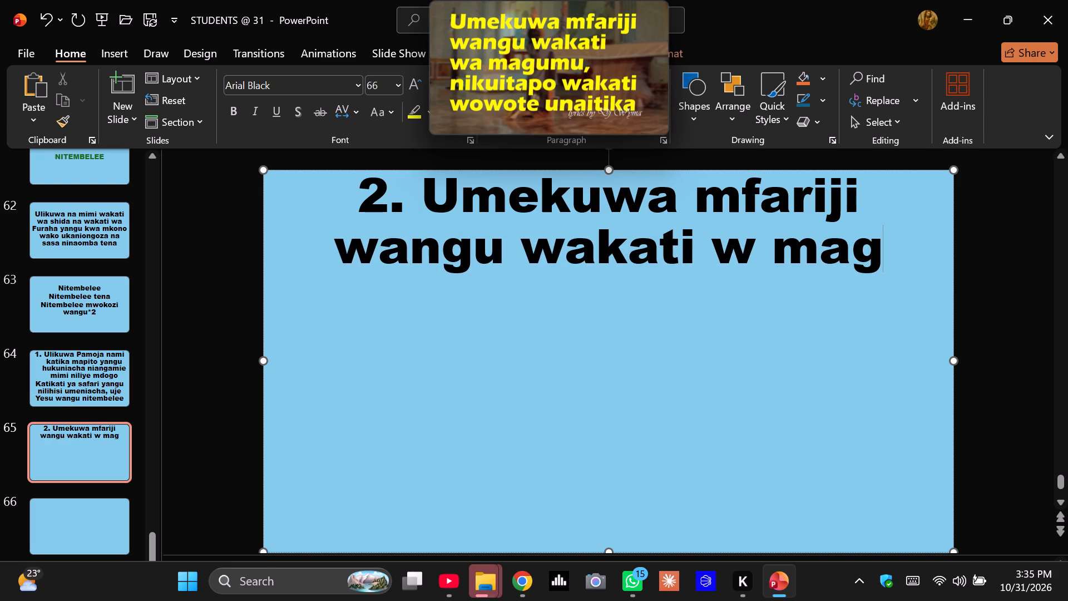
{"action": "type", "text": "umu"}
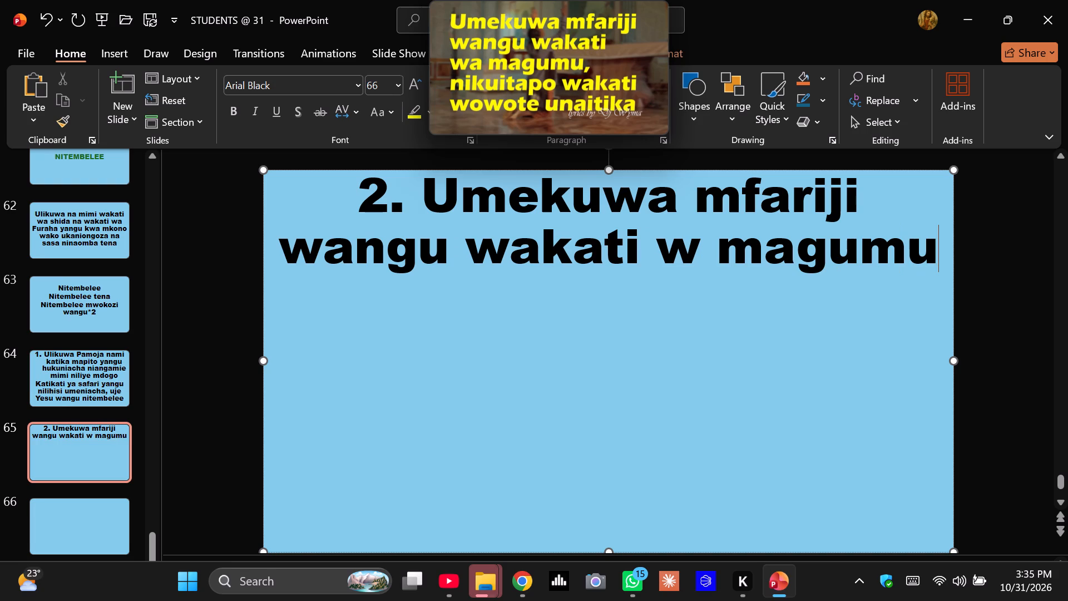
Continue verse 2 on slide 65 with ", nikuitapo wakati wowote unaitika".
{"action": "type", "text": ", nikuitapo"}
{"action": "key", "text": "space"}
{"action": "type", "text": "wakati"}
{"action": "key", "text": "space"}
{"action": "type", "text": "wowote"}
{"action": "key", "text": "space"}
{"action": "type", "text": "unaitika"}
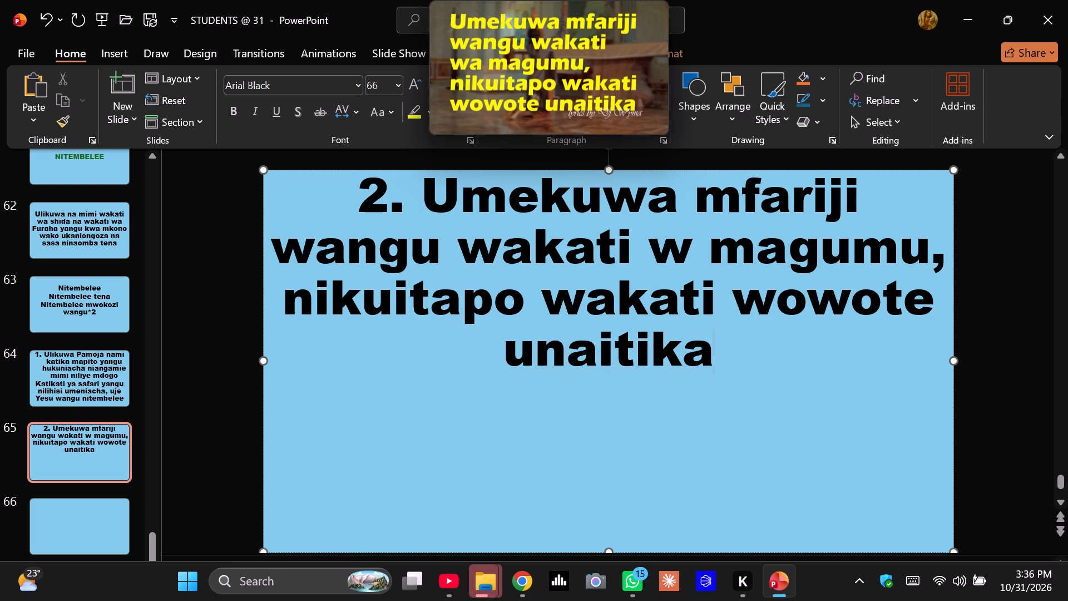
Resume the lyrics video for the next lines and return the text cursor to the end of "unaitika".
{"action": "left_click", "coordinate": [550, 52]}
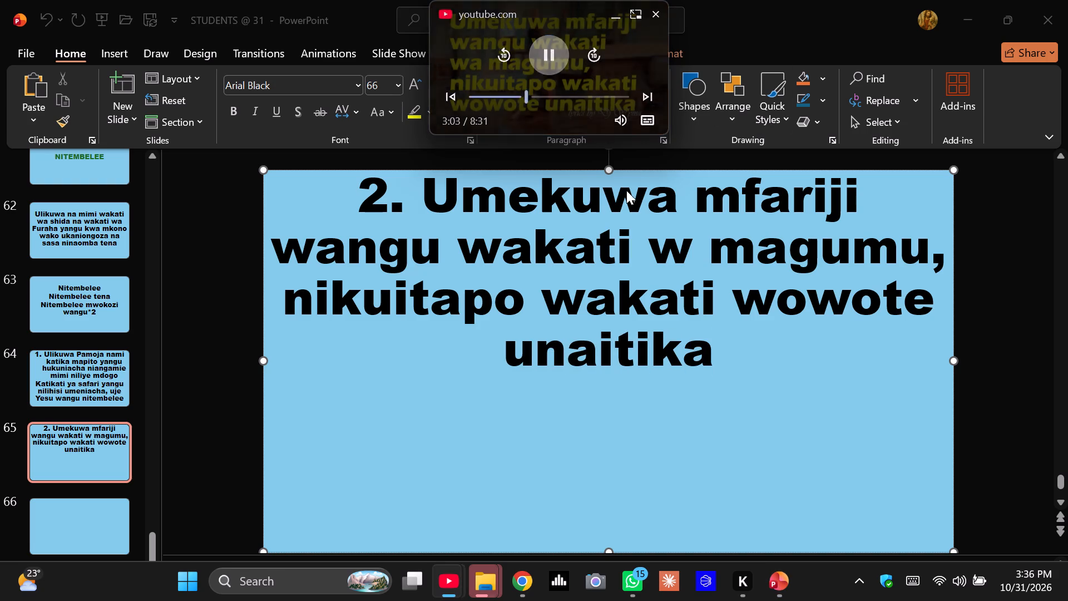
{"action": "left_click", "coordinate": [714, 354]}
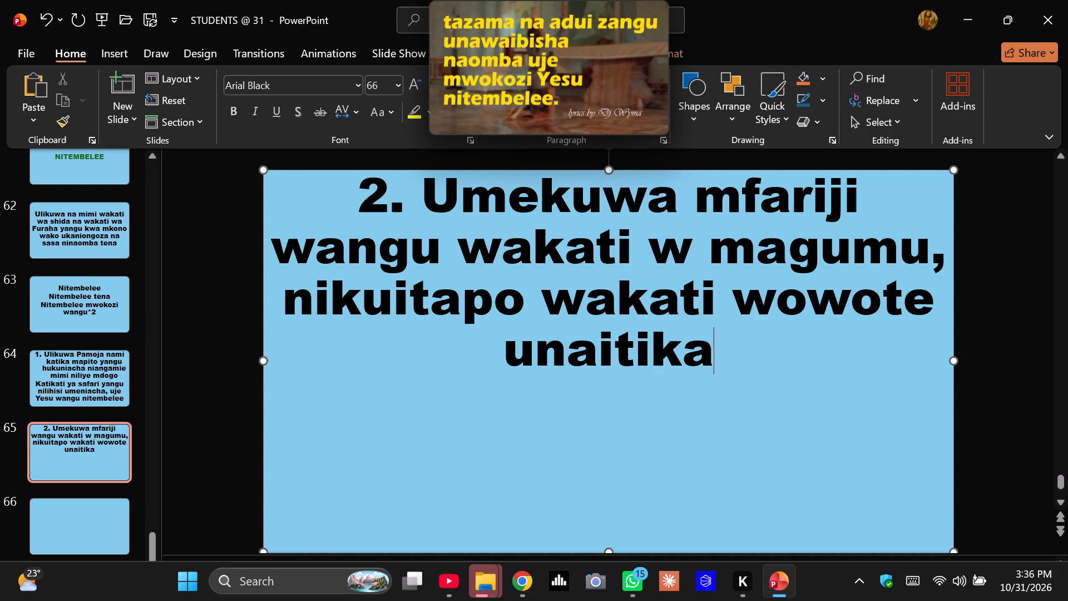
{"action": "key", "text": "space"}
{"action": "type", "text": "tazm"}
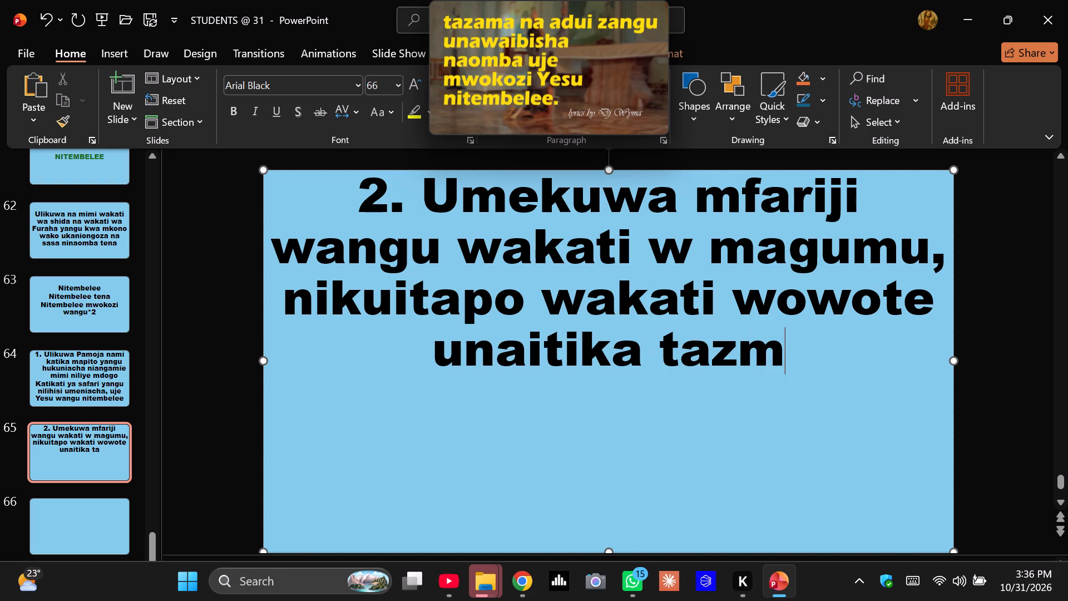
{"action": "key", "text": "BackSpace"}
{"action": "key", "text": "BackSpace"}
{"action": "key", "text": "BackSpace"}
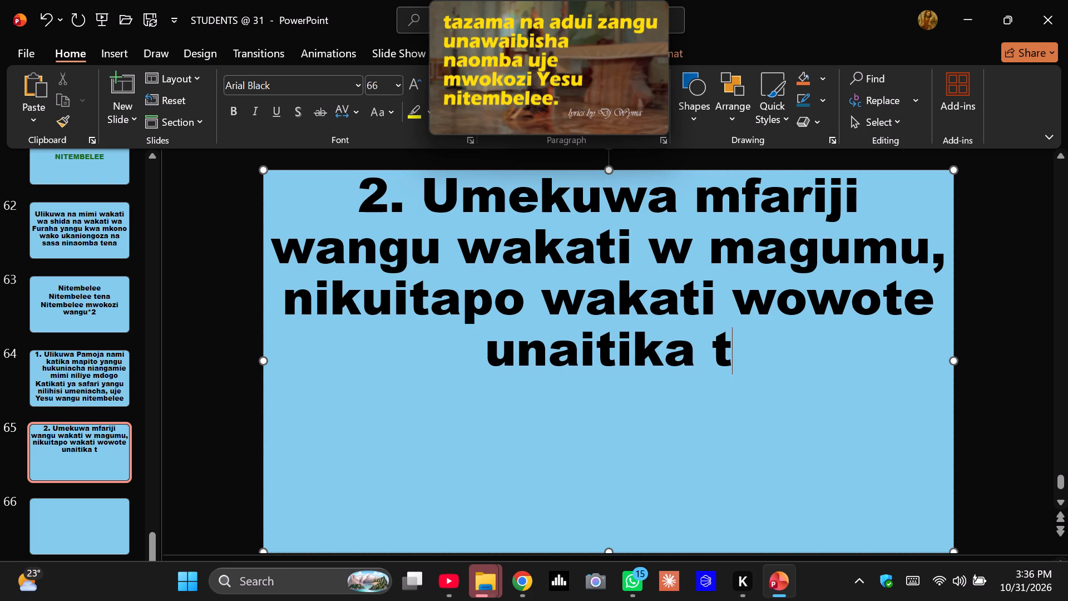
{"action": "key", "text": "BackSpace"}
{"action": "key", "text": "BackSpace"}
Add a new paragraph reading "Tazama na adui zangu" below "unaitika", pausing the lyrics video on these lines.
{"action": "key", "text": "Return"}
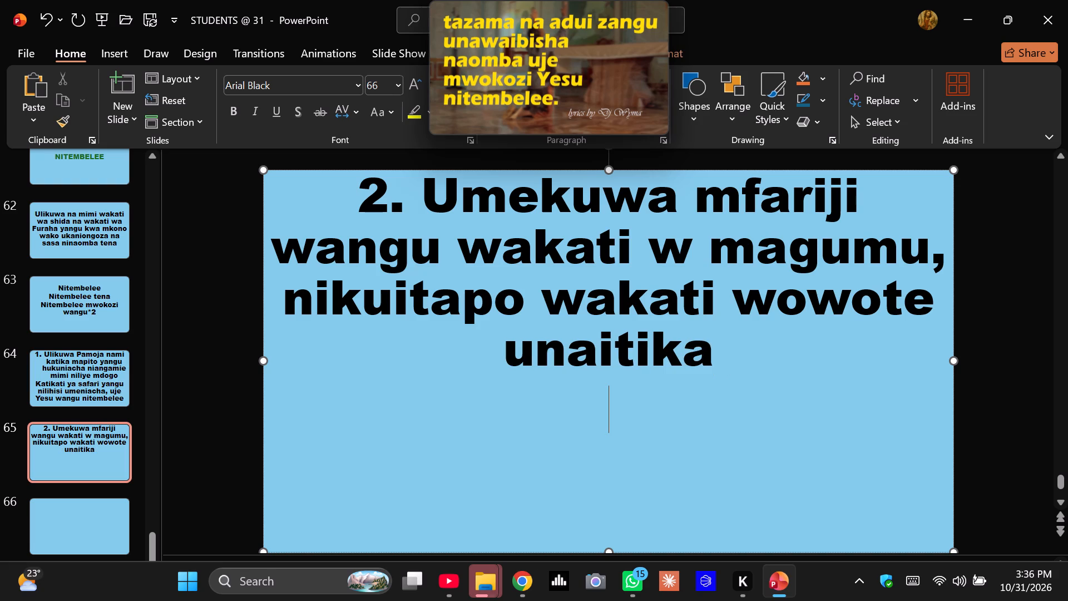
{"action": "key", "text": "BackSpace"}
{"action": "key", "text": "Return"}
{"action": "left_click", "coordinate": [561, 46]}
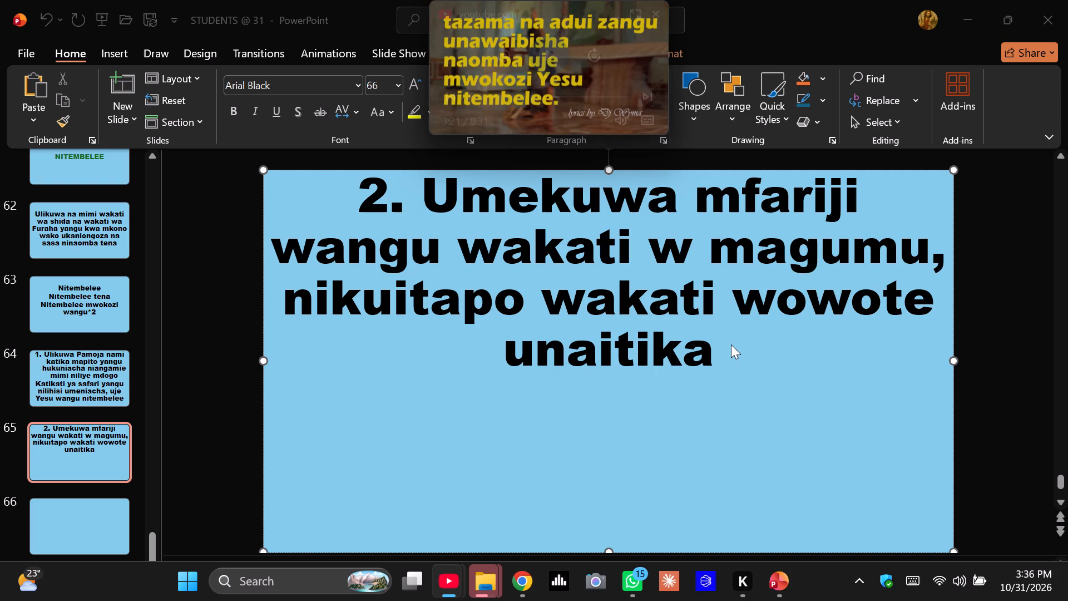
{"action": "left_click", "coordinate": [704, 355]}
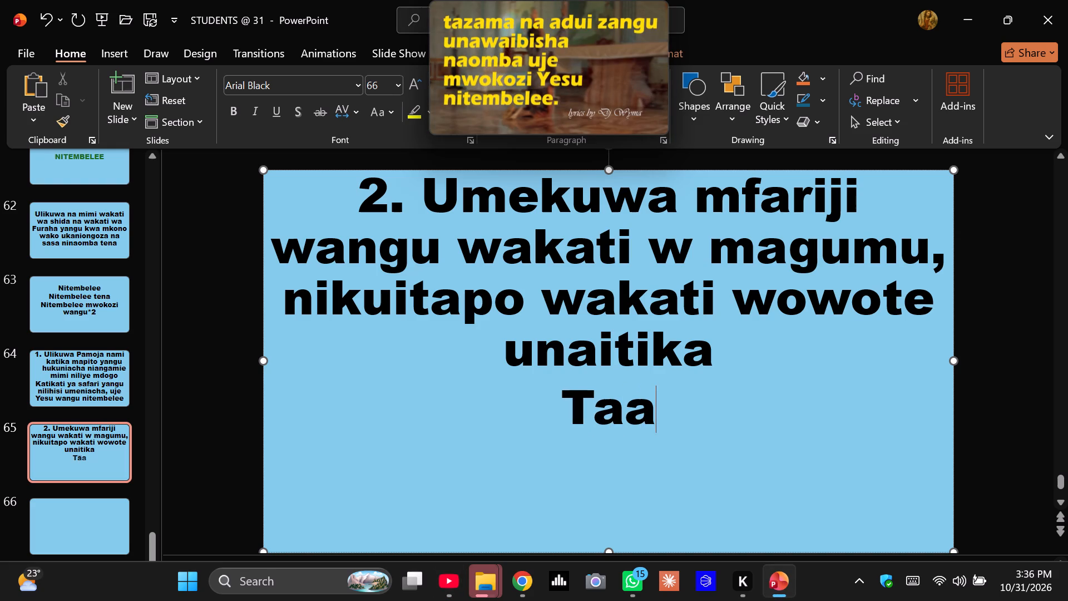
{"action": "key", "text": "BackSpace"}
{"action": "type", "text": "zama"}
{"action": "key", "text": "space"}
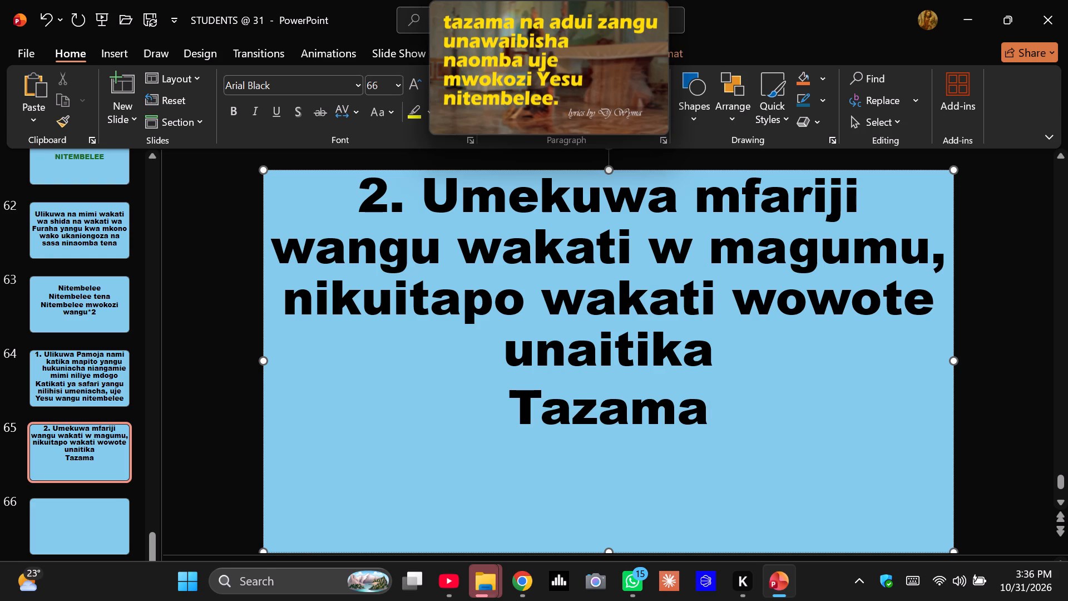
{"action": "type", "text": "na adui zaanfu"}
{"action": "key", "text": "BackSpace"}
{"action": "key", "text": "BackSpace"}
{"action": "key", "text": "BackSpace"}
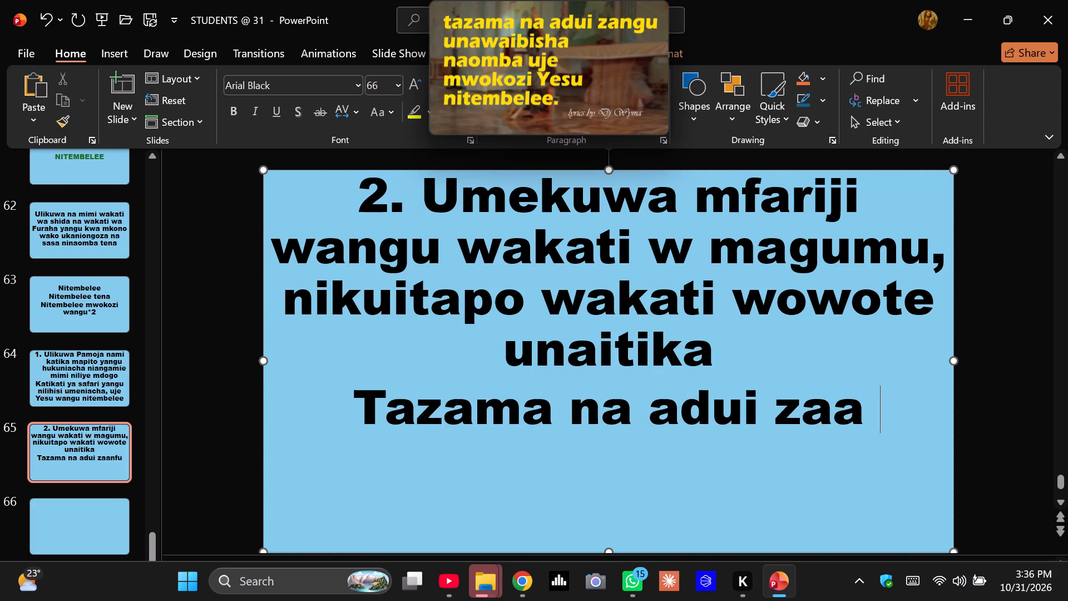
{"action": "key", "text": "BackSpace"}
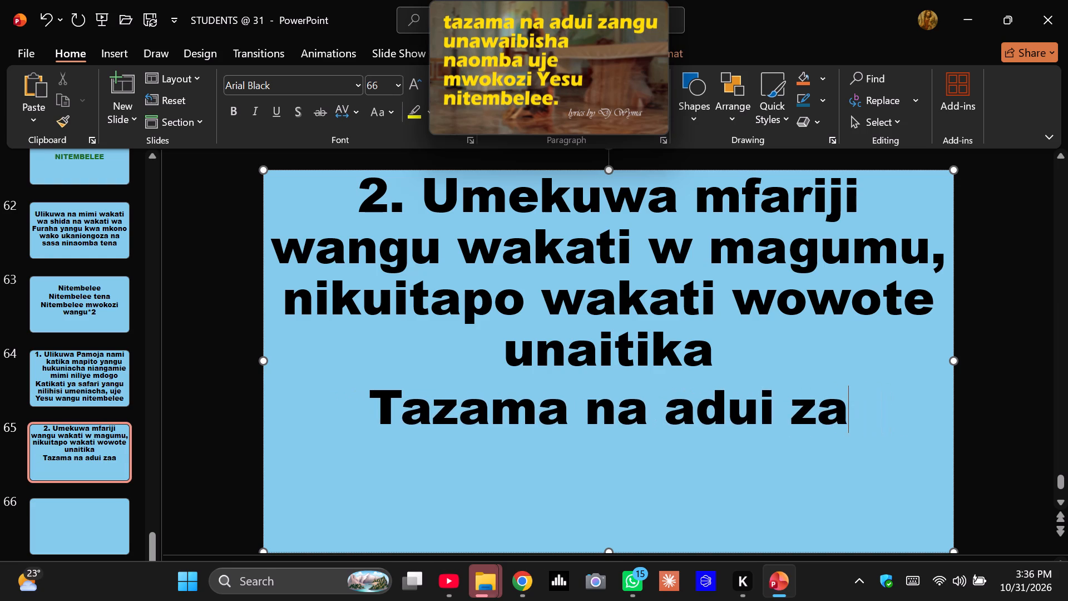
{"action": "type", "text": "ngu"}
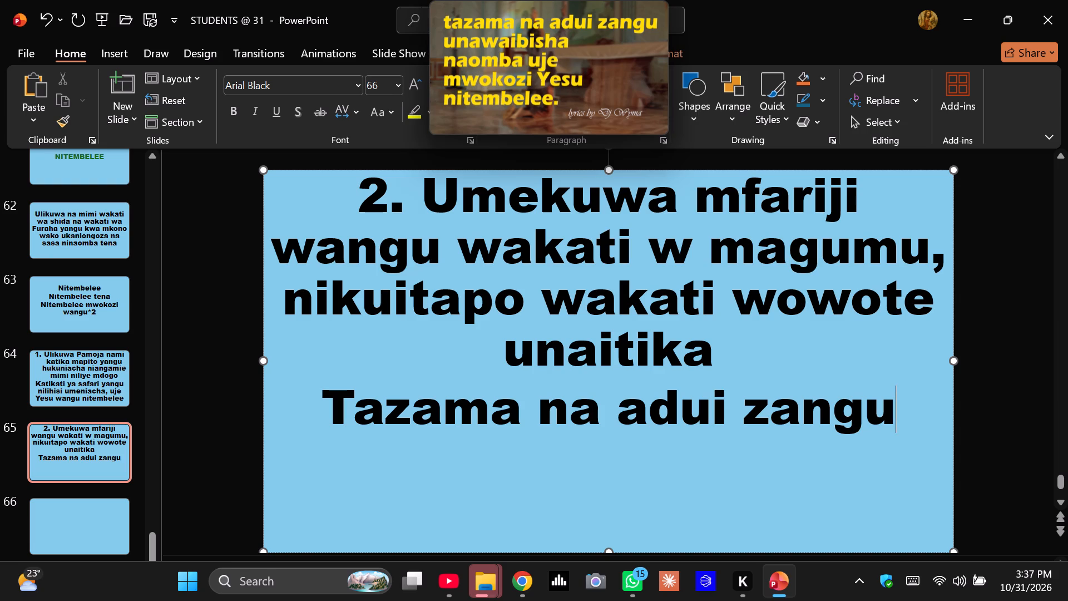
Continue the second paragraph on slide 65 with "unawaibisha naomba uje mwokozi Yesy".
{"action": "key", "text": "space"}
{"action": "type", "text": "unaw"}
{"action": "key", "text": "a"}
{"action": "key", "text": "i"}
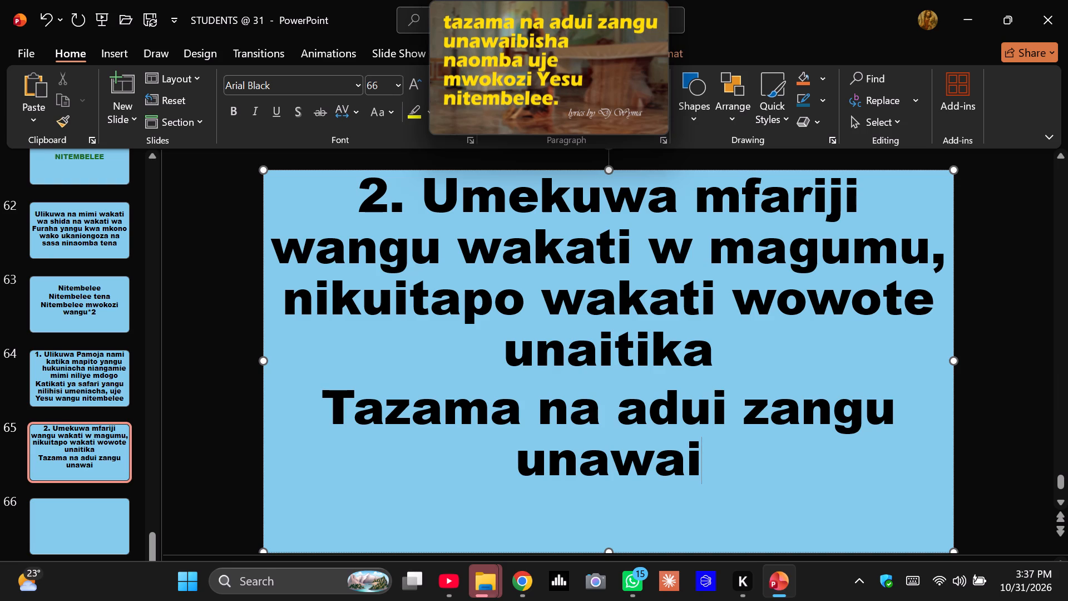
{"action": "type", "text": "bisha"}
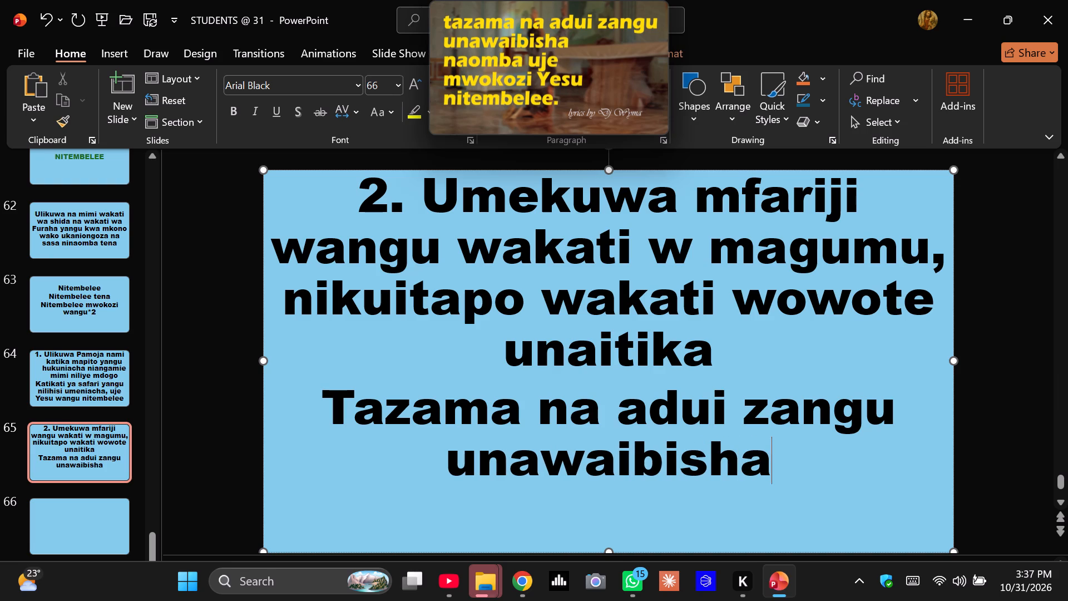
{"action": "key", "text": "space"}
{"action": "type", "text": "naomba"}
{"action": "key", "text": "space"}
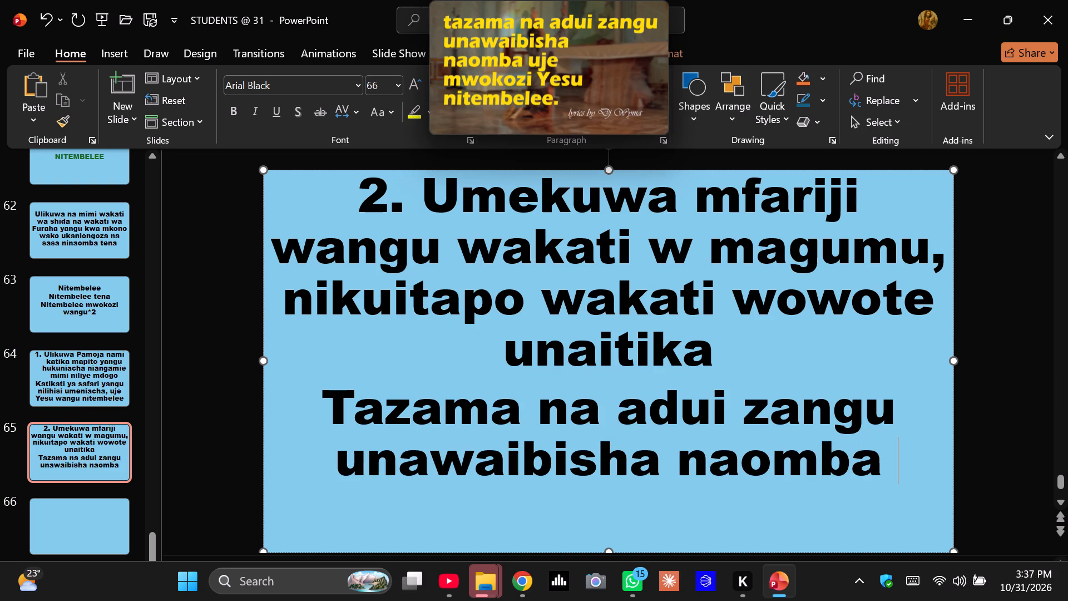
{"action": "type", "text": "uje"}
{"action": "key", "text": "space"}
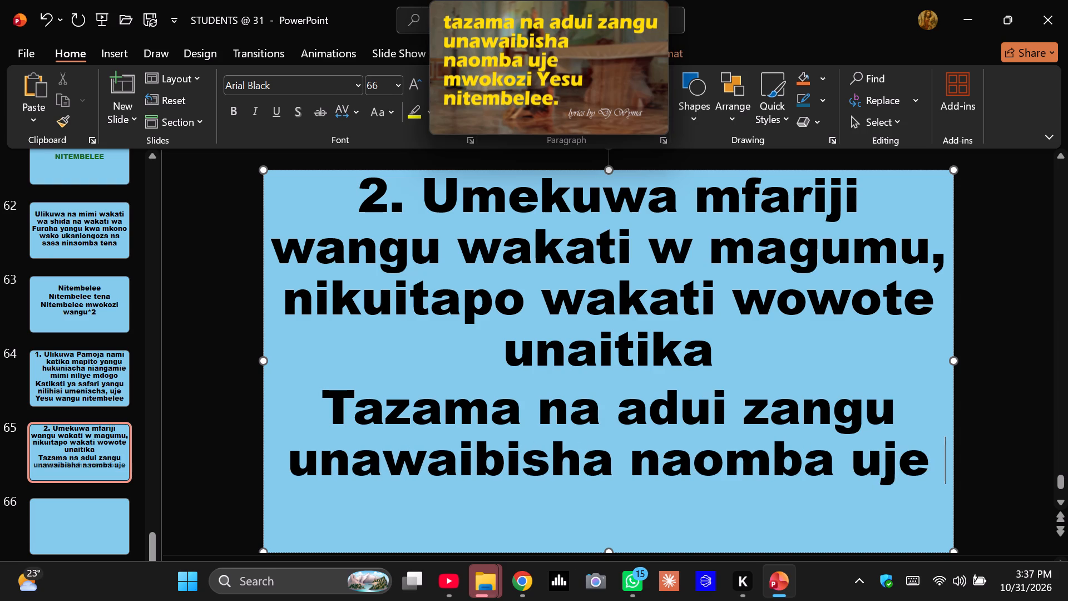
{"action": "type", "text": "mwokozi"}
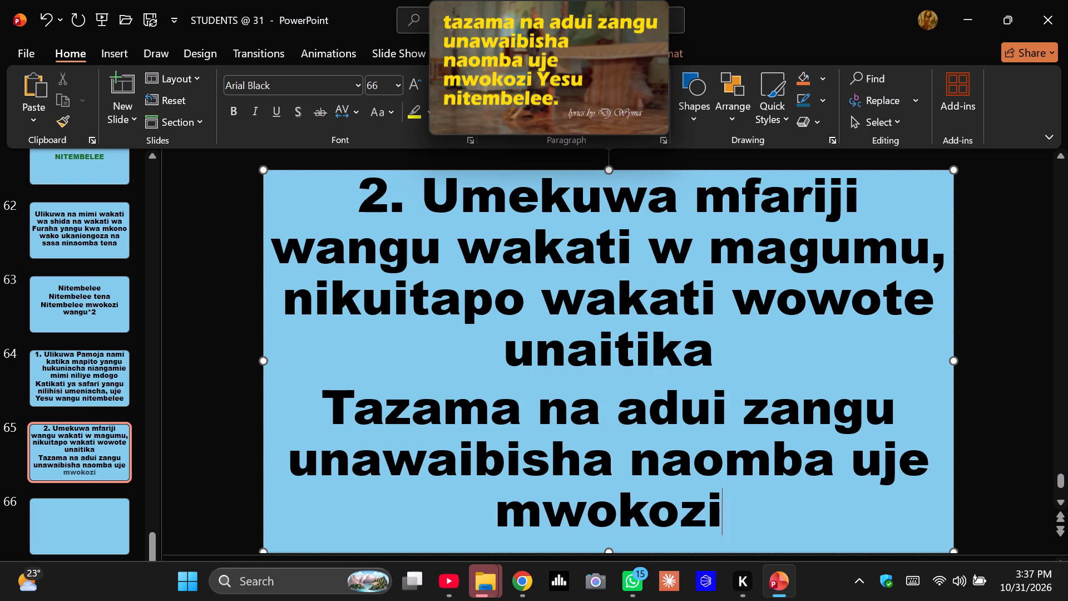
{"action": "key", "text": "space"}
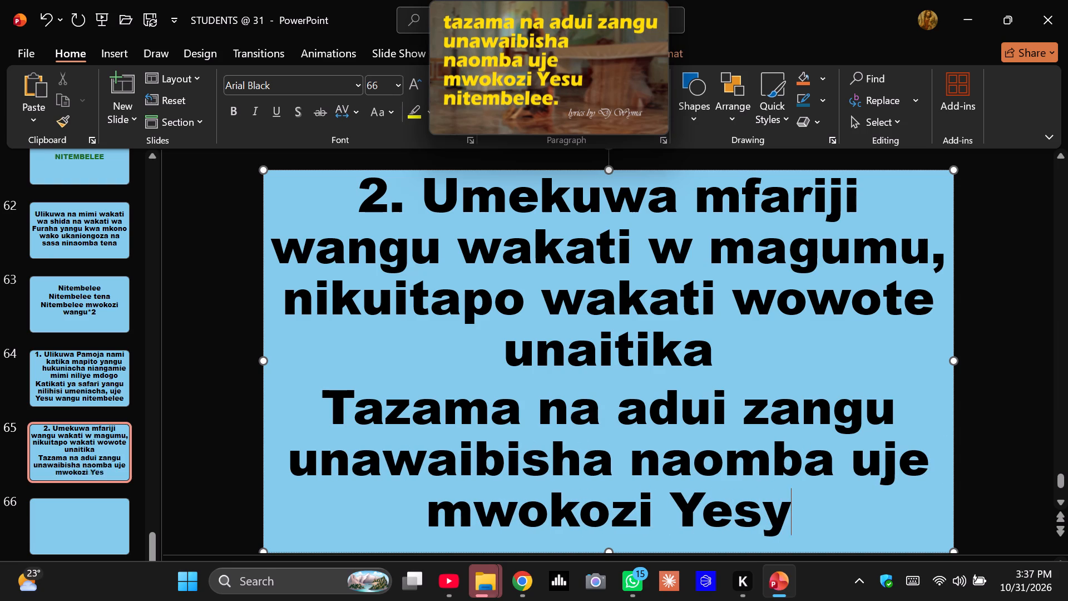
Finish verse 2 on slide 65 with the word "nitembelee", correcting its spelling.
{"action": "key", "text": "space"}
{"action": "type", "text": "nitemebe"}
{"action": "key", "text": "l"}
{"action": "type", "text": "ee"}
{"action": "key", "text": "Left"}
{"action": "key", "text": "Left"}
{"action": "key", "text": "Left"}
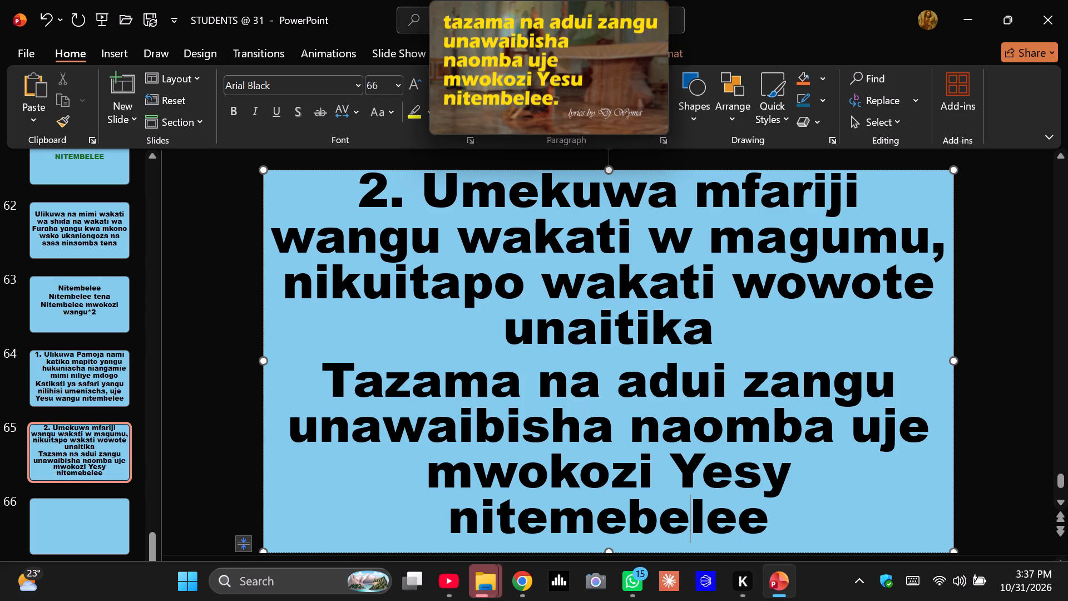
{"action": "key", "text": "Left"}
{"action": "key", "text": "Left"}
{"action": "key", "text": "BackSpace"}
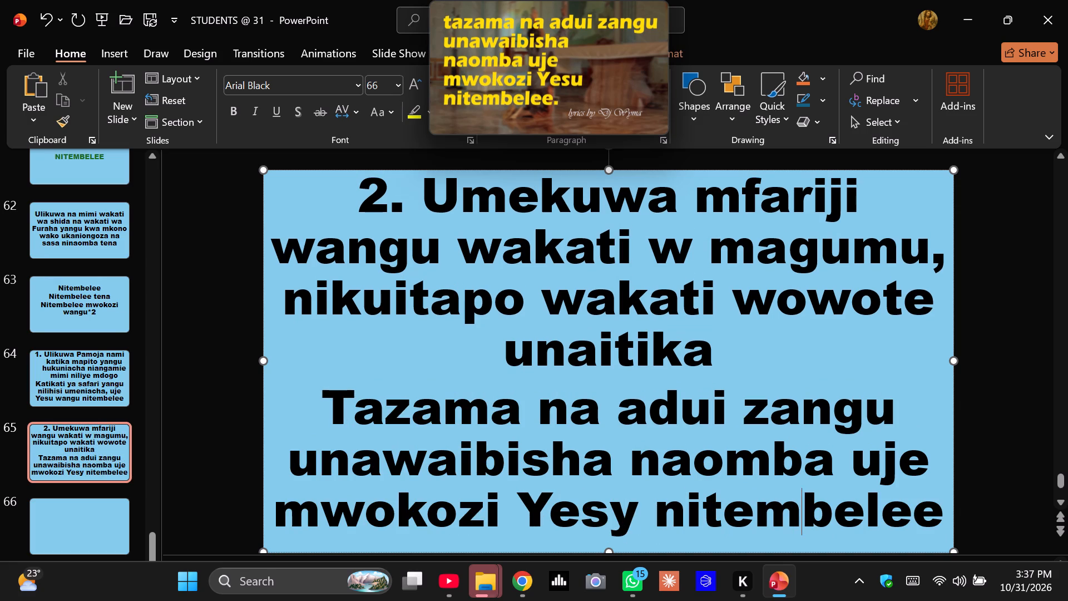
Save the presentation.
{"action": "left_click", "coordinate": [149, 21]}
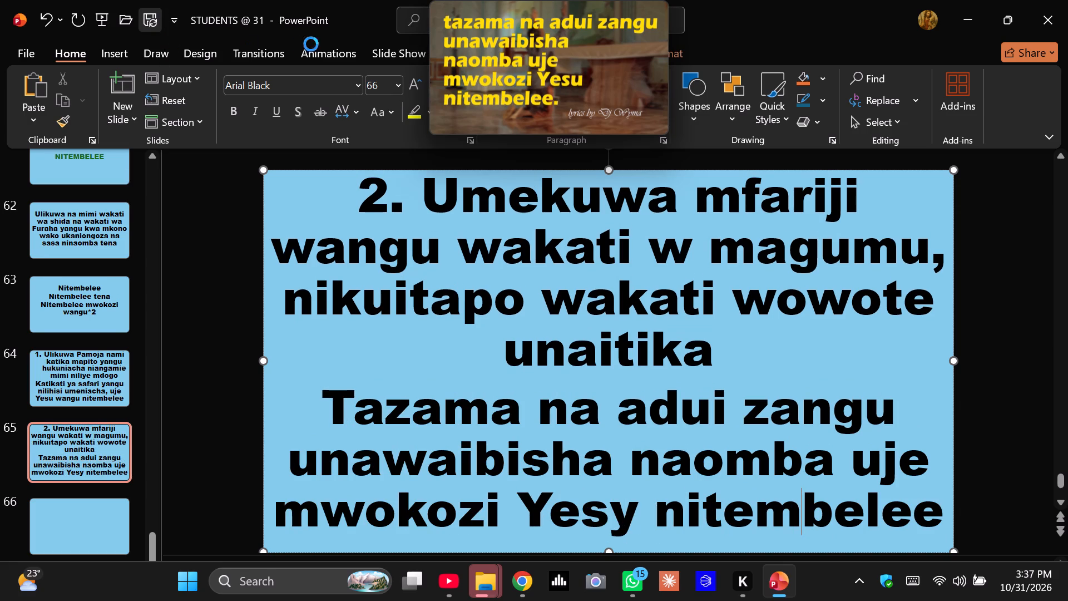
Resume the lyrics video and start the next verse on blank slide 66 with "3.".
{"action": "left_click", "coordinate": [542, 60]}
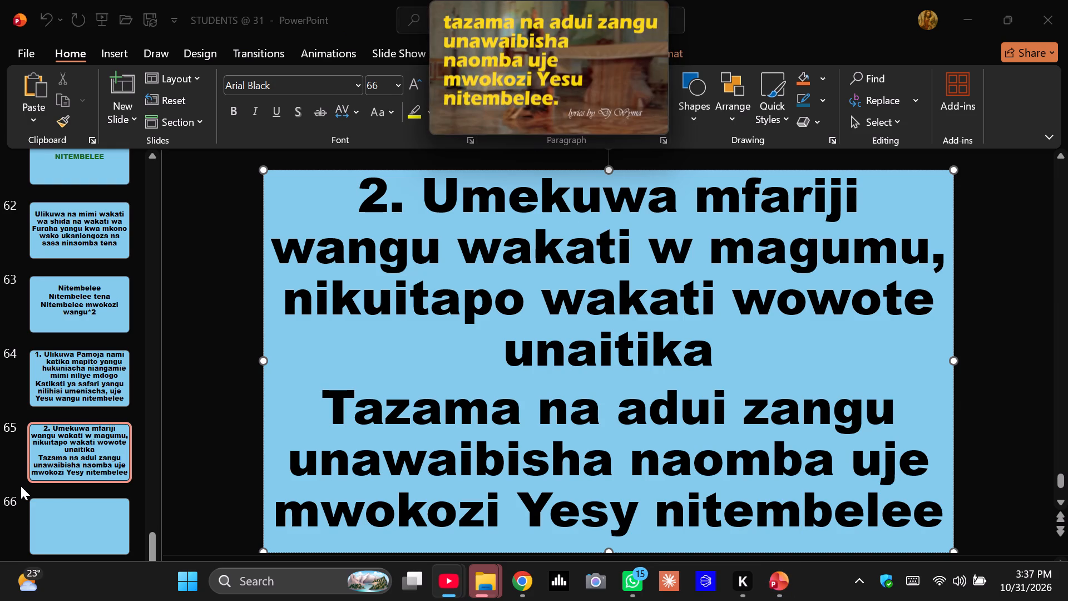
{"action": "left_click", "coordinate": [60, 518]}
{"action": "left_click", "coordinate": [109, 508]}
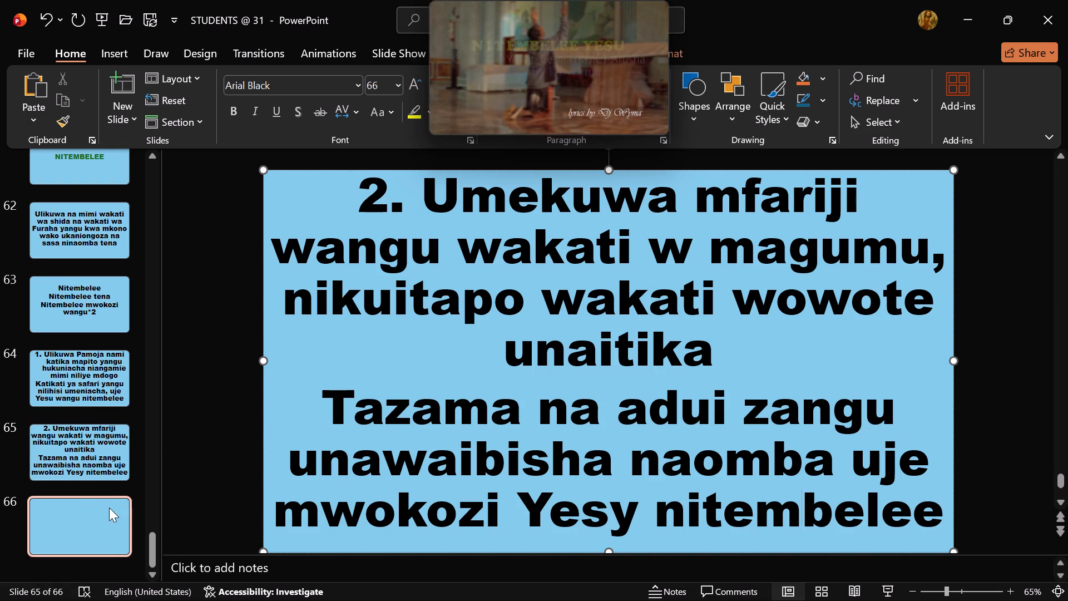
{"action": "left_click", "coordinate": [442, 195]}
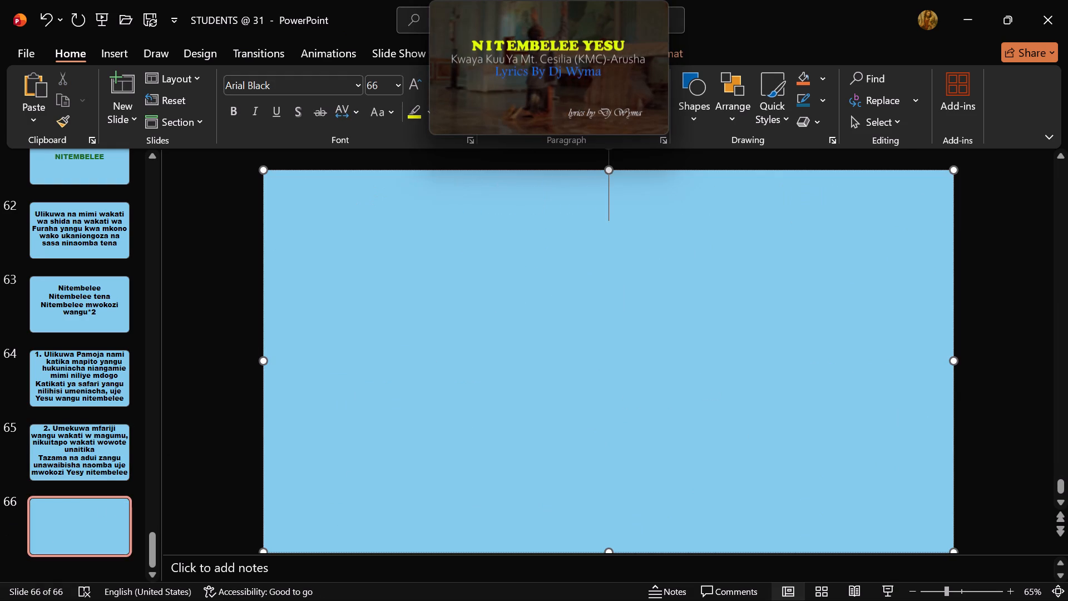
{"action": "key", "text": "3"}
{"action": "key", "text": "period"}
{"action": "key", "text": "space"}
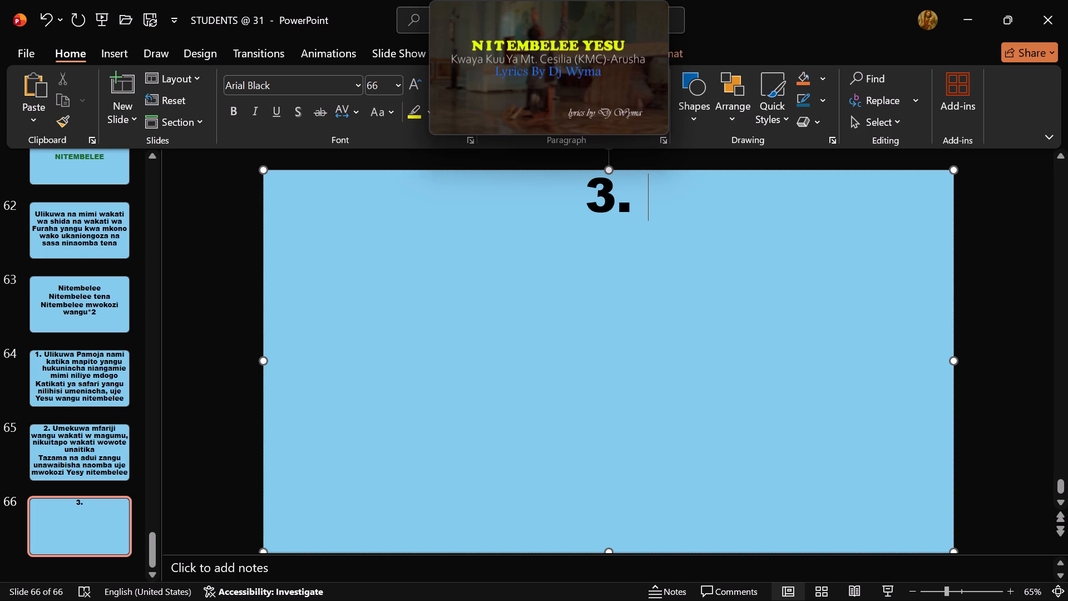
Skip the lyrics video forward to the third verse, beginning "Njoo njoo Bwana Yesu", and pause it there.
{"action": "left_click", "coordinate": [575, 51]}
{"action": "left_click", "coordinate": [591, 62]}
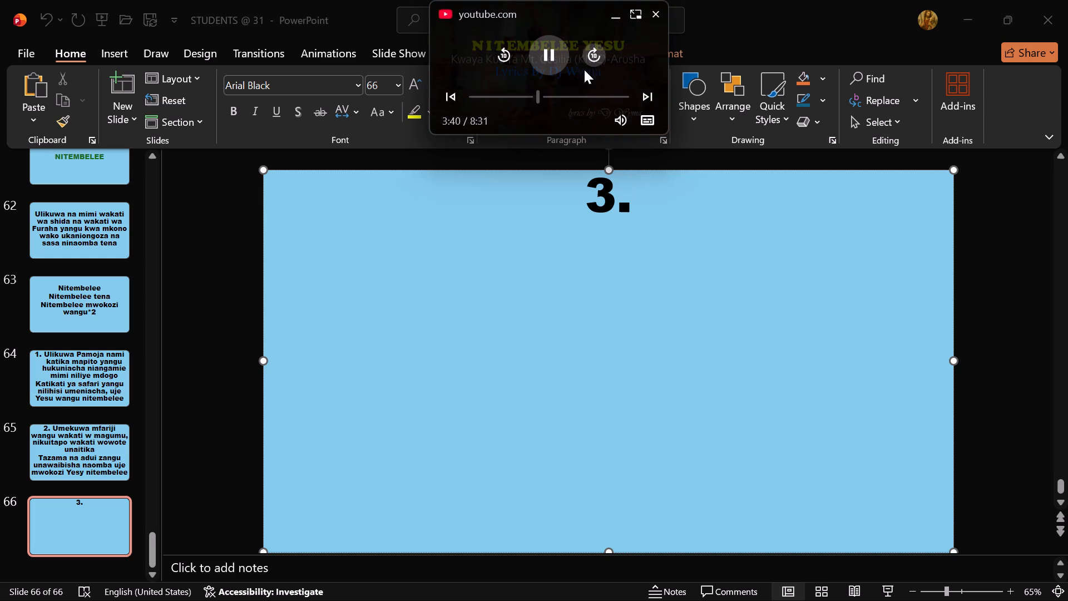
{"action": "left_click", "coordinate": [596, 60]}
{"action": "left_click", "coordinate": [594, 60]}
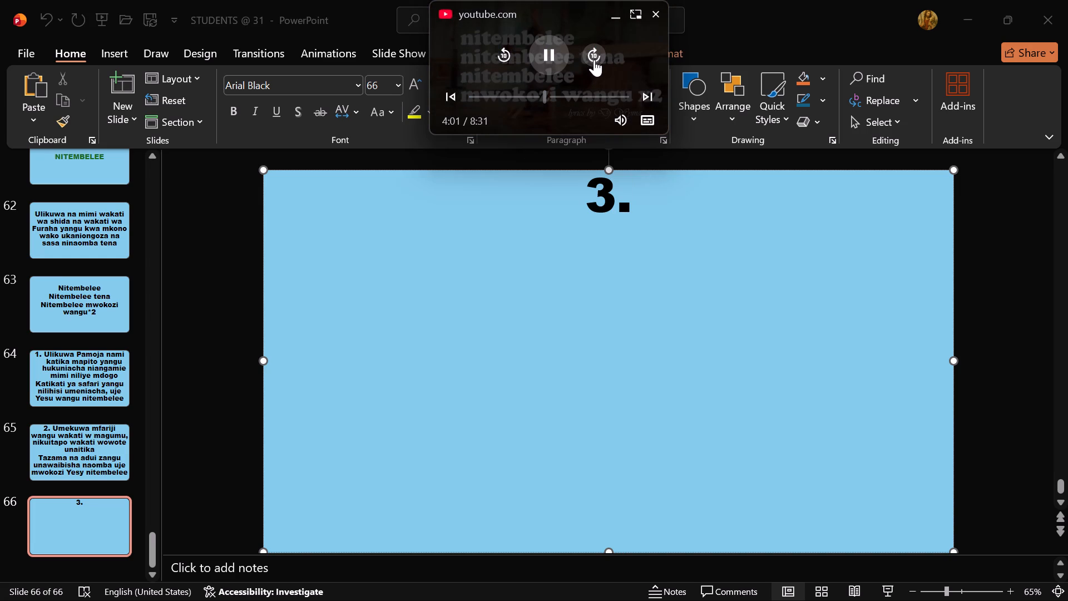
{"action": "left_click", "coordinate": [594, 60]}
{"action": "left_click", "coordinate": [591, 60]}
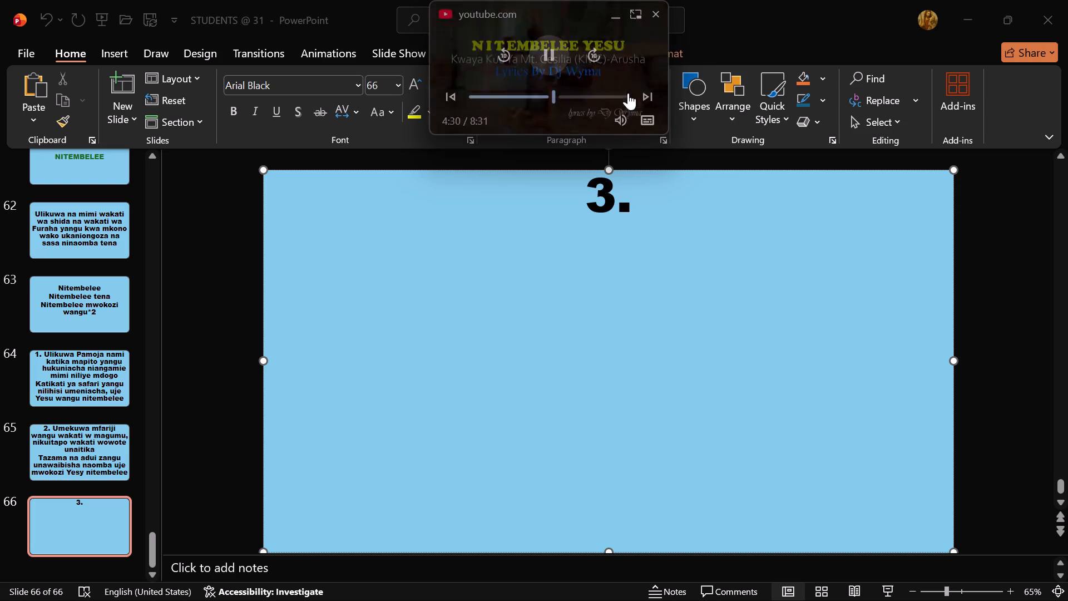
{"action": "left_click", "coordinate": [633, 192]}
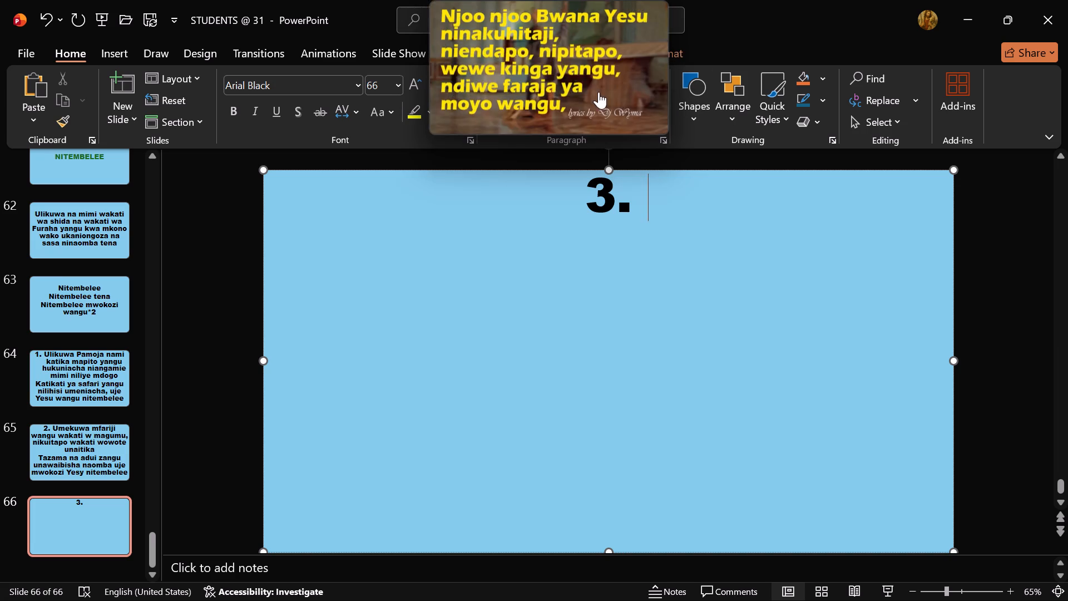
{"action": "left_click", "coordinate": [566, 50]}
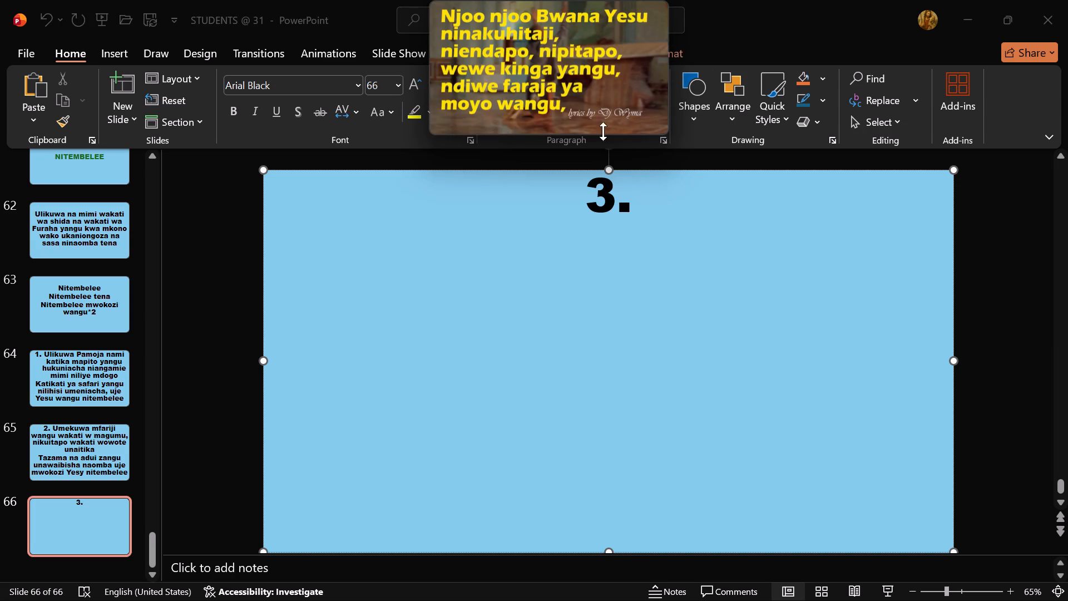
{"action": "left_click", "coordinate": [562, 66]}
{"action": "left_click", "coordinate": [625, 70]}
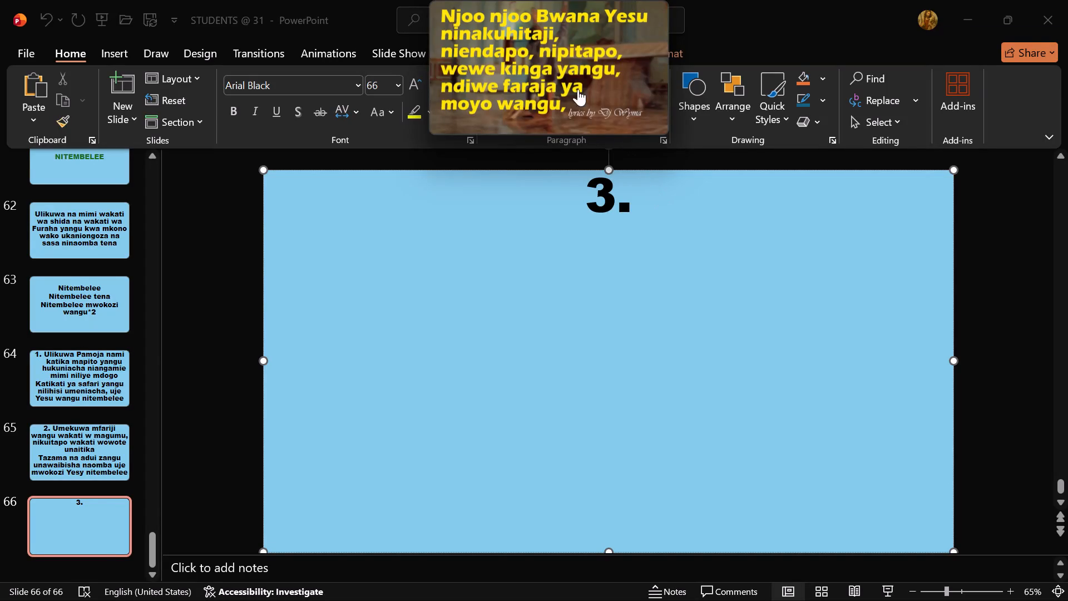
{"action": "left_click", "coordinate": [555, 54]}
Begin verse 3 on slide 66 after the number with "Njoo njoo Bwana Yesu ninkuhitaji".
{"action": "left_click", "coordinate": [676, 235]}
{"action": "left_click", "coordinate": [654, 180]}
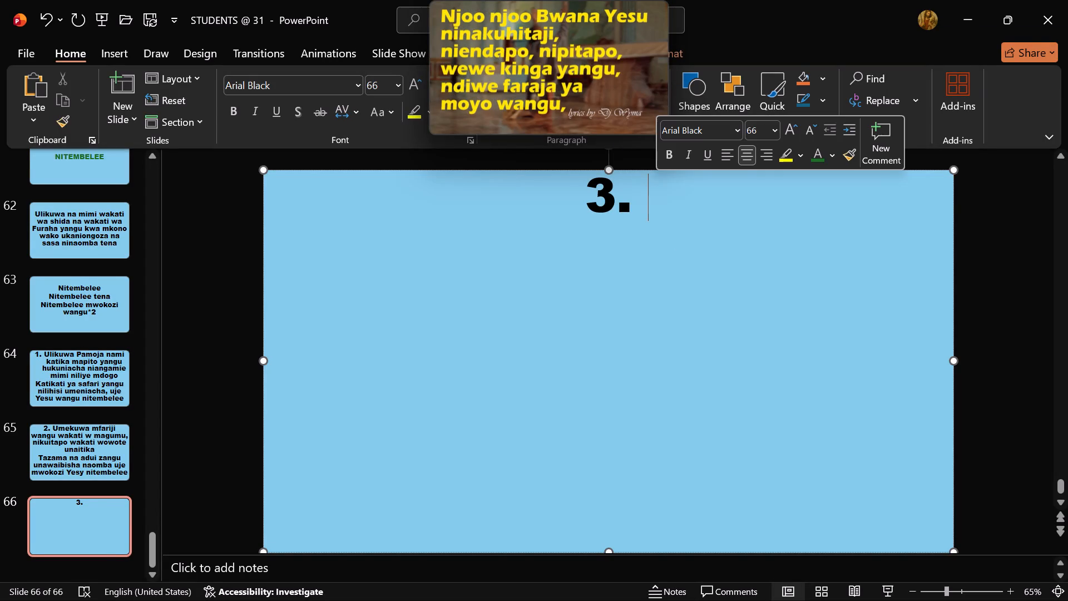
{"action": "type", "text": "njoo n"}
{"action": "type", "text": "joo"}
{"action": "key", "text": "space"}
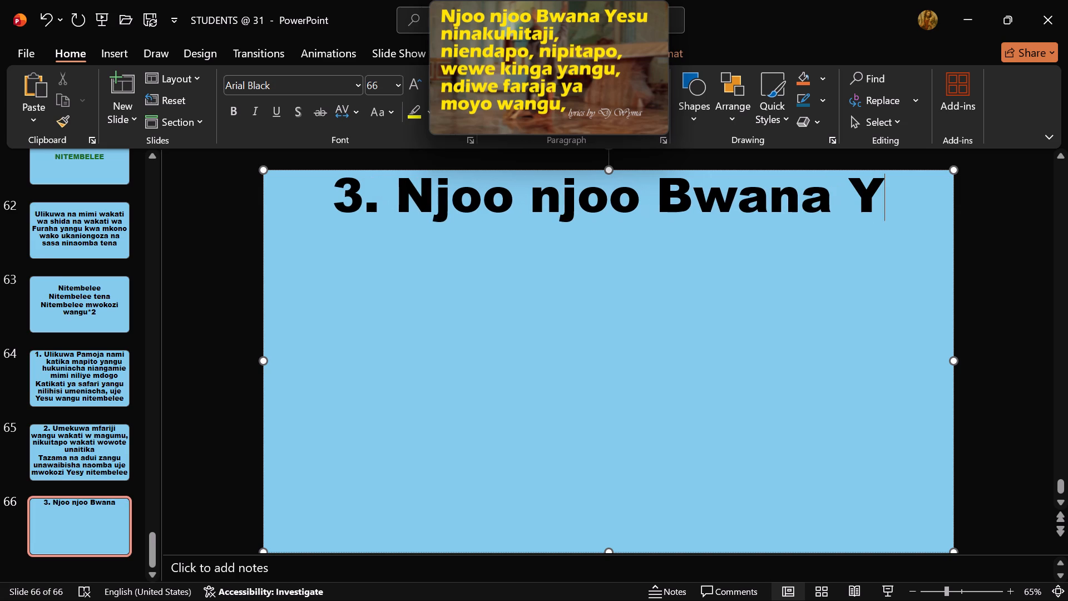
{"action": "type", "text": "esu"}
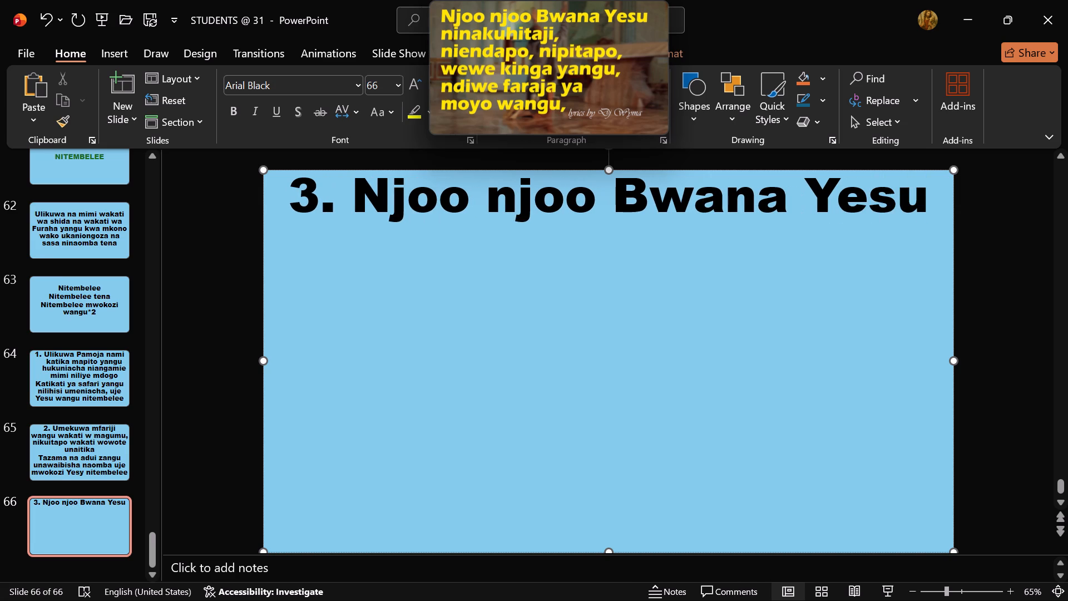
{"action": "key", "text": "space"}
{"action": "type", "text": "ninkuhiyt"}
{"action": "key", "text": "BackSpace"}
{"action": "key", "text": "BackSpace"}
{"action": "type", "text": "taji"}
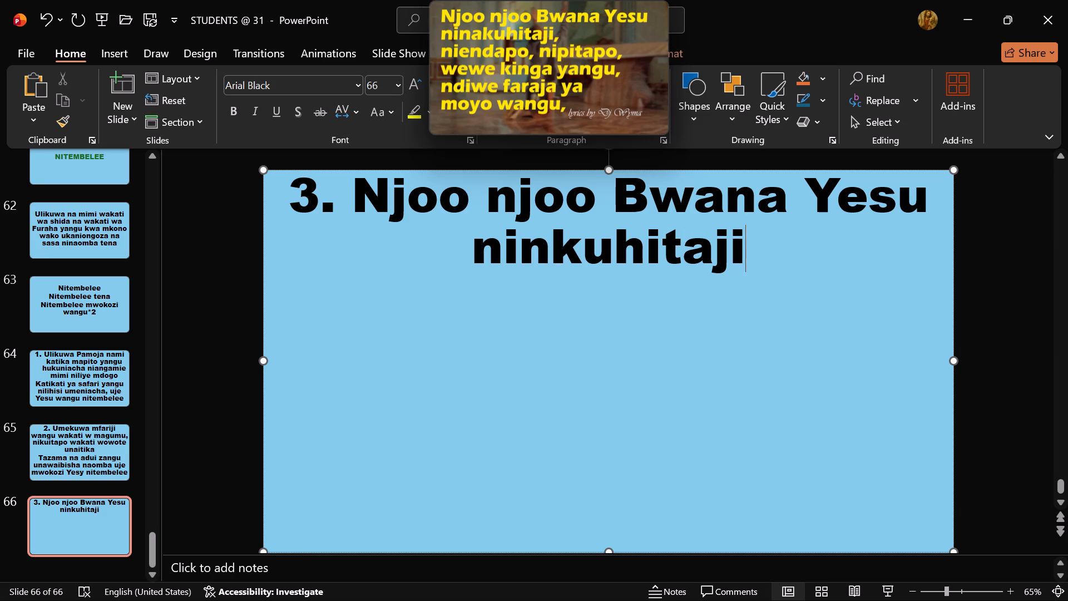
Continue verse 3 on slide 66 with ", niendapo nipitapo wewe kinga yangu".
{"action": "type", "text": ", niendapo"}
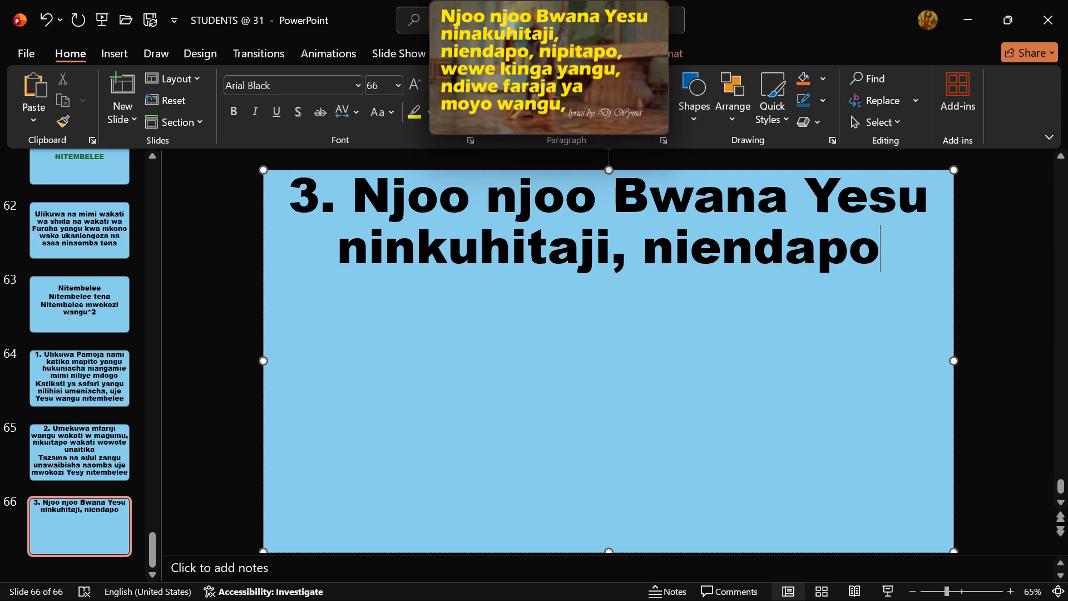
{"action": "key", "text": "space"}
{"action": "type", "text": "nipita"}
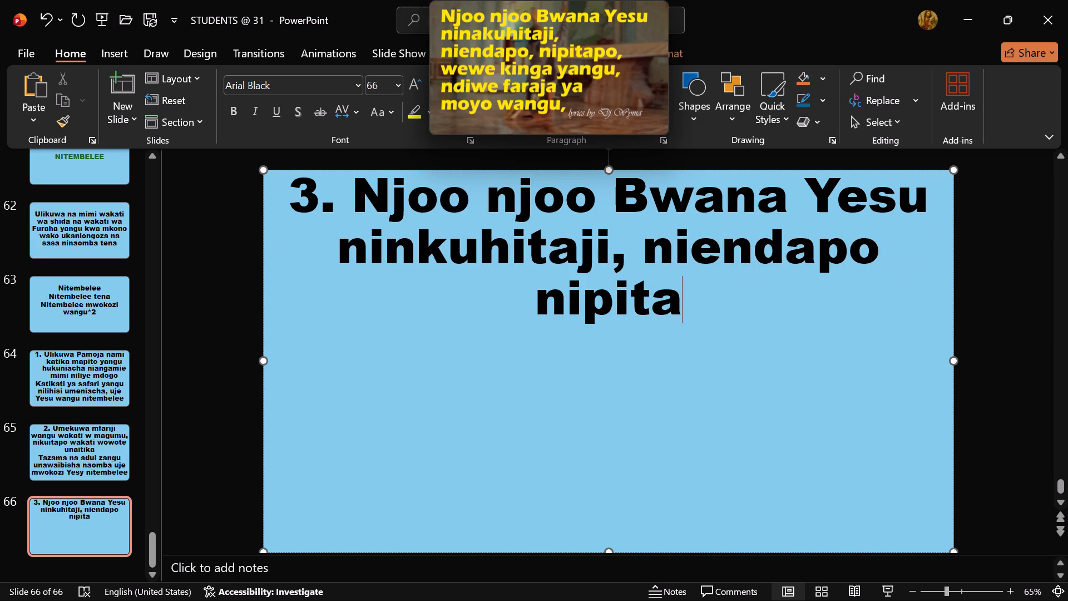
{"action": "type", "text": "po"}
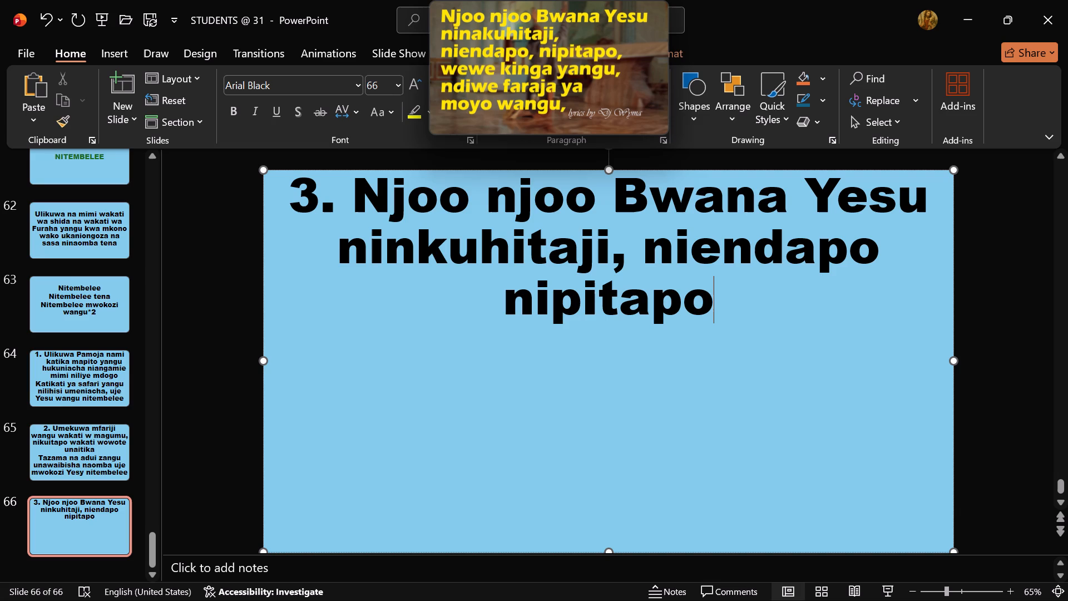
{"action": "key", "text": "space"}
{"action": "type", "text": "wewe kinga yangu"}
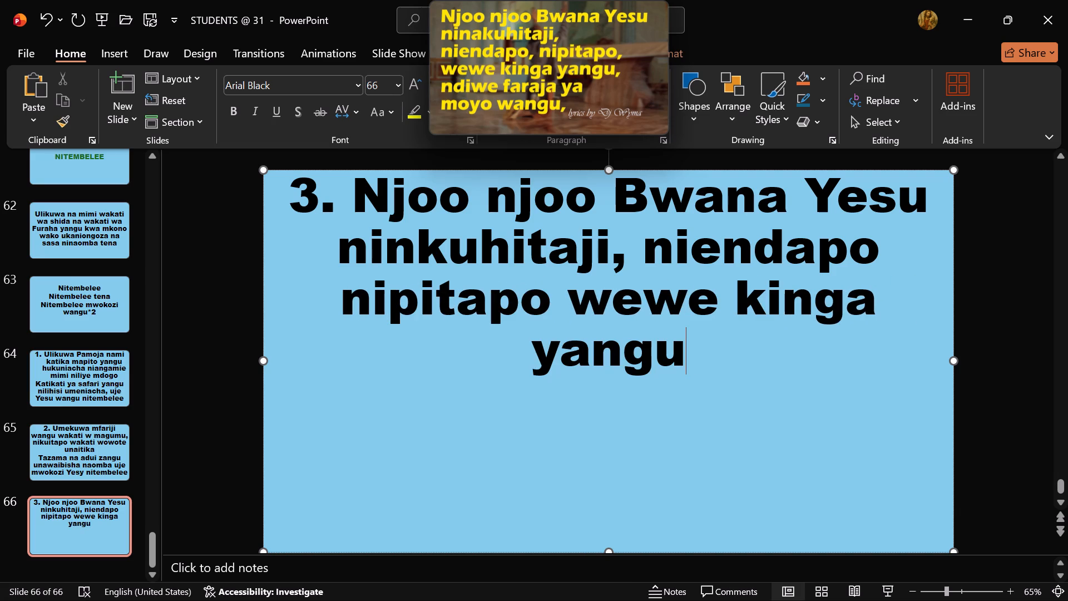
Add "ndiwe faraja ya moyo wangu" to verse 3 on slide 66.
{"action": "key", "text": "space"}
{"action": "type", "text": "ndiwe"}
{"action": "key", "text": "space"}
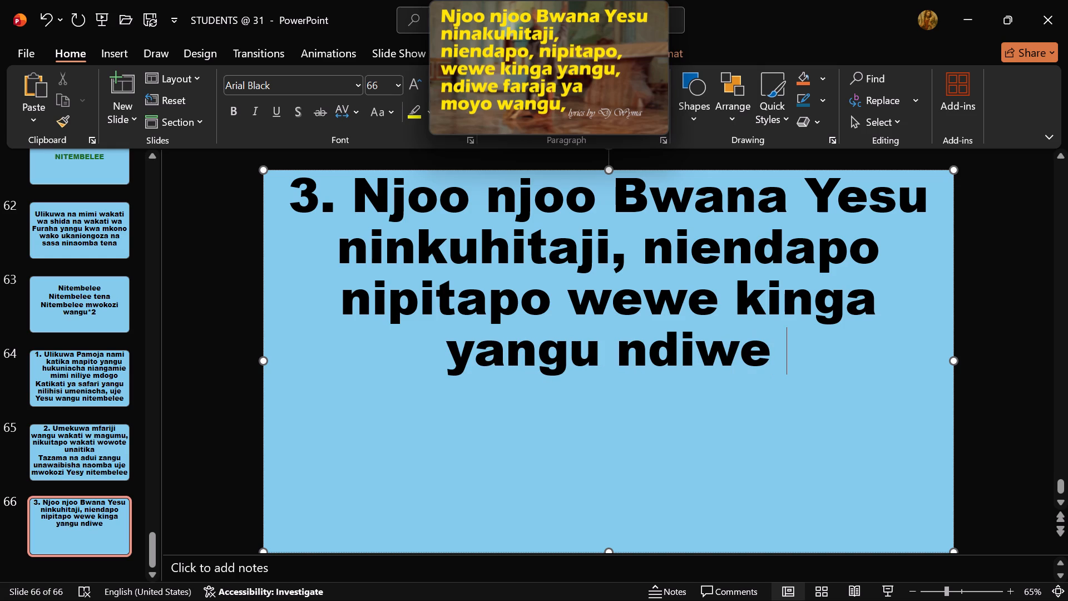
{"action": "type", "text": "raf"}
{"action": "key", "text": "BackSpace"}
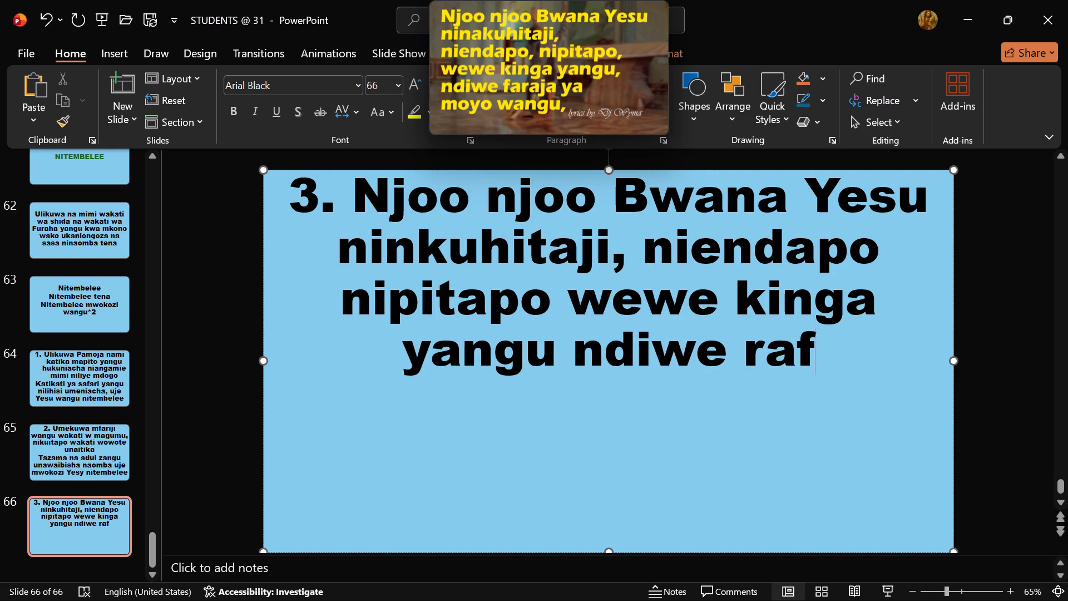
{"action": "key", "text": "BackSpace"}
{"action": "key", "text": "BackSpace"}
{"action": "type", "text": "faraja yangu"}
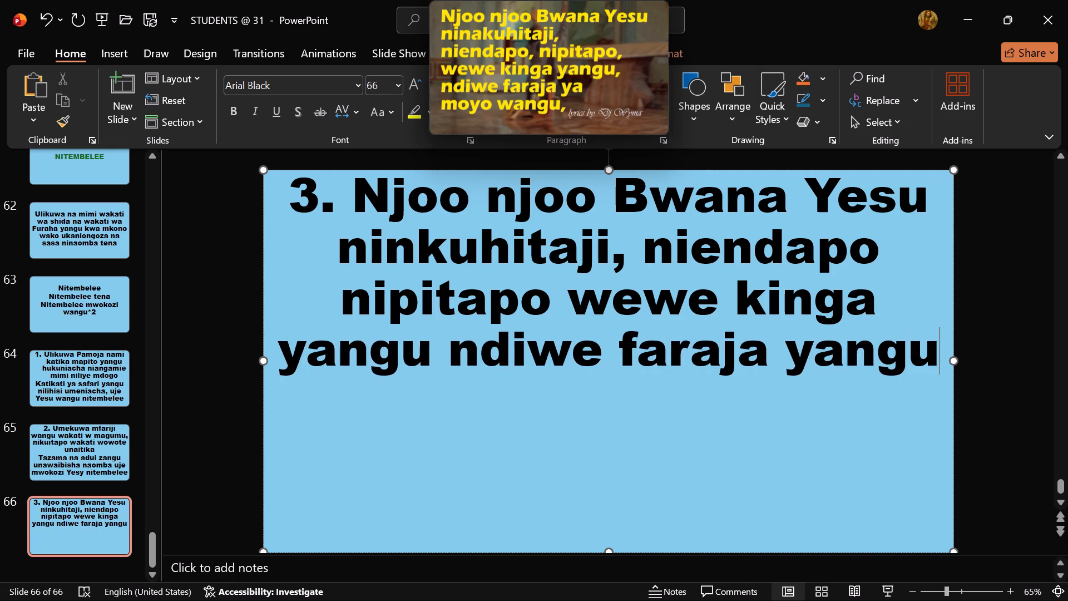
{"action": "key", "text": "BackSpace"}
{"action": "key", "text": "BackSpace"}
{"action": "key", "text": "BackSpace"}
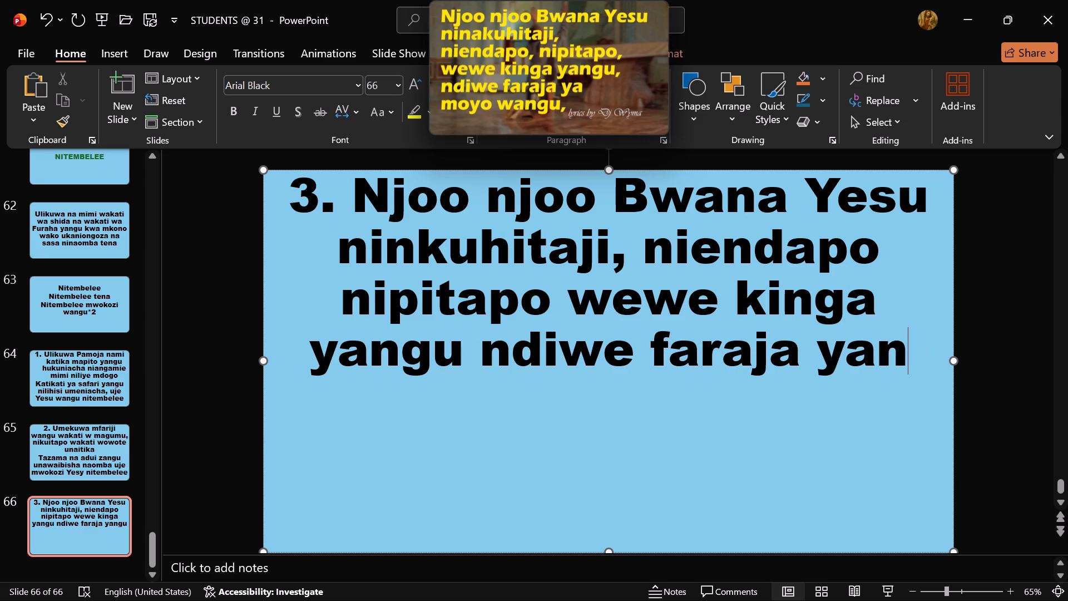
{"action": "key", "text": "space"}
{"action": "type", "text": "moyo"}
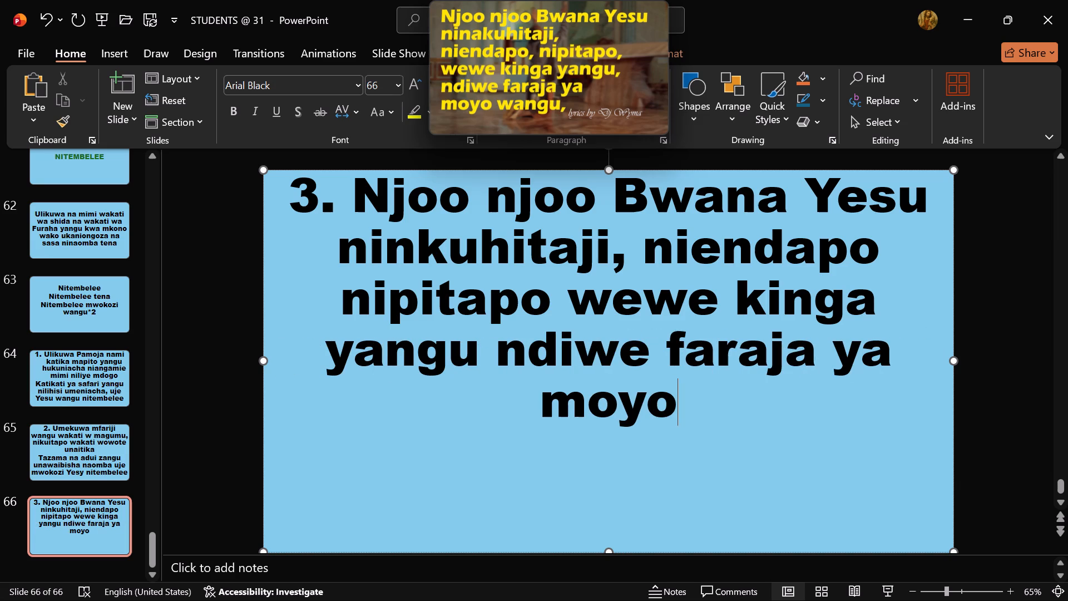
{"action": "key", "text": "space"}
{"action": "type", "text": "wangu"}
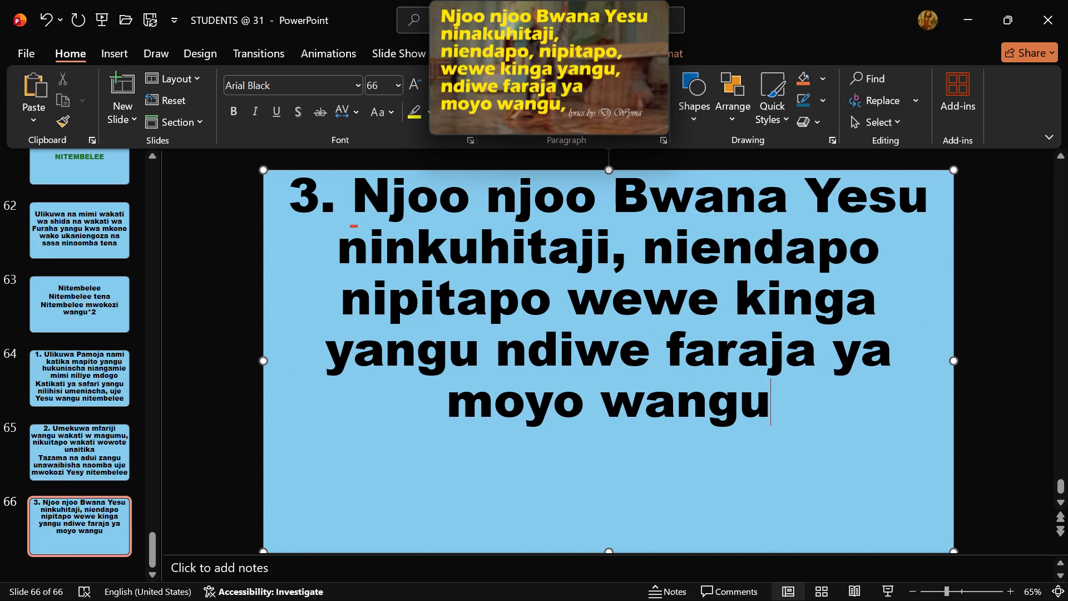
Correct the spelling of "ninkuhitaji" in verse 3 to "ninakuhitaji".
{"action": "left_click", "coordinate": [418, 234]}
{"action": "key", "text": "a"}
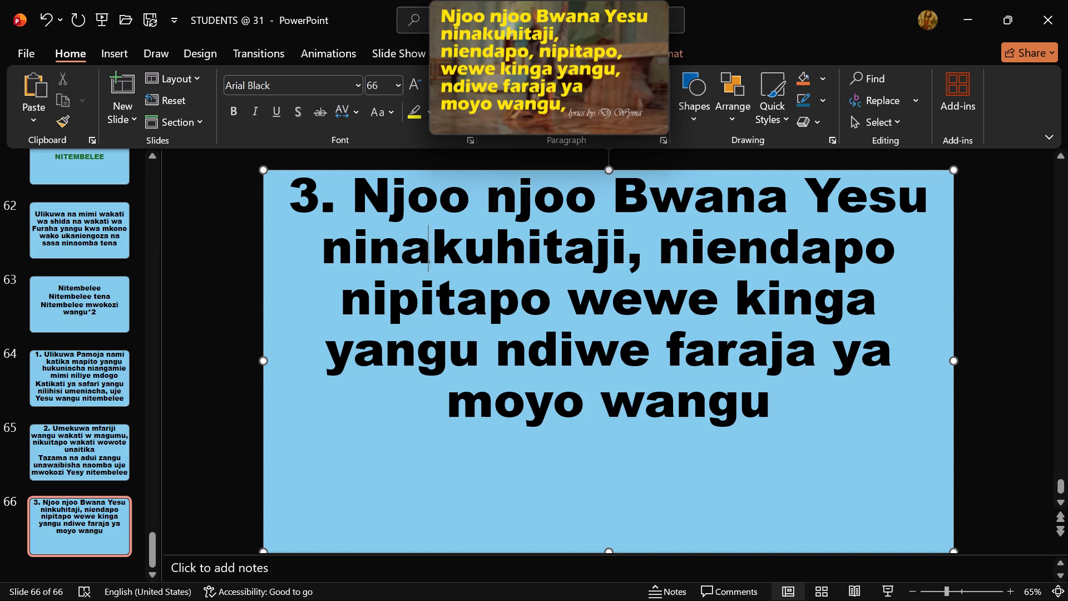
{"action": "left_click", "coordinate": [814, 412]}
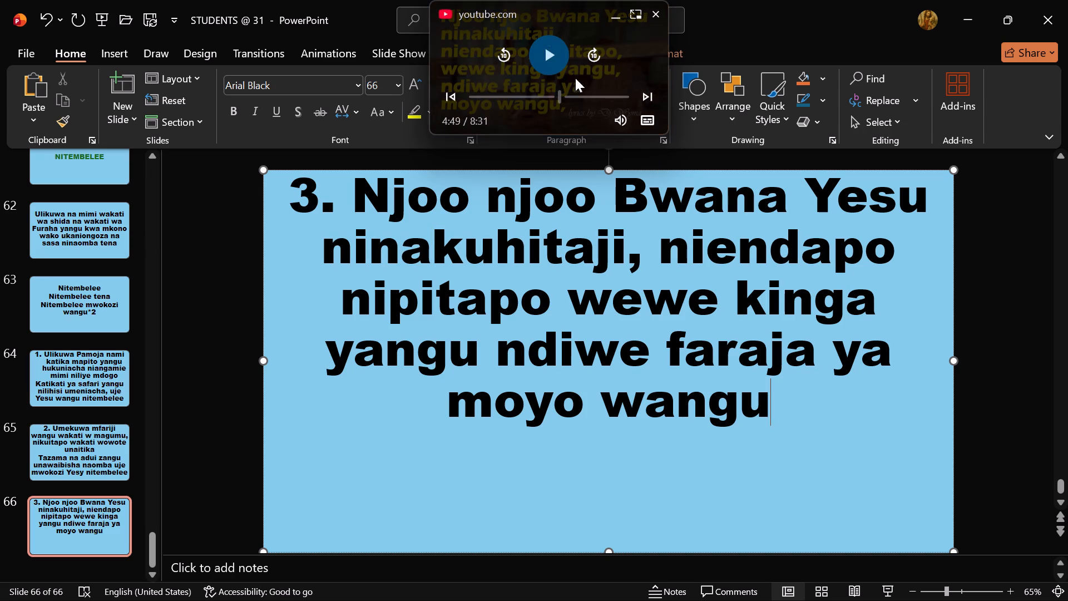
Play the lyrics video on to the lines beginning "mimi nisiyestahili" and pause it there.
{"action": "left_click", "coordinate": [536, 42]}
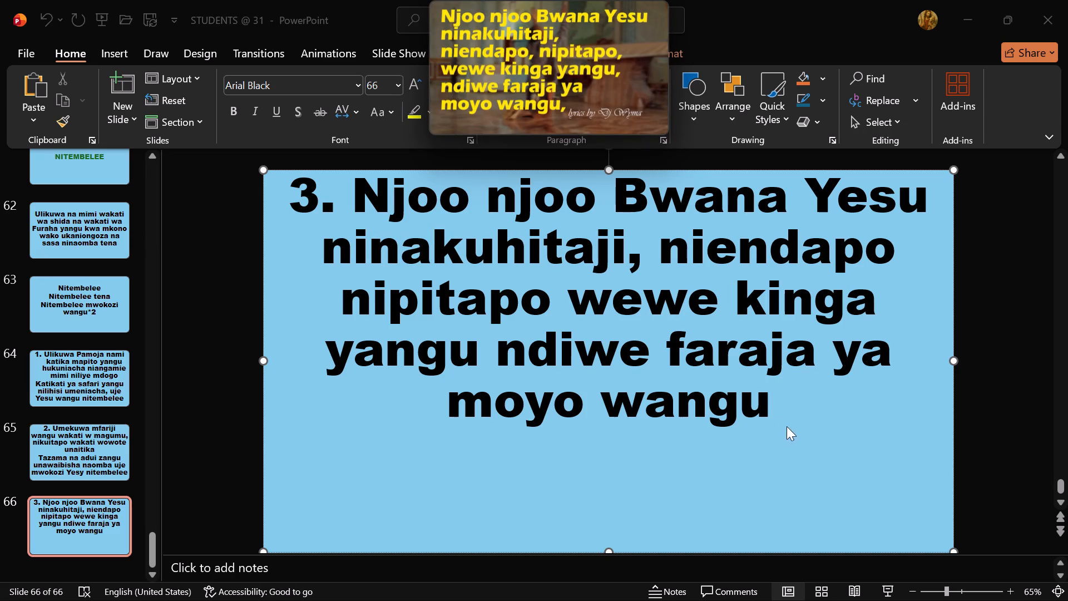
{"action": "left_click", "coordinate": [768, 401]}
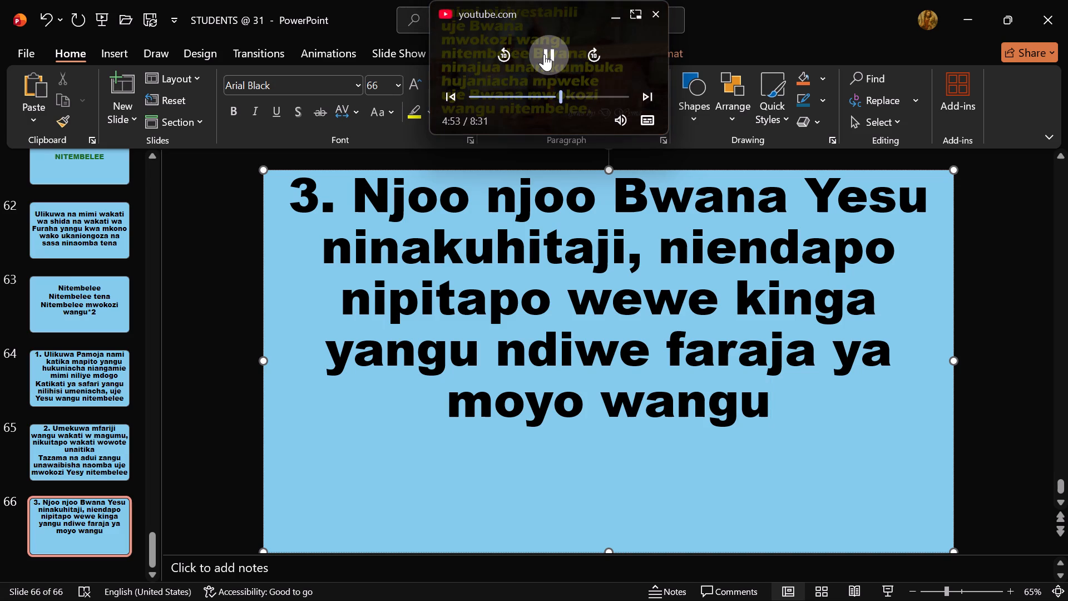
{"action": "left_click", "coordinate": [544, 54]}
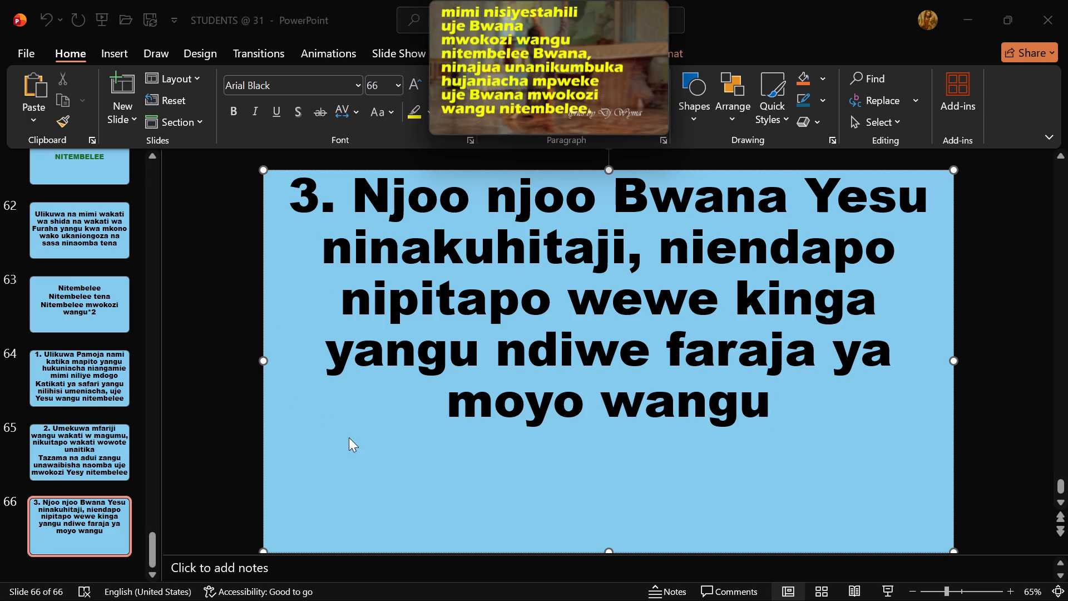
Continue verse 3 on slide 66 with "mimi nisiyestahili uje Bwana mwokozi wangu".
{"action": "left_click", "coordinate": [802, 385]}
{"action": "key", "text": "space"}
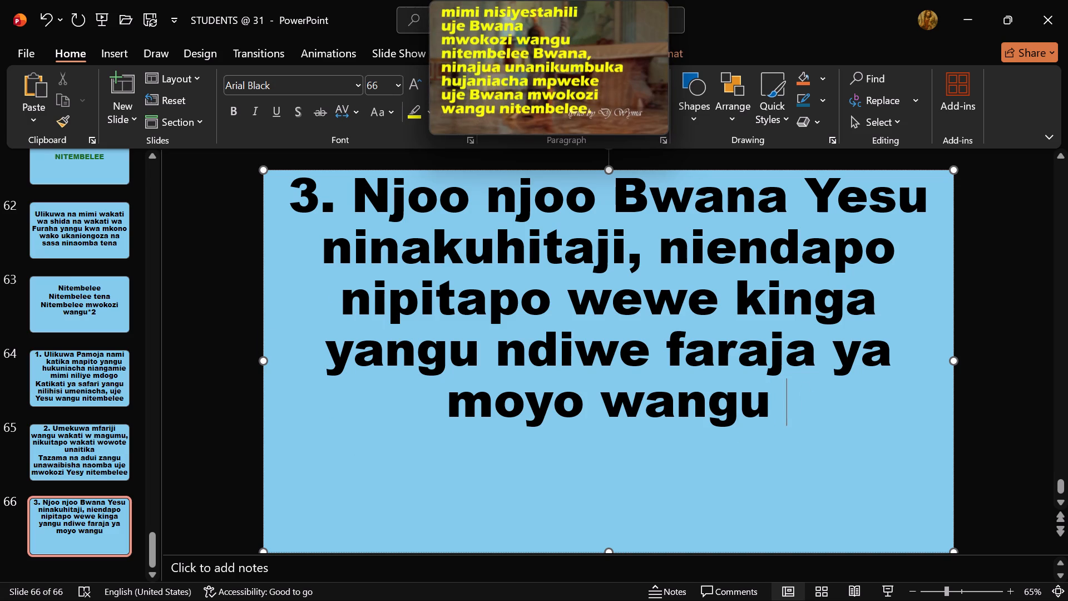
{"action": "type", "text": "mimi nisiyestahili"}
{"action": "key", "text": "space"}
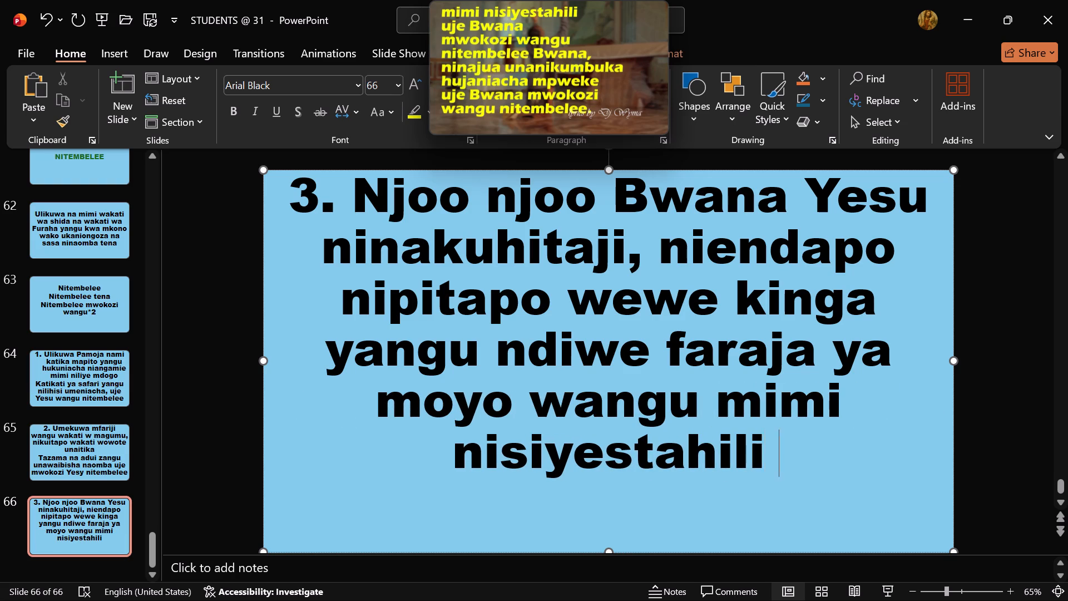
{"action": "type", "text": "uje"}
{"action": "key", "text": "space"}
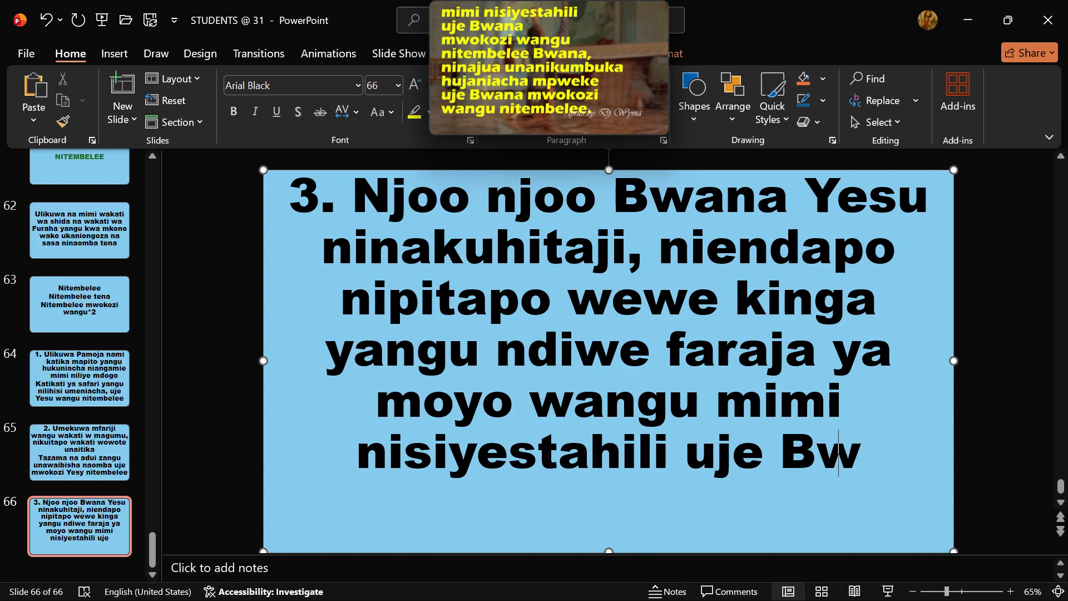
{"action": "key", "text": "space"}
{"action": "type", "text": "mwokozi"}
{"action": "key", "text": "space"}
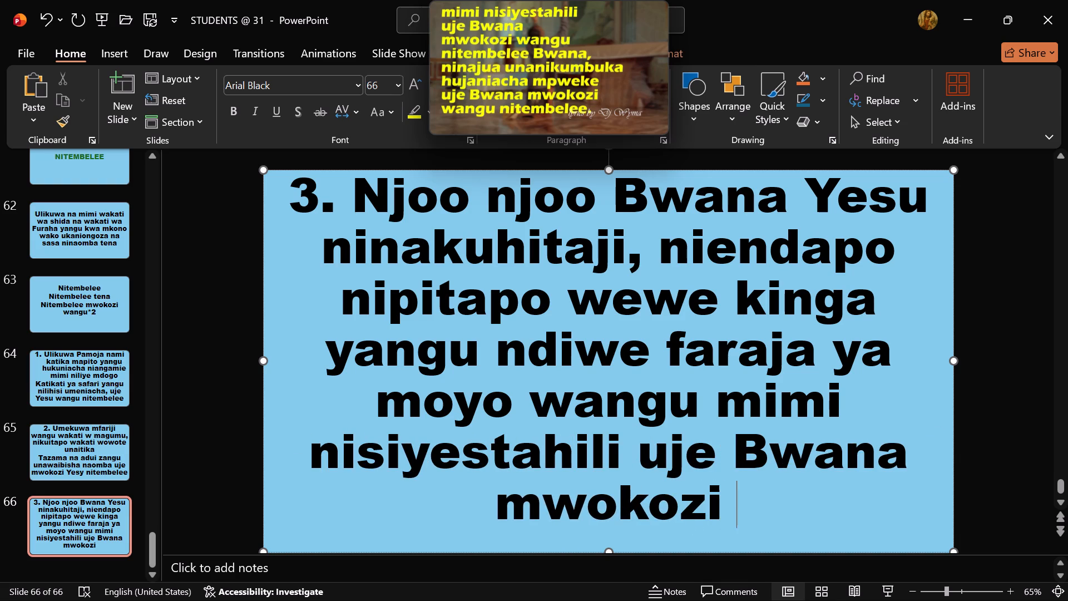
{"action": "type", "text": "wangu"}
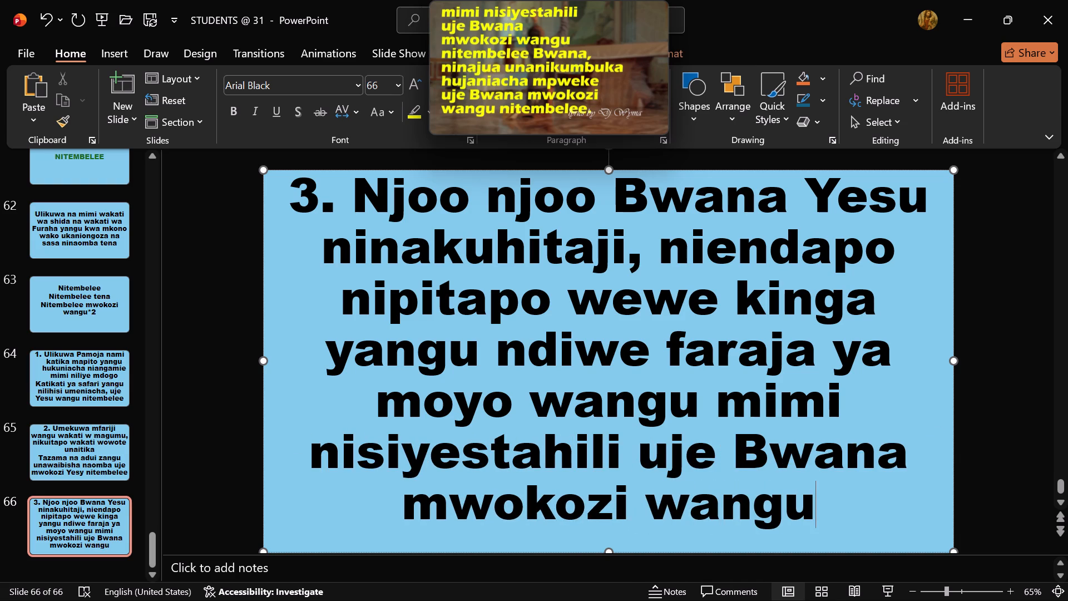
Add "nitembelee Bwana," to the end of the verse 3 text on slide 66.
{"action": "key", "text": "space"}
{"action": "type", "text": "ni"}
{"action": "type", "text": "tembelee"}
{"action": "key", "text": "space"}
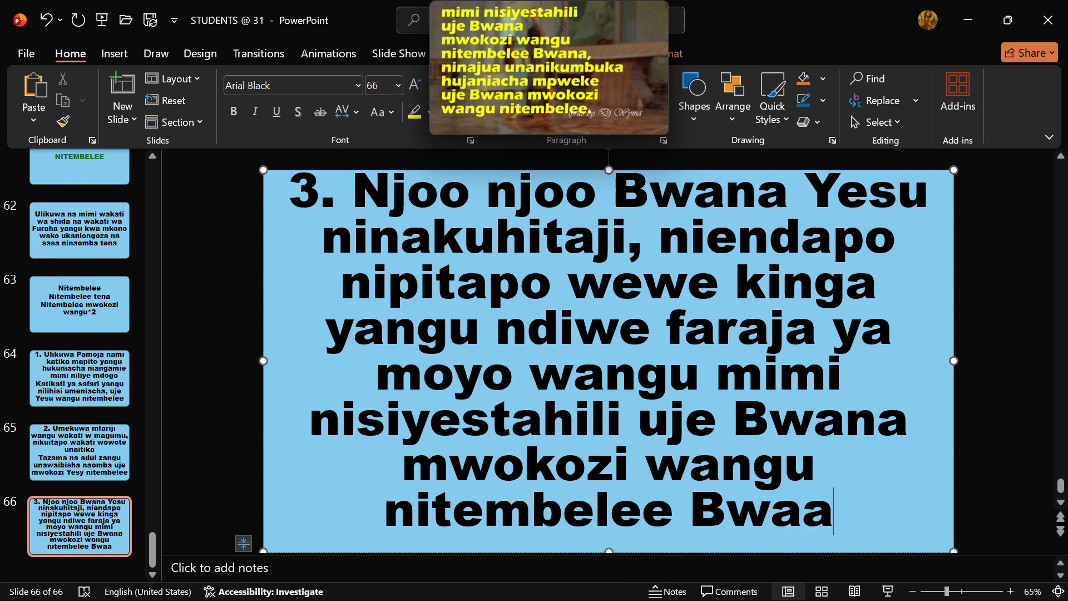
{"action": "key", "text": "BackSpace"}
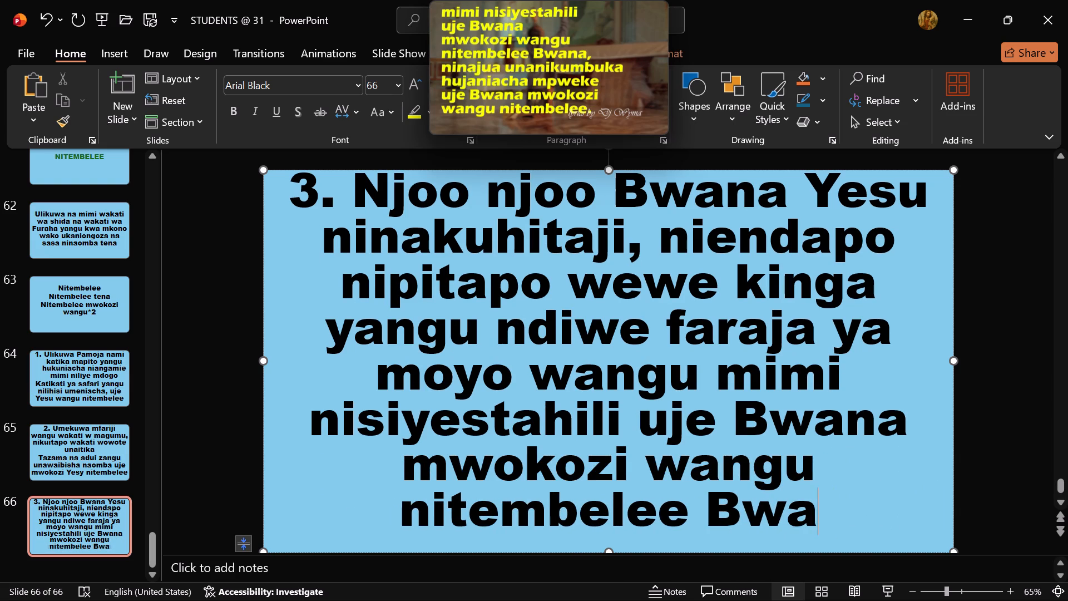
{"action": "type", "text": "na"}
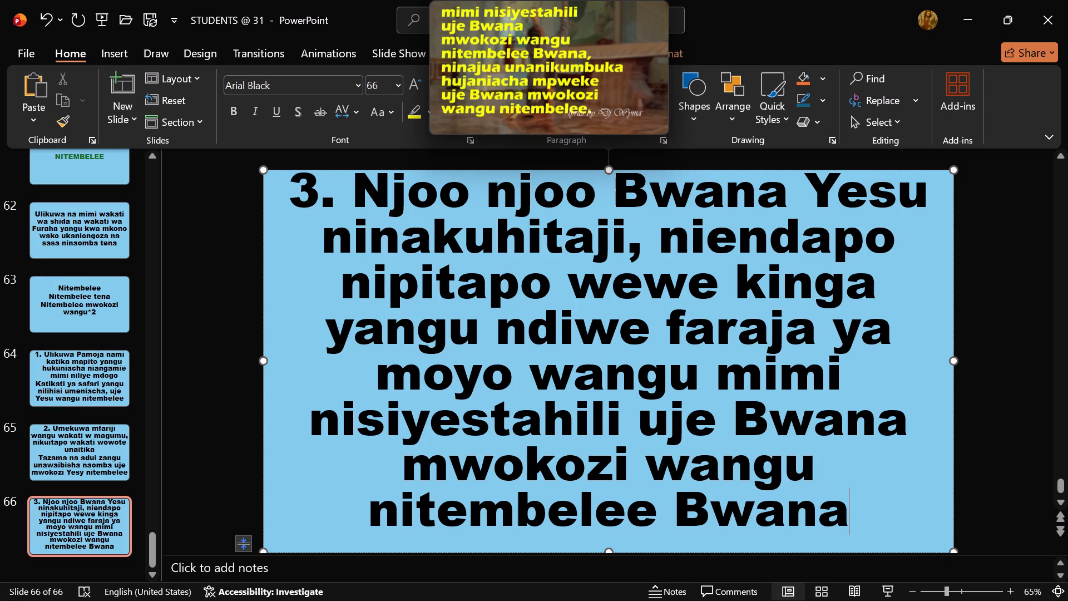
{"action": "key", "text": "comma"}
Duplicate slide 66, which holds the verse 3 text.
{"action": "left_click", "coordinate": [547, 43]}
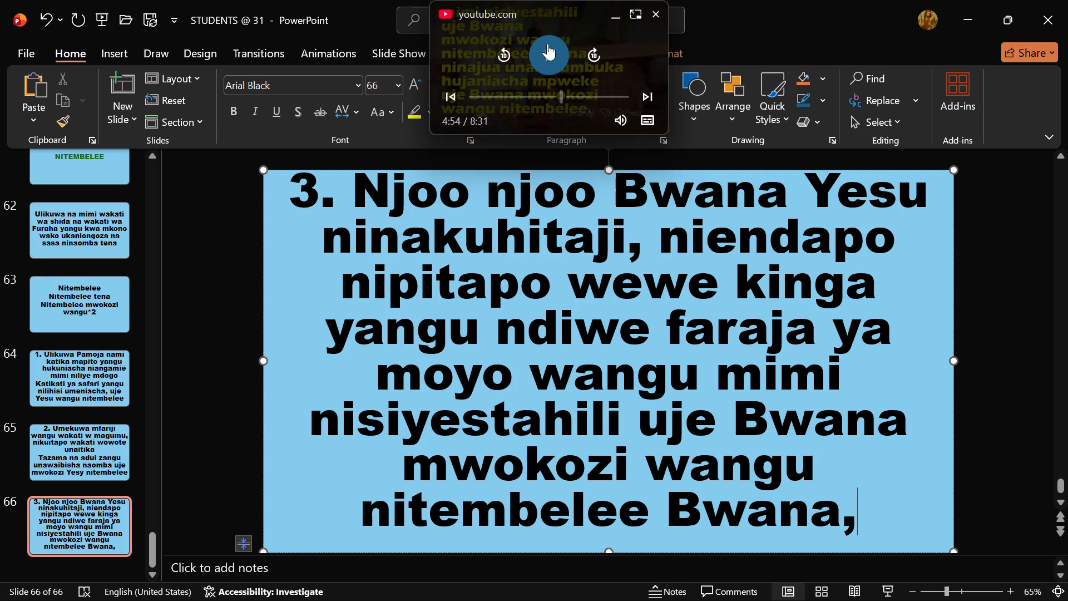
{"action": "left_click", "coordinate": [101, 506]}
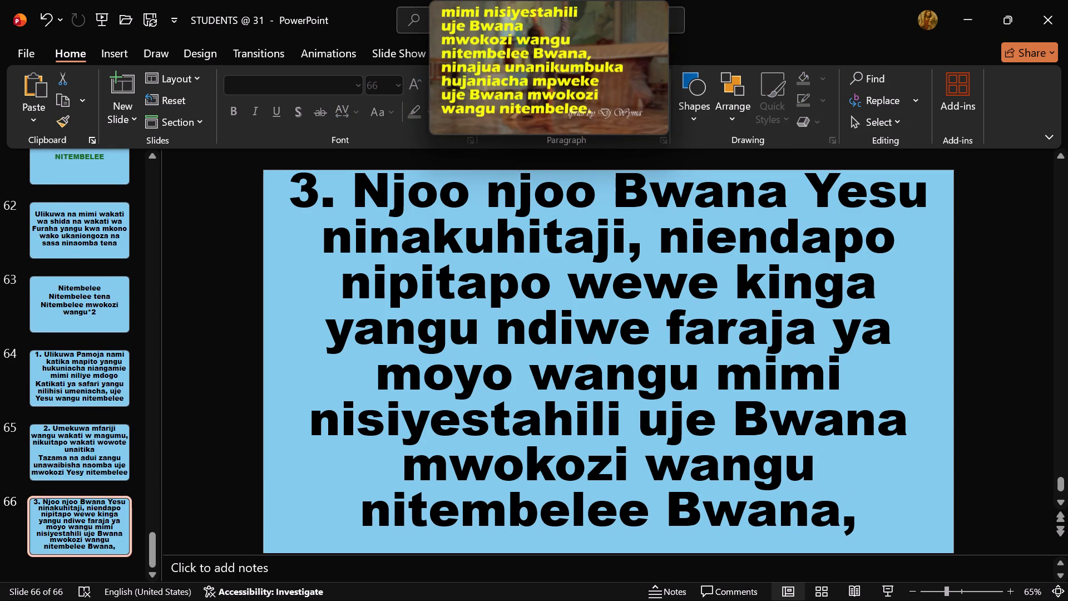
{"action": "left_click", "coordinate": [46, 515]}
{"action": "right_click", "coordinate": [46, 515]}
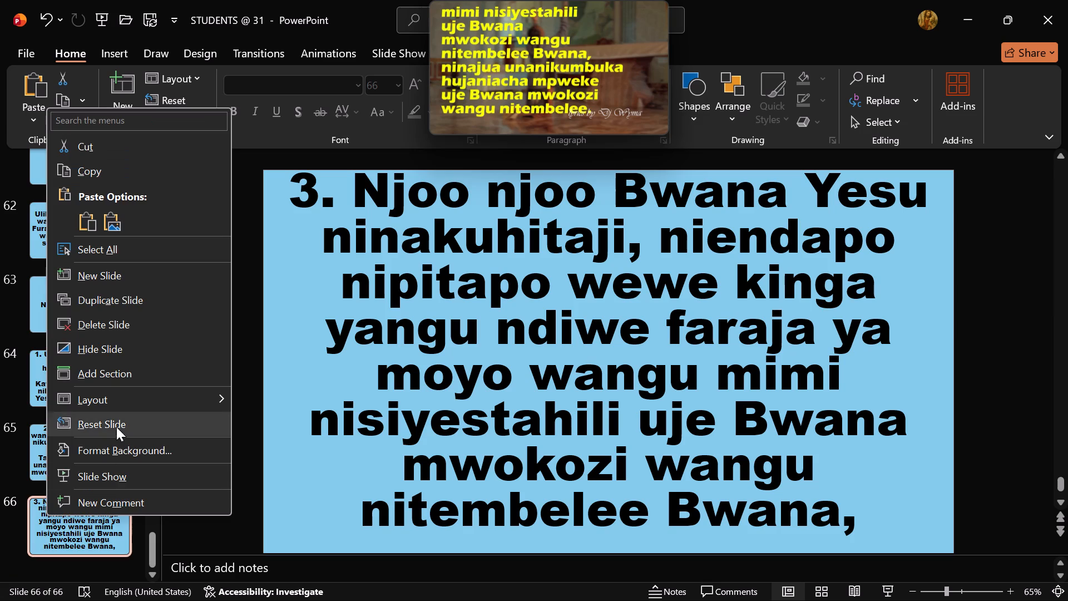
{"action": "left_click", "coordinate": [115, 293]}
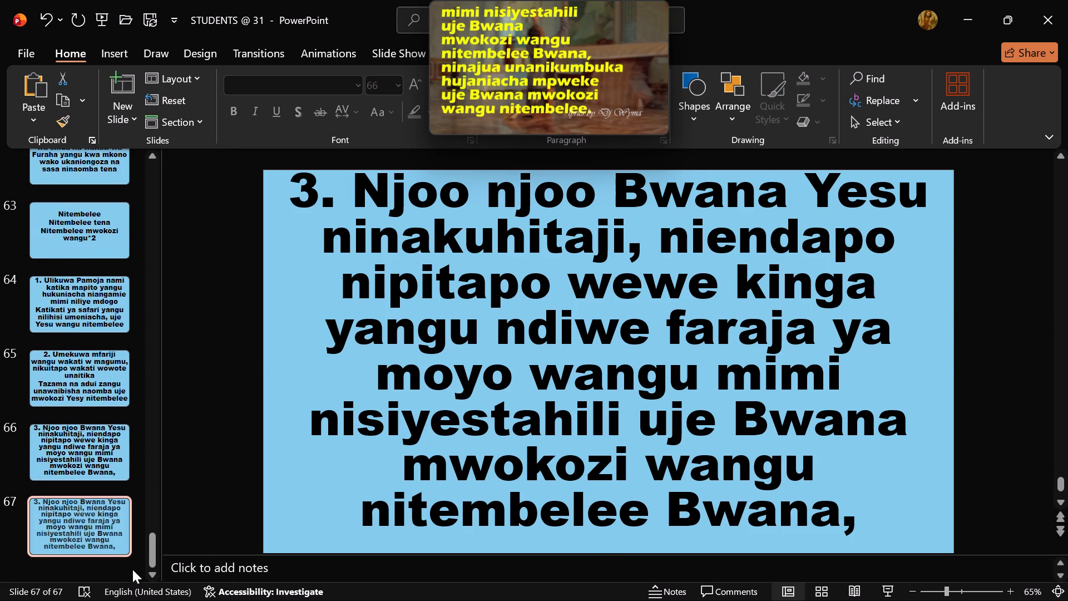
Clear all the verse 3 text, including its number, from the duplicated slide 67.
{"action": "left_click", "coordinate": [443, 485]}
{"action": "left_click_drag", "start_coordinate": [855, 520], "coordinate": [853, 520]}
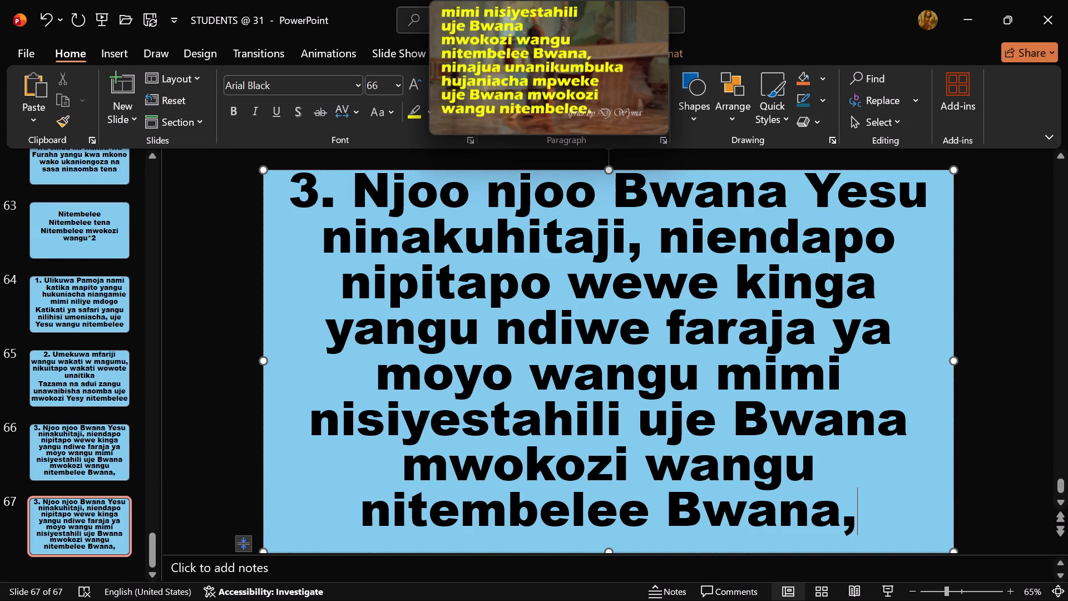
{"action": "left_click_drag", "start_coordinate": [853, 520], "coordinate": [368, 187]}
{"action": "key", "text": "BackSpace"}
{"action": "key", "text": "BackSpace"}
{"action": "key", "text": "BackSpace"}
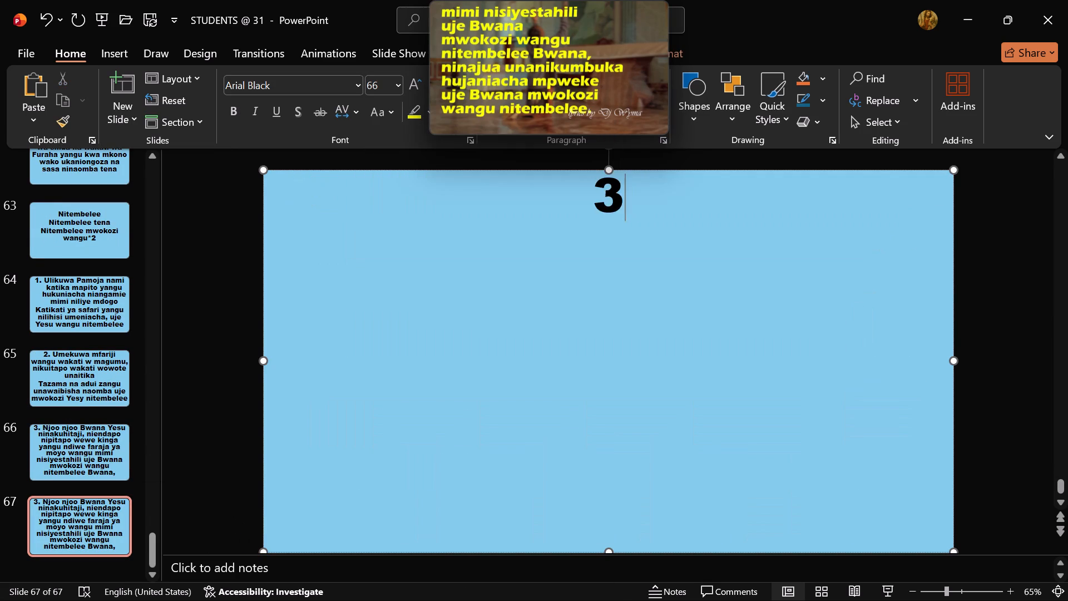
{"action": "key", "text": "BackSpace"}
{"action": "key", "text": "BackSpace"}
{"action": "key", "text": "BackSpace"}
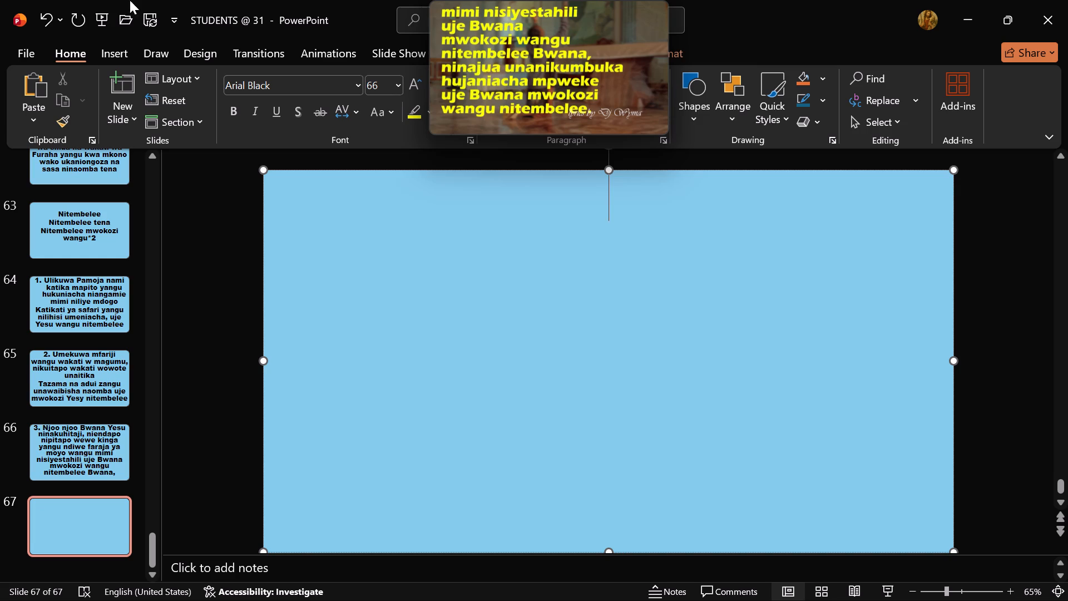
Duplicate the emptied slide 67 to get another blank lyrics slide after it.
{"action": "left_click", "coordinate": [548, 49]}
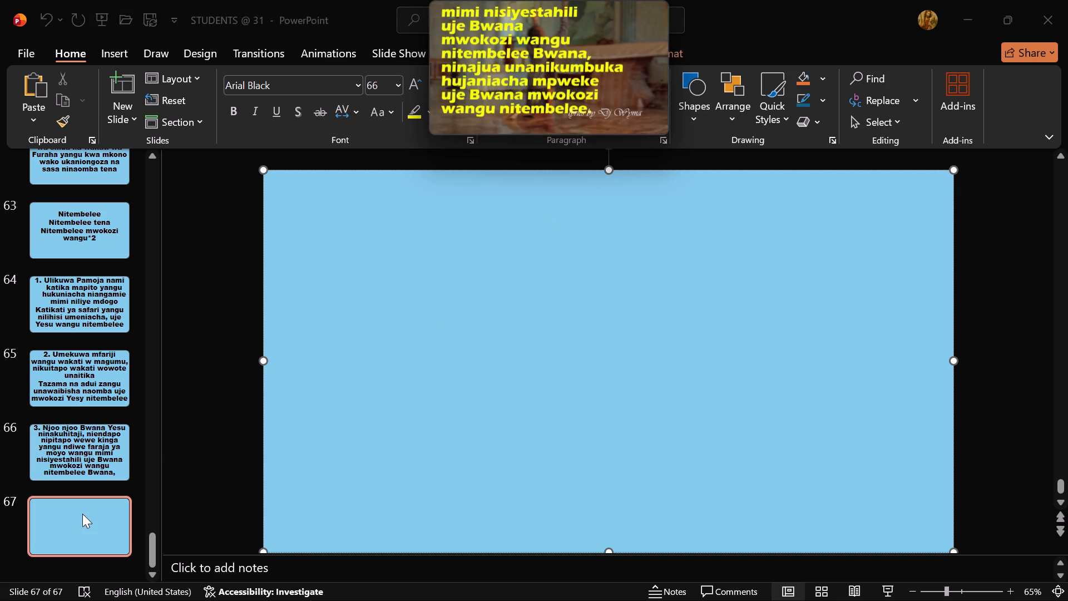
{"action": "left_click", "coordinate": [81, 511]}
{"action": "left_click", "coordinate": [424, 250]}
{"action": "left_click", "coordinate": [110, 528]}
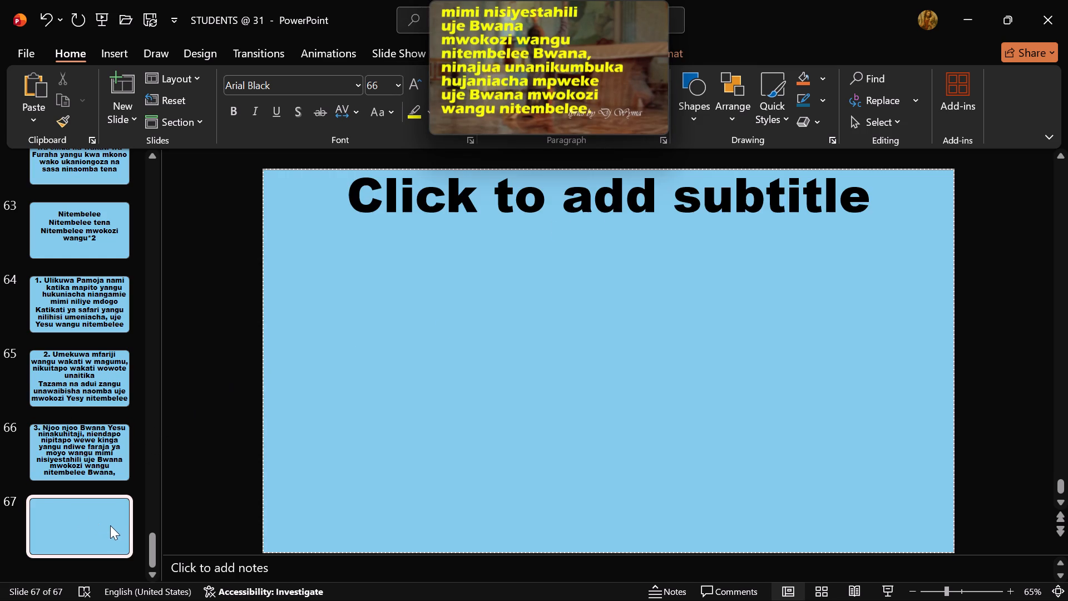
{"action": "right_click", "coordinate": [110, 526]}
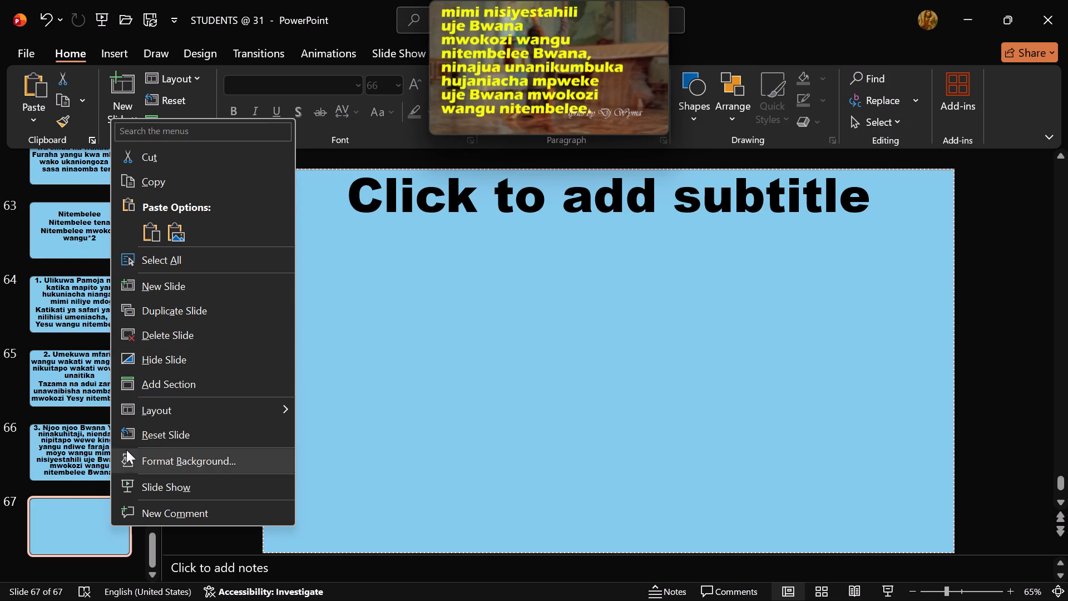
{"action": "left_click", "coordinate": [212, 312]}
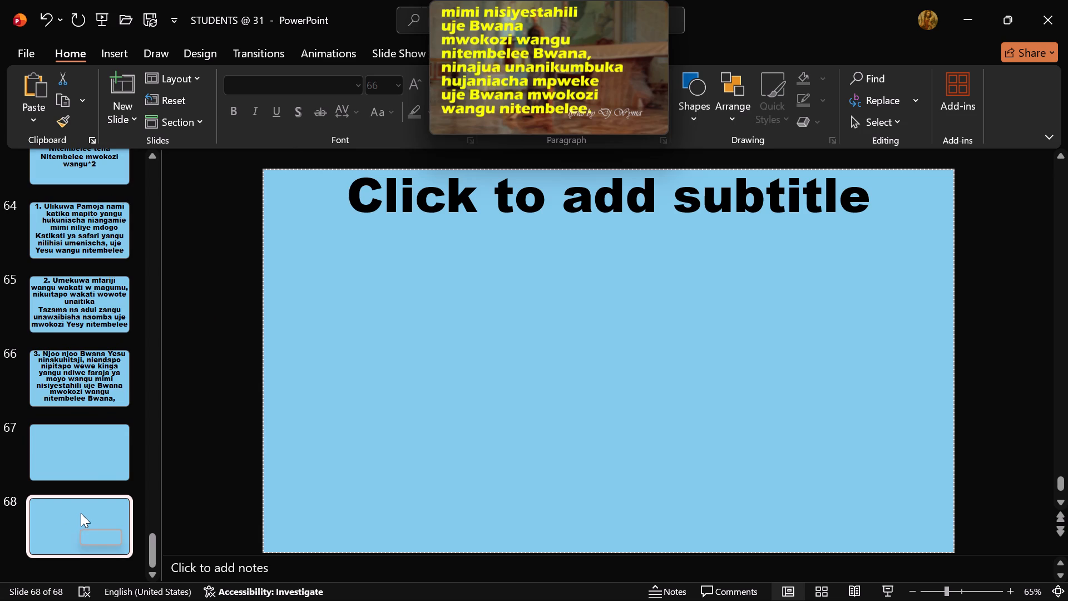
Copy the blank slide 68.
{"action": "right_click", "coordinate": [81, 513]}
{"action": "left_click", "coordinate": [191, 186]}
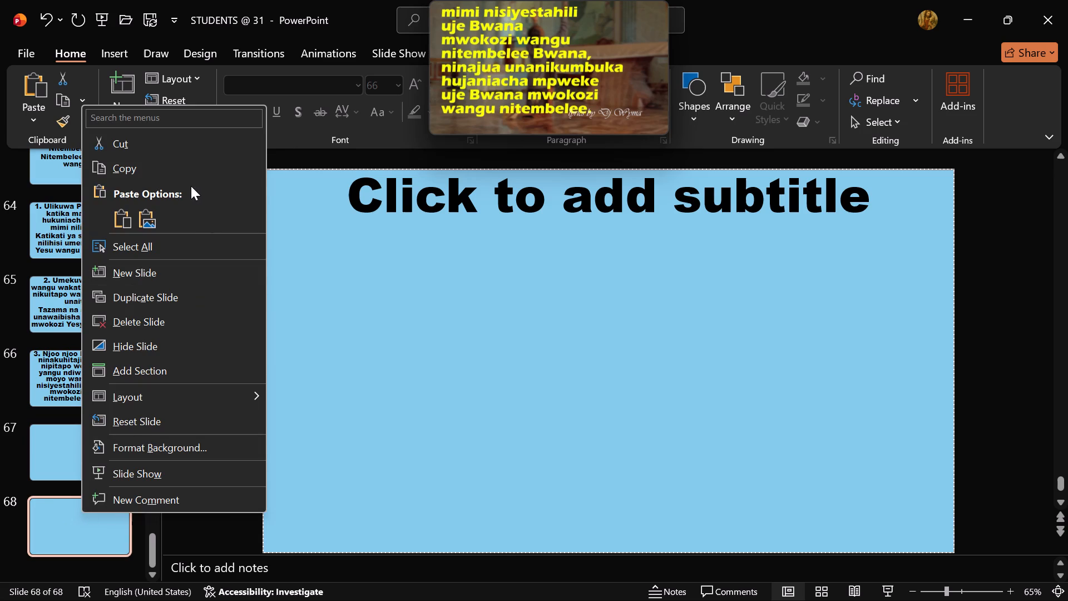
{"action": "left_click", "coordinate": [185, 170]}
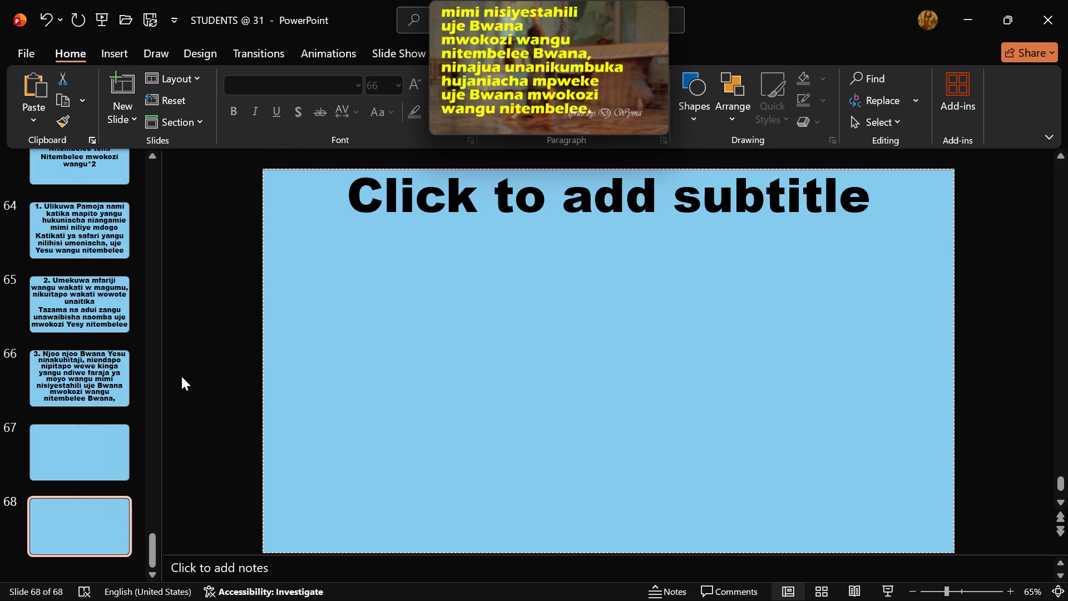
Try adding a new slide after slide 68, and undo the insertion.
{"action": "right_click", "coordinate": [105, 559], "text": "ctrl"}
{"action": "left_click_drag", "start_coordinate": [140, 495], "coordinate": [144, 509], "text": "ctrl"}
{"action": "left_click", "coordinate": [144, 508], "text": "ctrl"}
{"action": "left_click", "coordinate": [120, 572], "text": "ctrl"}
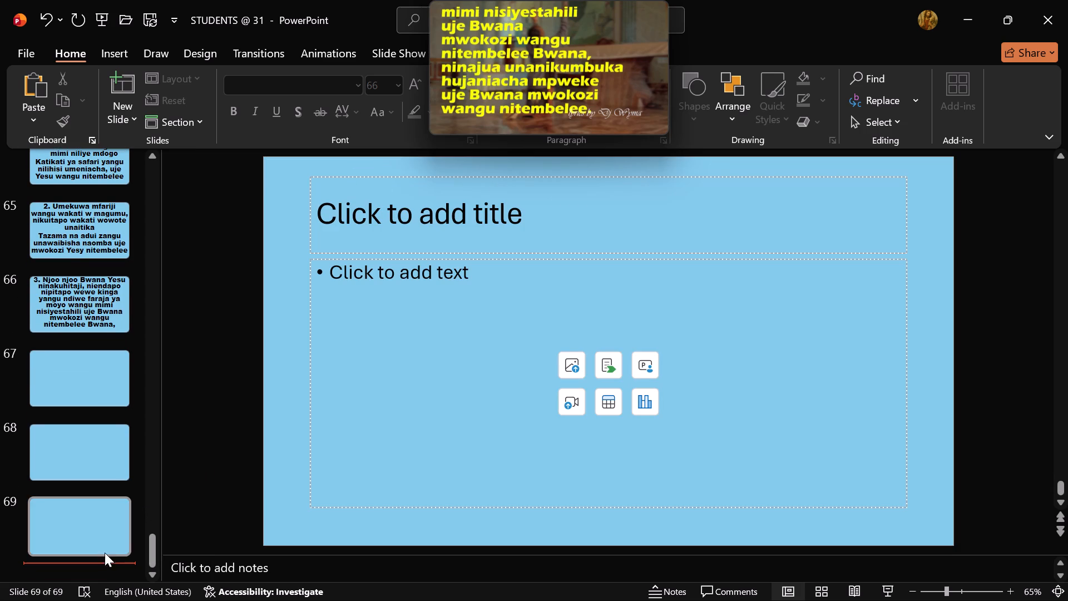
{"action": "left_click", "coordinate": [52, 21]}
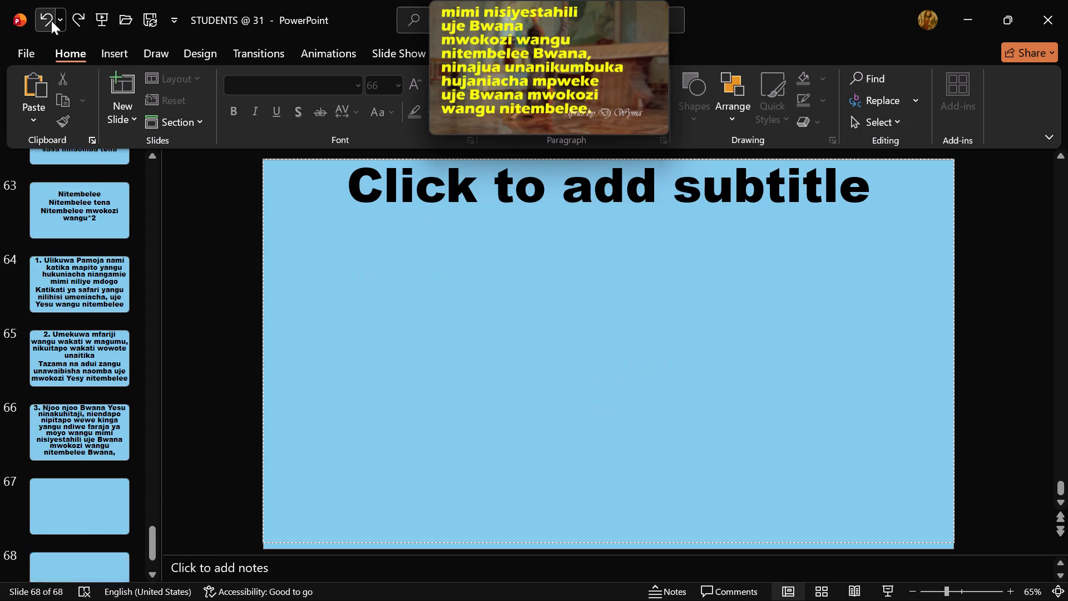
Paste the copied blank slide after slide 68, using the destination theme.
{"action": "left_click", "coordinate": [76, 541]}
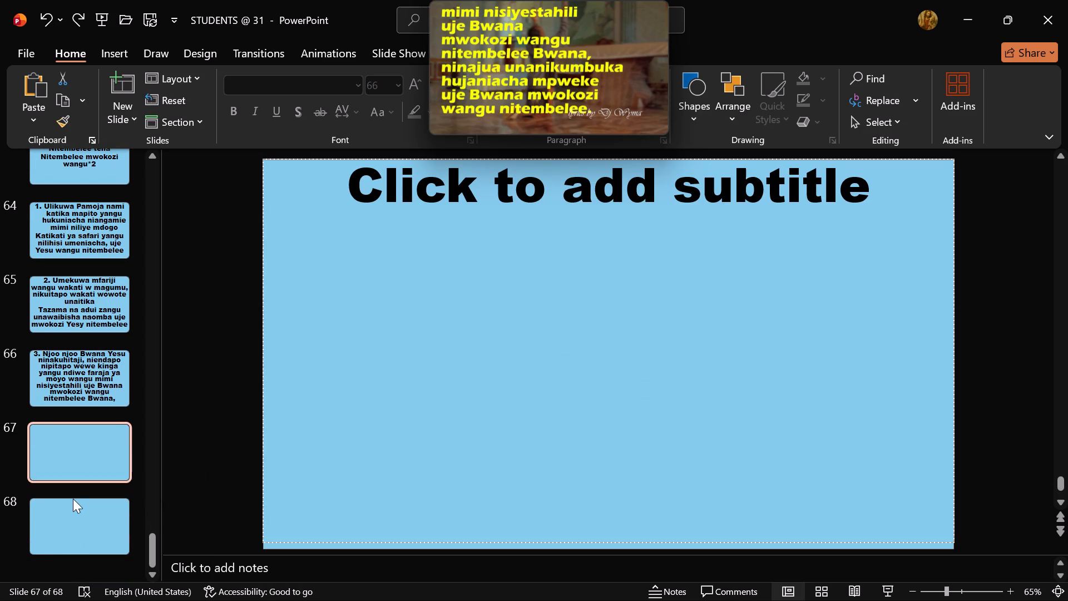
{"action": "left_click", "coordinate": [81, 505]}
{"action": "right_click", "coordinate": [80, 505]}
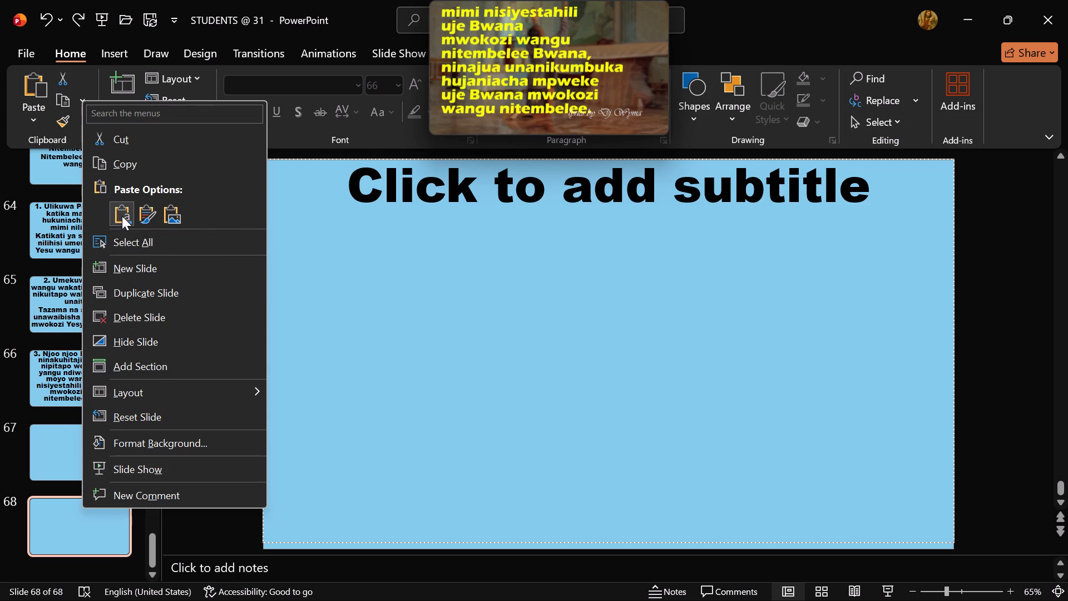
{"action": "left_click_drag", "start_coordinate": [123, 214], "coordinate": [79, 545], "text": "ctrl"}
{"action": "left_click", "coordinate": [123, 214], "text": "ctrl"}
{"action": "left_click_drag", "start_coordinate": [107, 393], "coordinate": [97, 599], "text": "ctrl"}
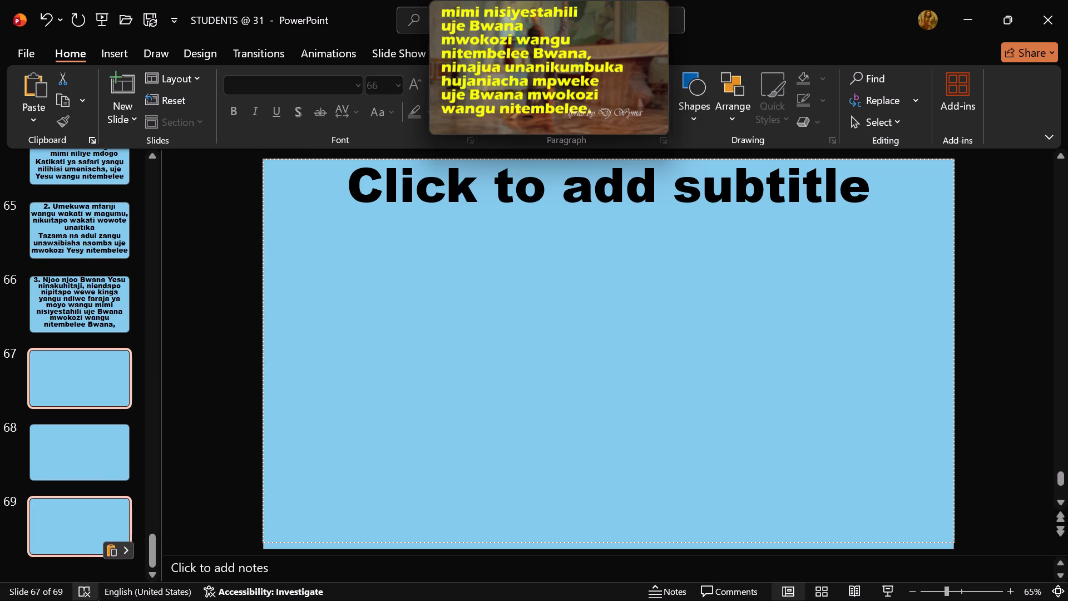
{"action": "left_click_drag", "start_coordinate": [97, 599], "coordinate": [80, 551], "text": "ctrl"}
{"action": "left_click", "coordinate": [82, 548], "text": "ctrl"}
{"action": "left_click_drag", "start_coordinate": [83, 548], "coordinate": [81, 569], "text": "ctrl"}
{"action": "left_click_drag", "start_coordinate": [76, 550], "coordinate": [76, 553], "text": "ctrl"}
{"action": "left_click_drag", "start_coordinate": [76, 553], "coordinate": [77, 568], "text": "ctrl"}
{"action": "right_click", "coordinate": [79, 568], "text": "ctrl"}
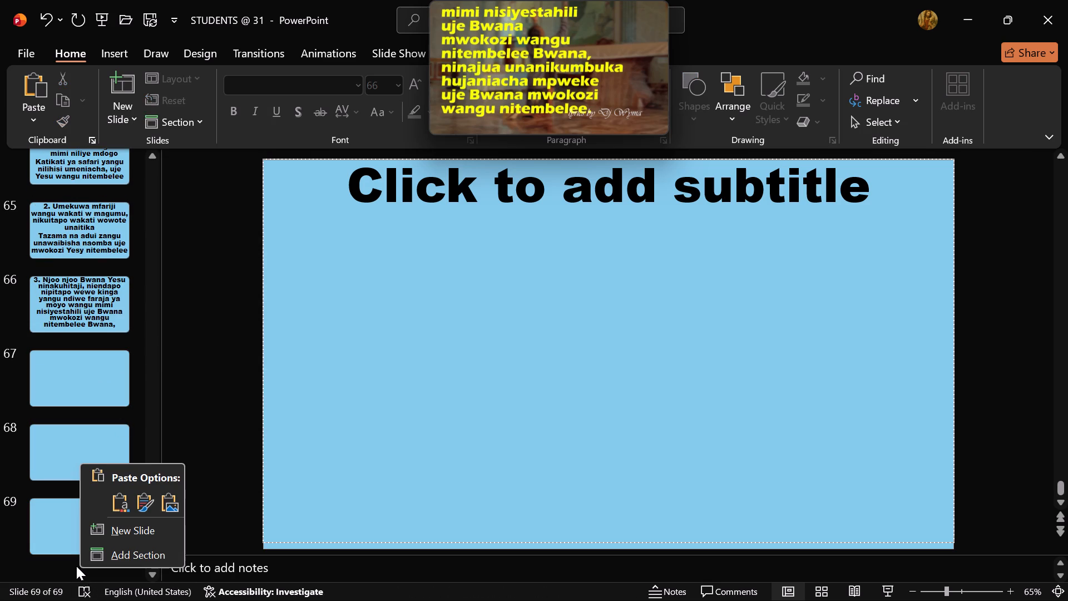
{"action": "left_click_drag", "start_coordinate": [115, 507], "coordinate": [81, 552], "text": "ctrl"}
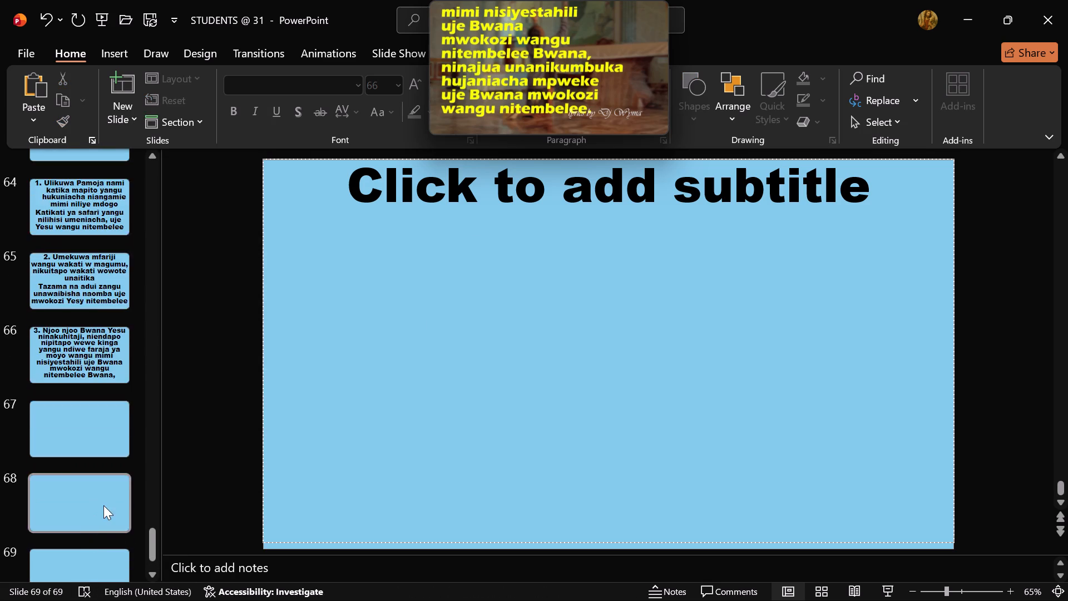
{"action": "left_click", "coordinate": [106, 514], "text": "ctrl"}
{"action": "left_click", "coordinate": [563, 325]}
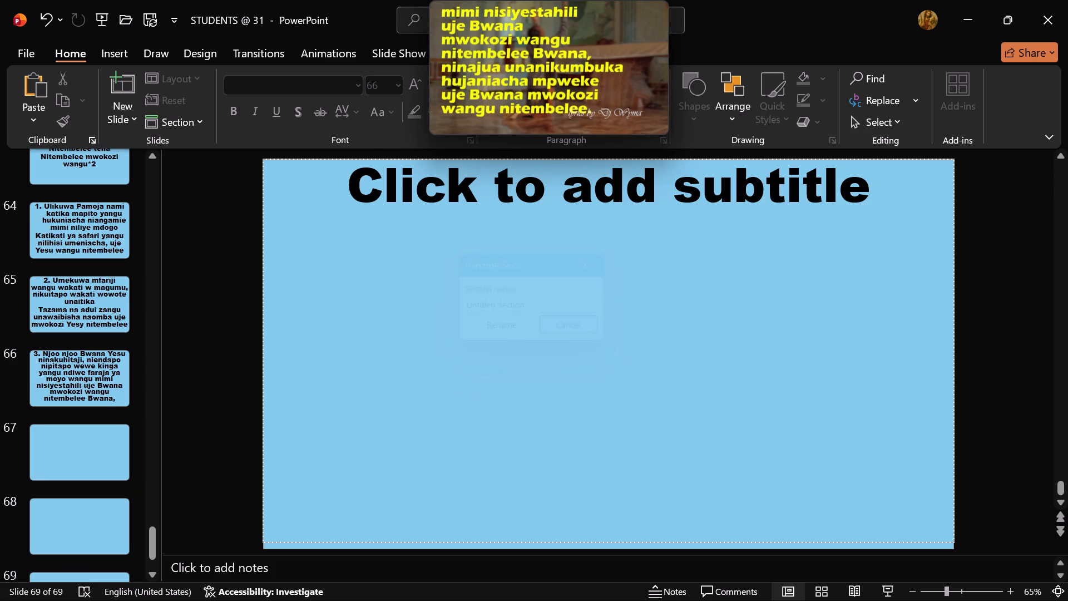
Check the end of verse 3 on slide 66, select blank slide 67, and rewind the lyrics video to replay verse 3.
{"action": "left_click", "coordinate": [53, 453]}
{"action": "left_click", "coordinate": [93, 355]}
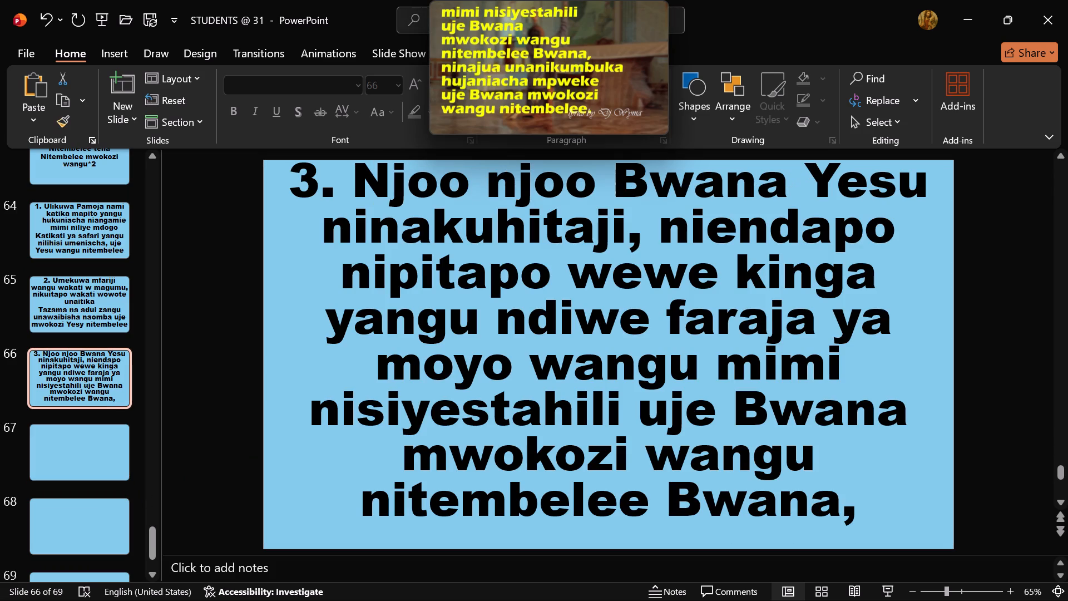
{"action": "left_click", "coordinate": [486, 60]}
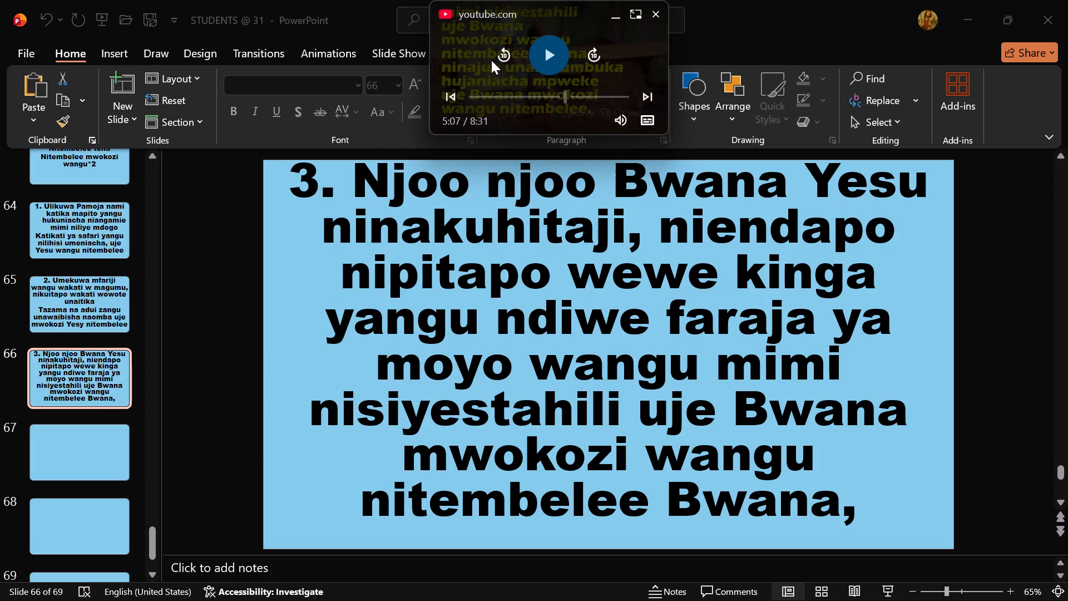
{"action": "left_click", "coordinate": [510, 60]}
{"action": "left_click", "coordinate": [532, 63]}
{"action": "left_click", "coordinate": [533, 230]}
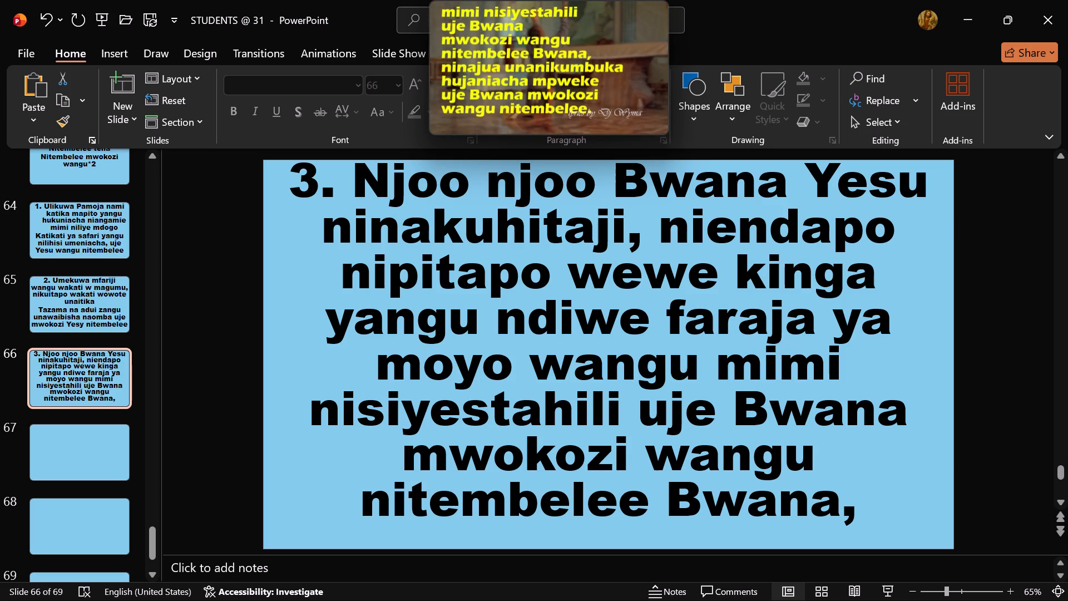
{"action": "left_click", "coordinate": [57, 435]}
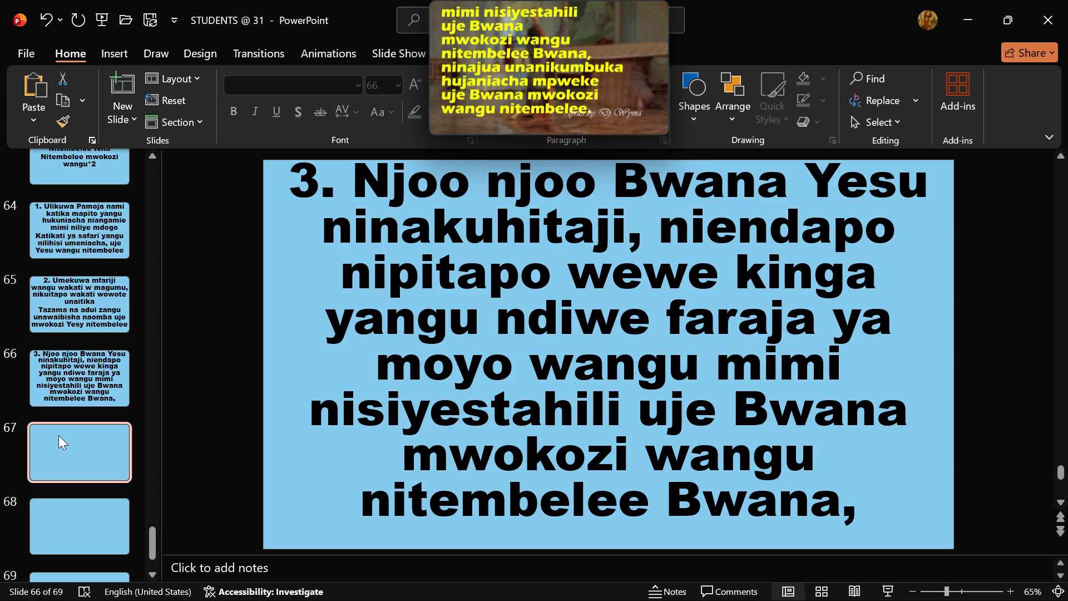
{"action": "double_click", "coordinate": [498, 56]}
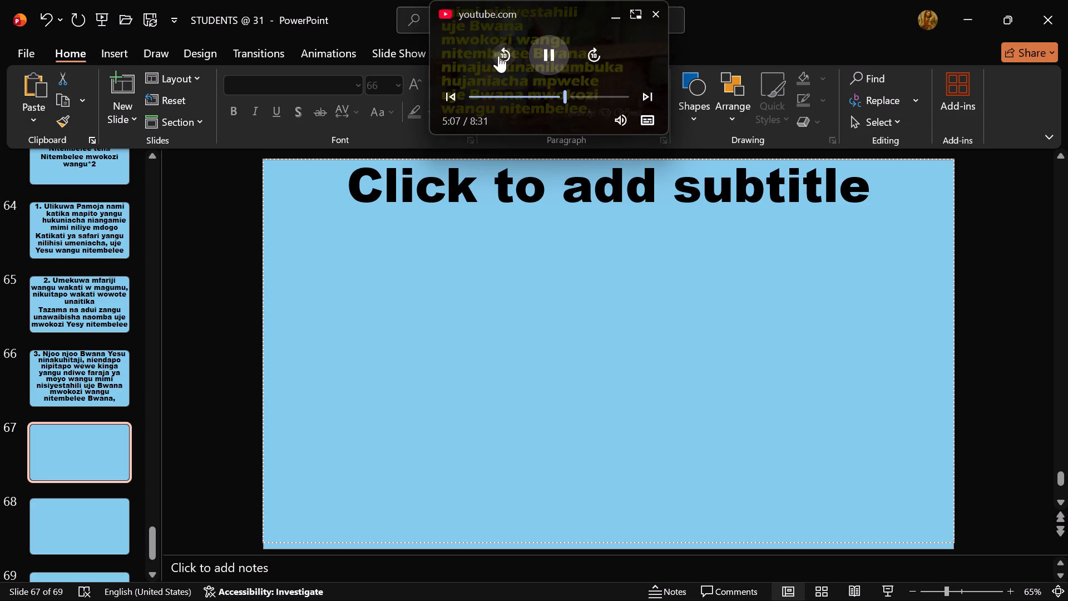
Start the rest of verse 3 on slide 67 with "Ninajua unanikumbuka hujaniacha".
{"action": "left_click", "coordinate": [496, 191]}
{"action": "left_click", "coordinate": [496, 191]}
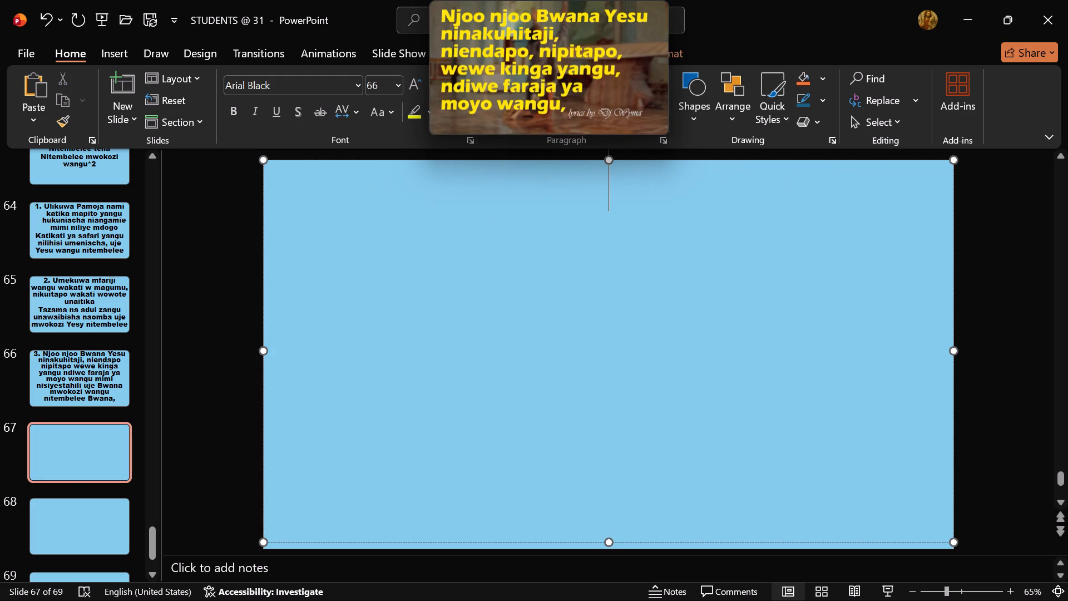
{"action": "key", "text": "n"}
{"action": "type", "text": "inajua"}
{"action": "key", "text": "space"}
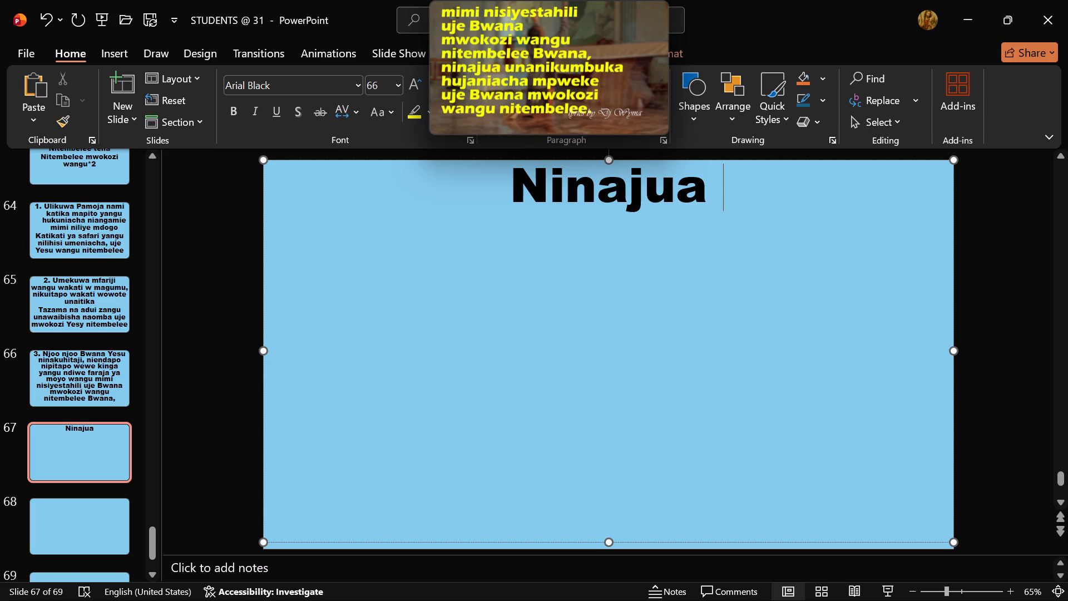
{"action": "type", "text": "unanikumbuka"}
{"action": "key", "text": "space"}
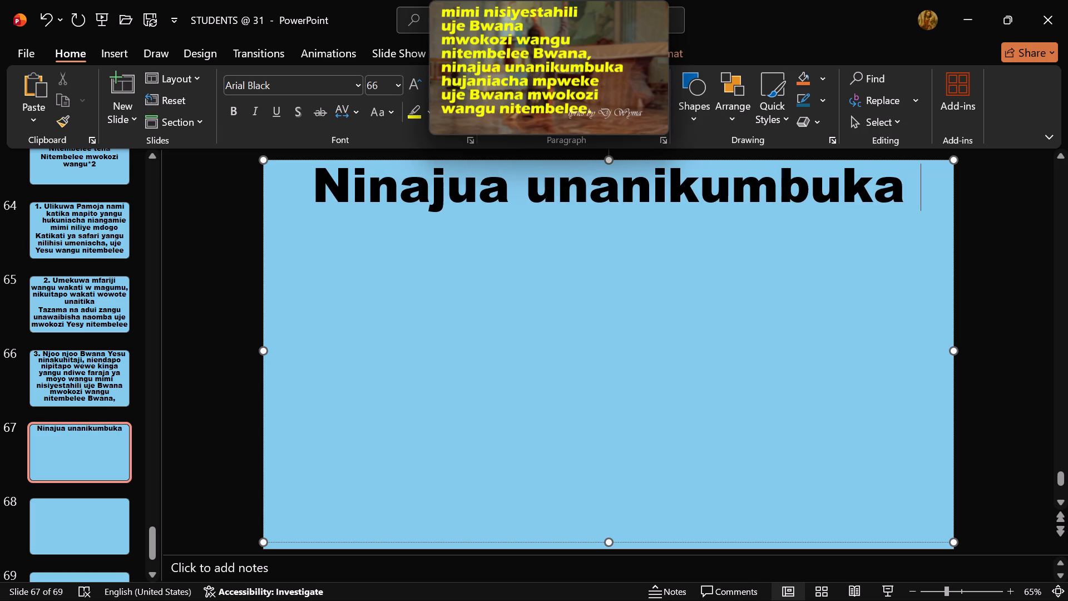
{"action": "key", "text": "space"}
{"action": "type", "text": "hu"}
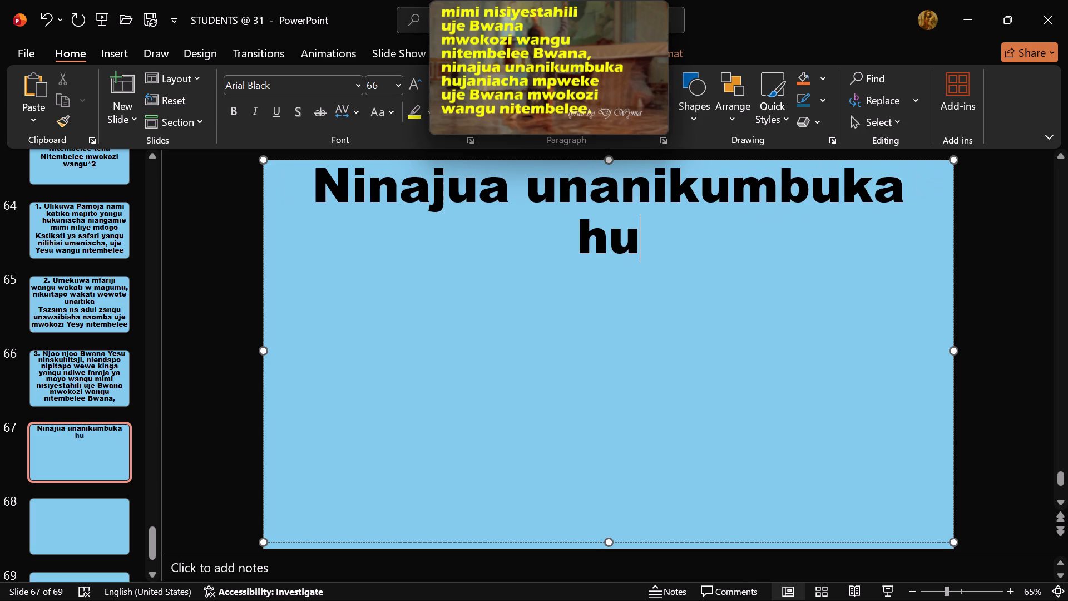
{"action": "key", "text": "BackSpace"}
{"action": "key", "text": "BackSpace"}
{"action": "key", "text": "BackSpace"}
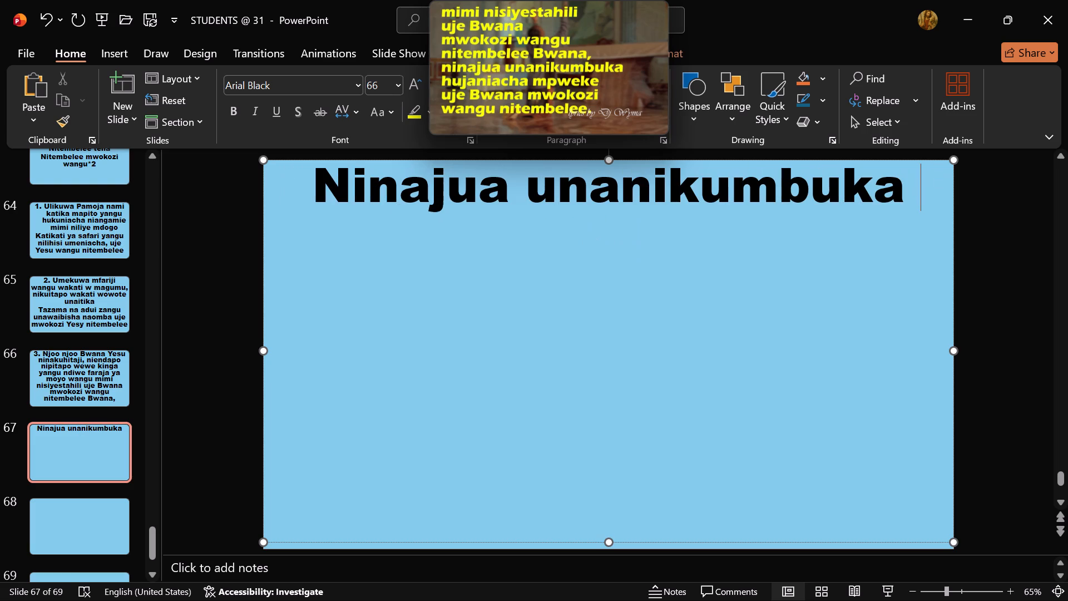
{"action": "type", "text": "hujaniacha"}
{"action": "key", "text": "space"}
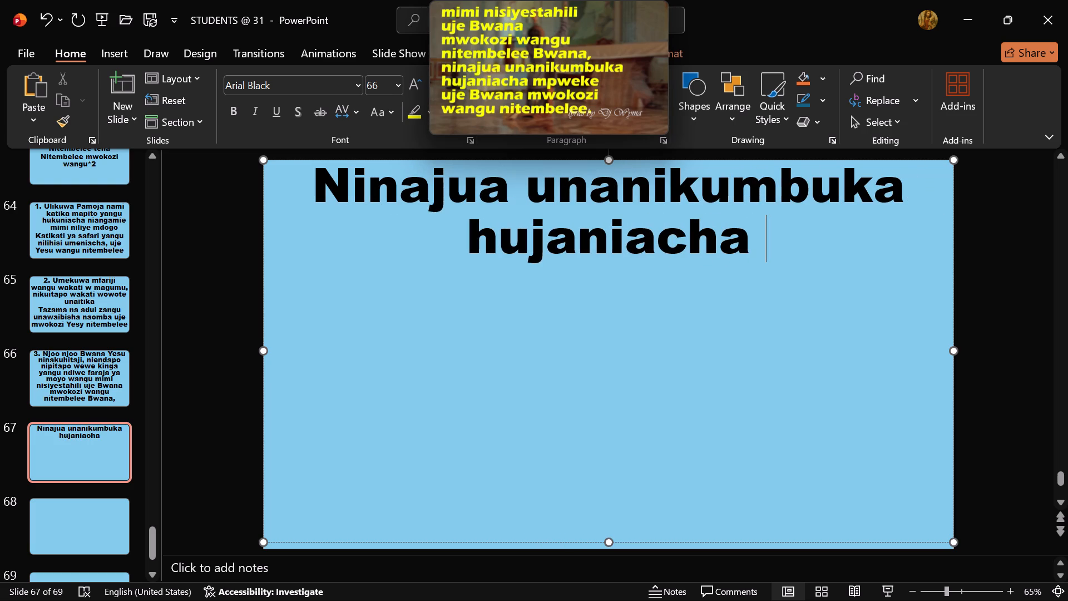
Continue the slide 67 text with "mpweke uje Bwana mwokozi wangu nitembelee".
{"action": "type", "text": "mpweke"}
{"action": "key", "text": "space"}
{"action": "type", "text": "uje"}
{"action": "key", "text": "space"}
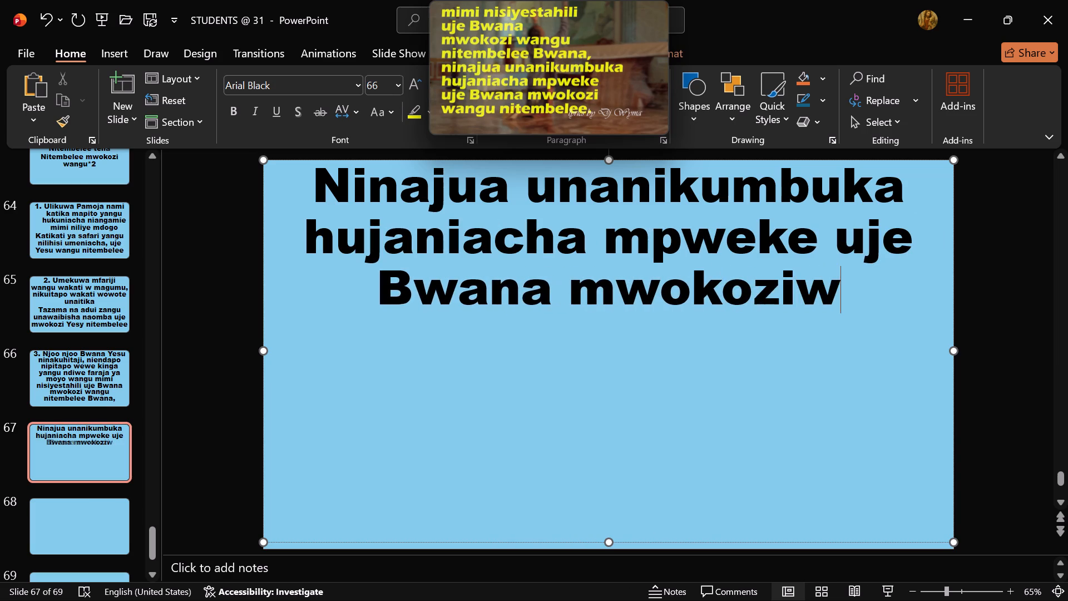
{"action": "key", "text": "BackSpace"}
{"action": "key", "text": "space"}
{"action": "type", "text": "wangu"}
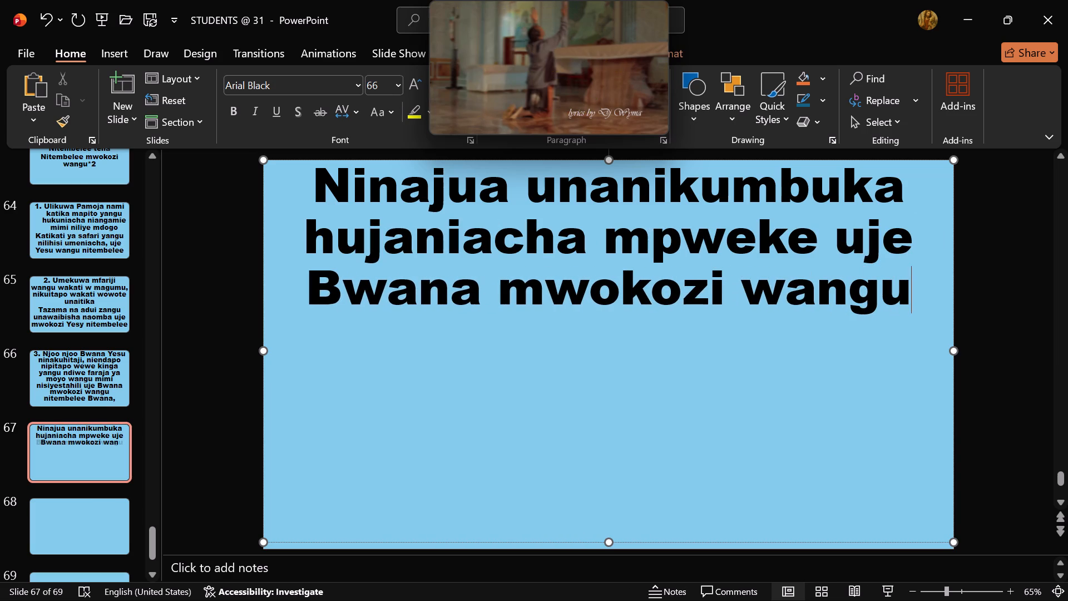
{"action": "key", "text": "space"}
{"action": "type", "text": "nitembelee"}
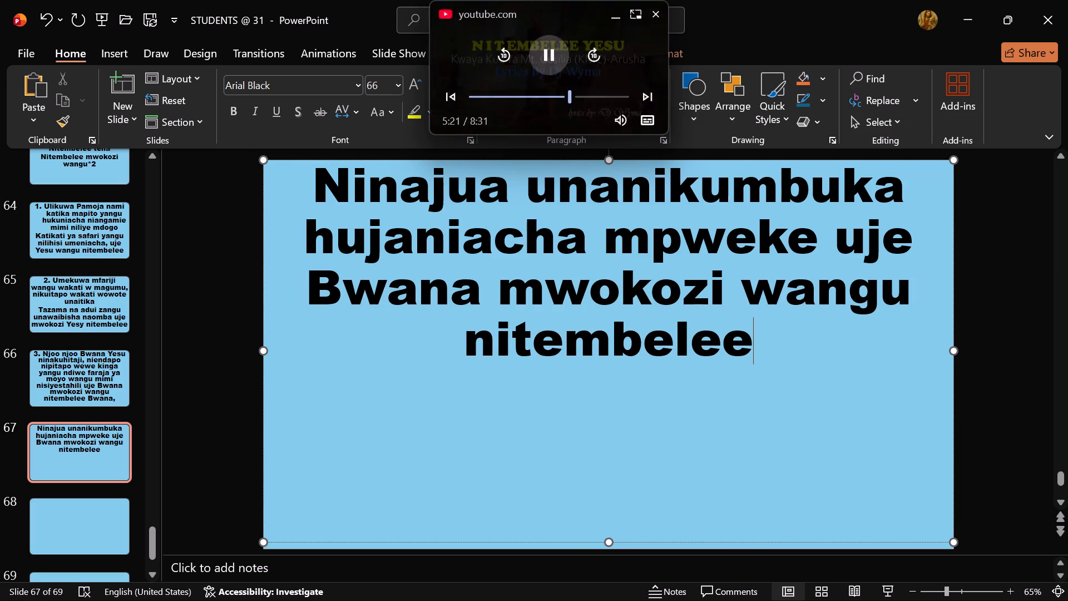
Save the STUDENTS @ 31 presentation.
{"action": "left_click", "coordinate": [315, 199]}
{"action": "left_click", "coordinate": [157, 16]}
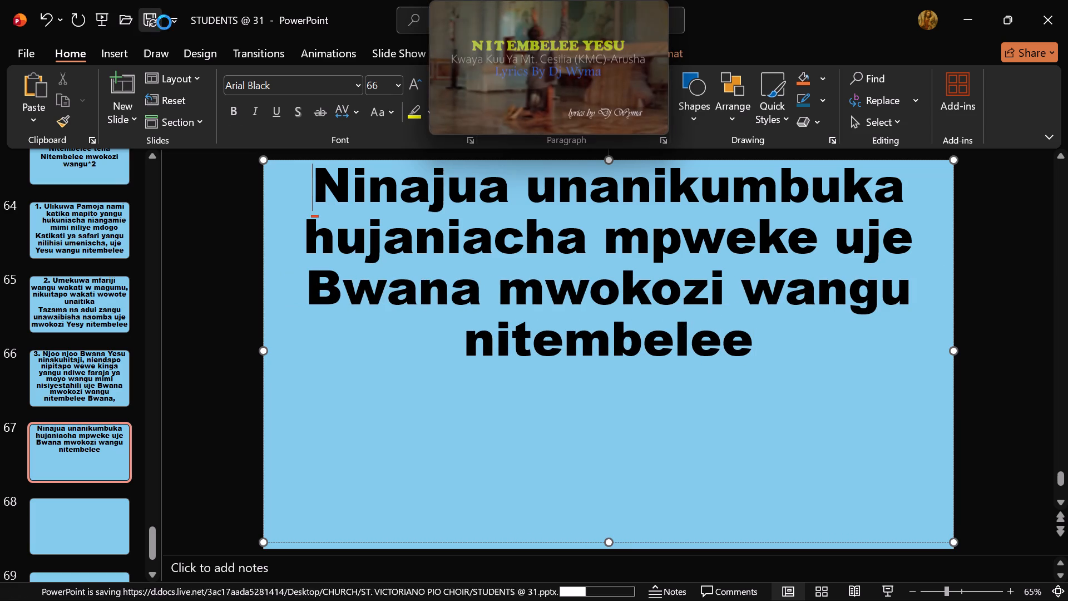
Close the floating YouTube lyrics video.
{"action": "double_click", "coordinate": [604, 47]}
{"action": "left_click", "coordinate": [602, 51]}
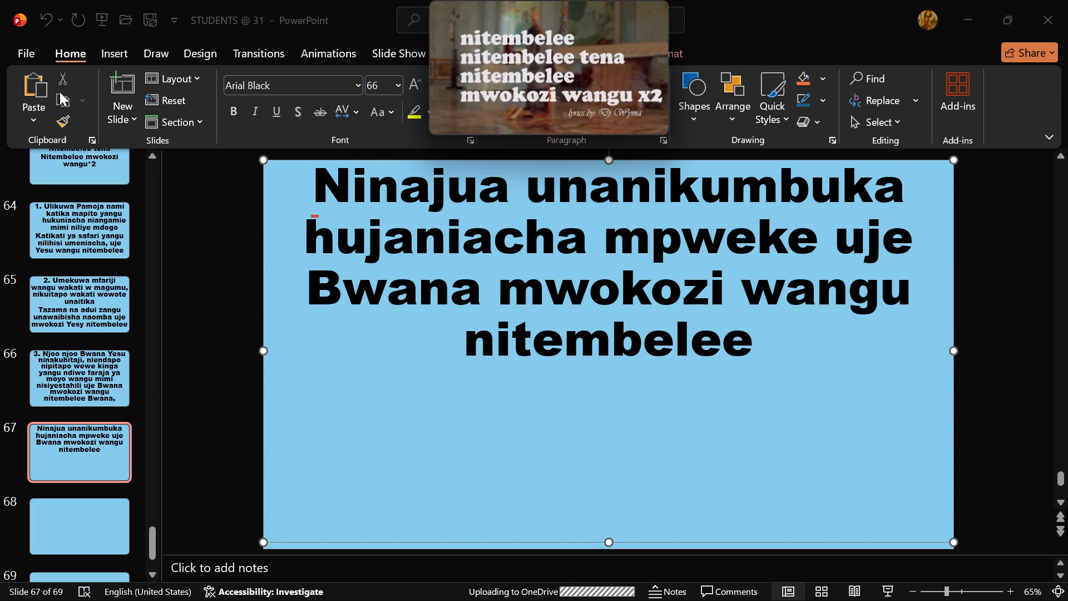
{"action": "left_click", "coordinate": [656, 16]}
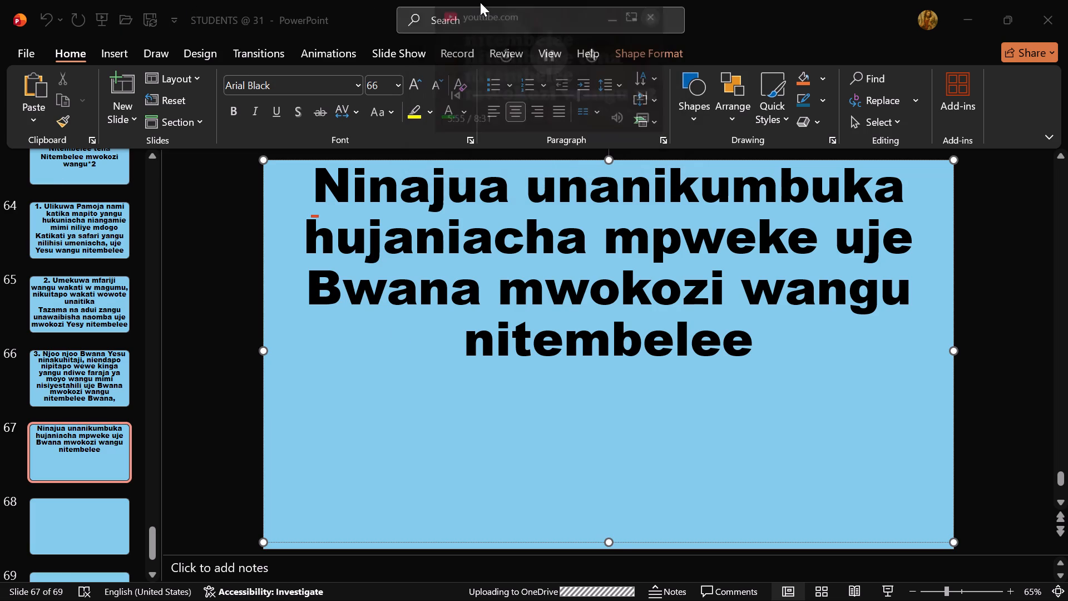
Save the STUDENTS @ 31 presentation.
{"action": "left_click_drag", "start_coordinate": [480, 283], "coordinate": [468, 268]}
{"action": "left_click", "coordinate": [154, 22]}
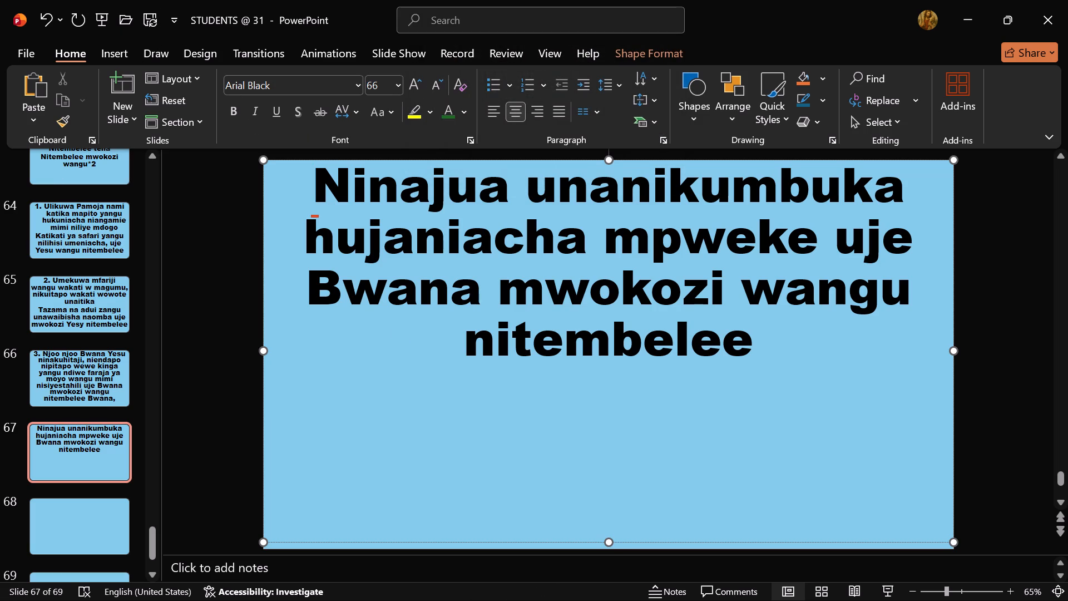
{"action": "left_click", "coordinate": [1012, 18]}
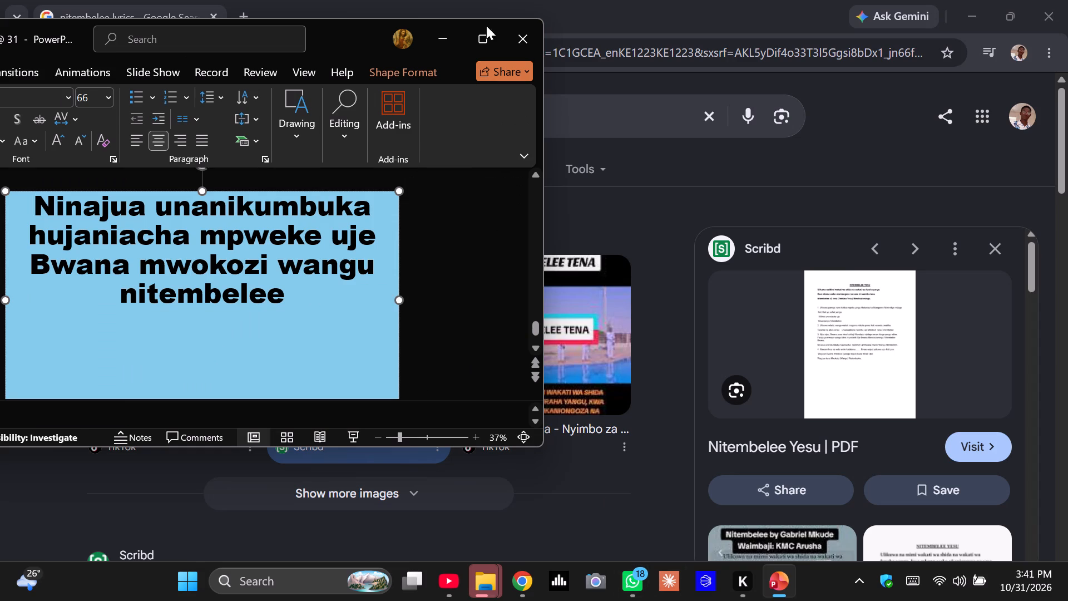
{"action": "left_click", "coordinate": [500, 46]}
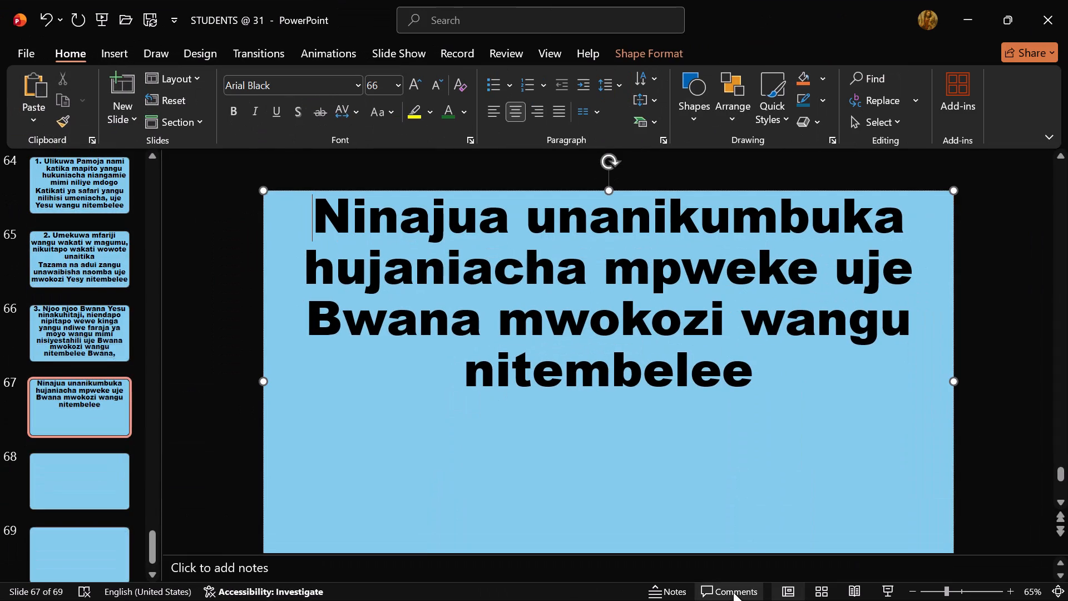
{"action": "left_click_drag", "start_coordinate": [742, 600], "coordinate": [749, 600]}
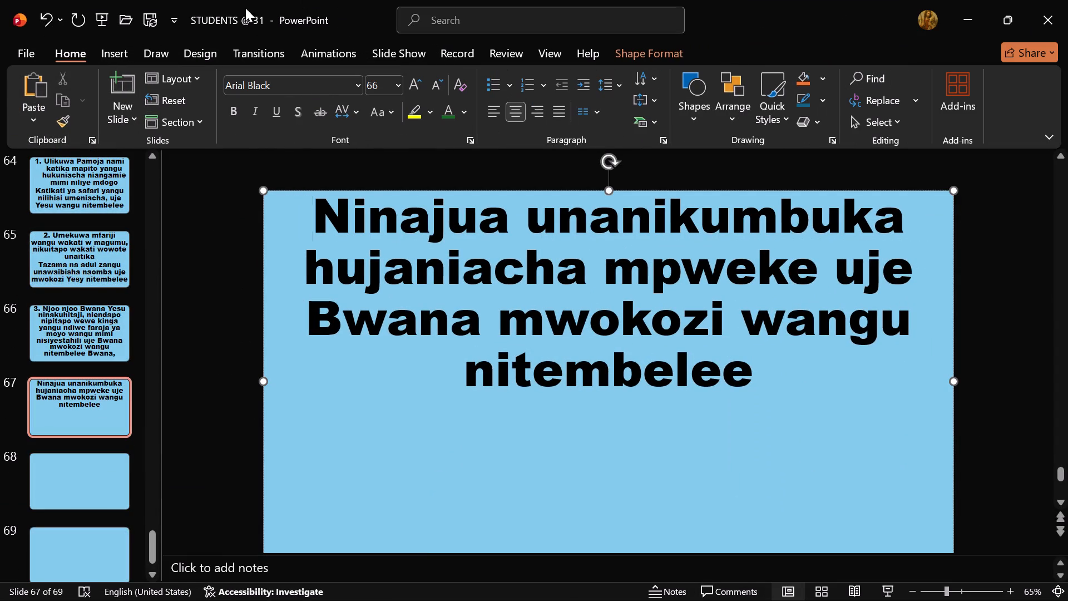
Save the STUDENTS @ 31 presentation again.
{"action": "left_click", "coordinate": [149, 13]}
{"action": "left_click", "coordinate": [152, 21]}
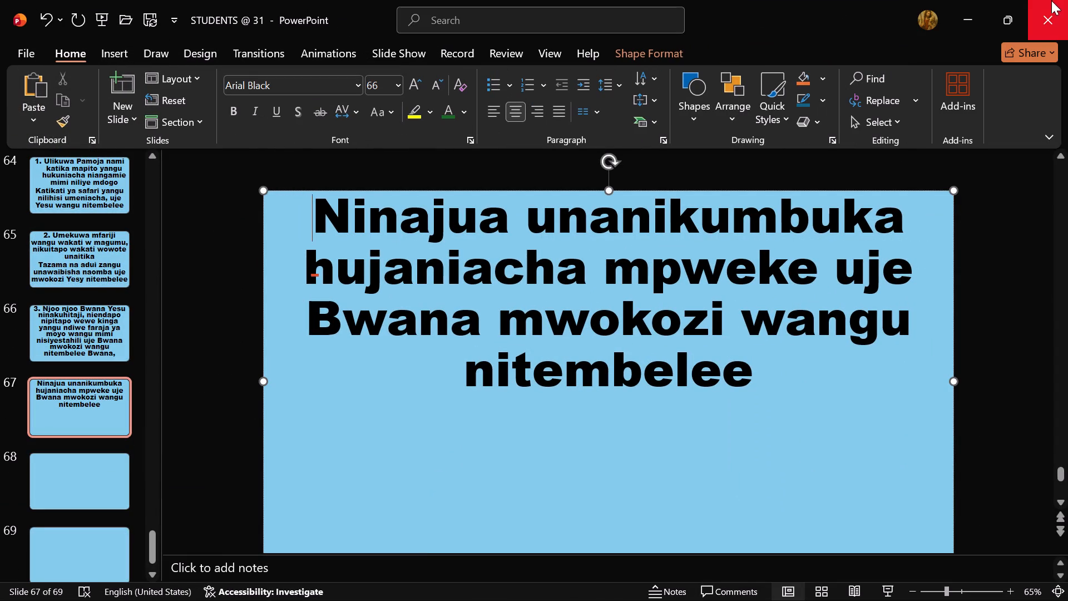
Reduce the presentation to a smaller floating window and minimize the Chrome lyrics search window behind it.
{"action": "left_click", "coordinate": [1017, 14]}
{"action": "left_click", "coordinate": [976, 9]}
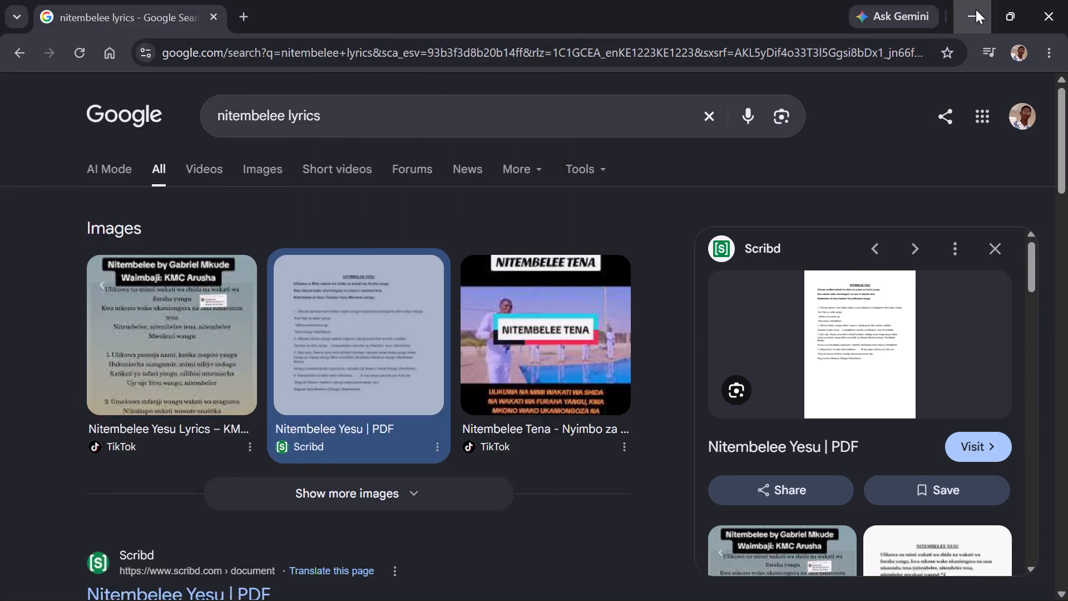
Move the floating STUDENTS @ 31 window fully into view over the WhatsApp window.
{"action": "left_click_drag", "start_coordinate": [334, 29], "coordinate": [456, 21]}
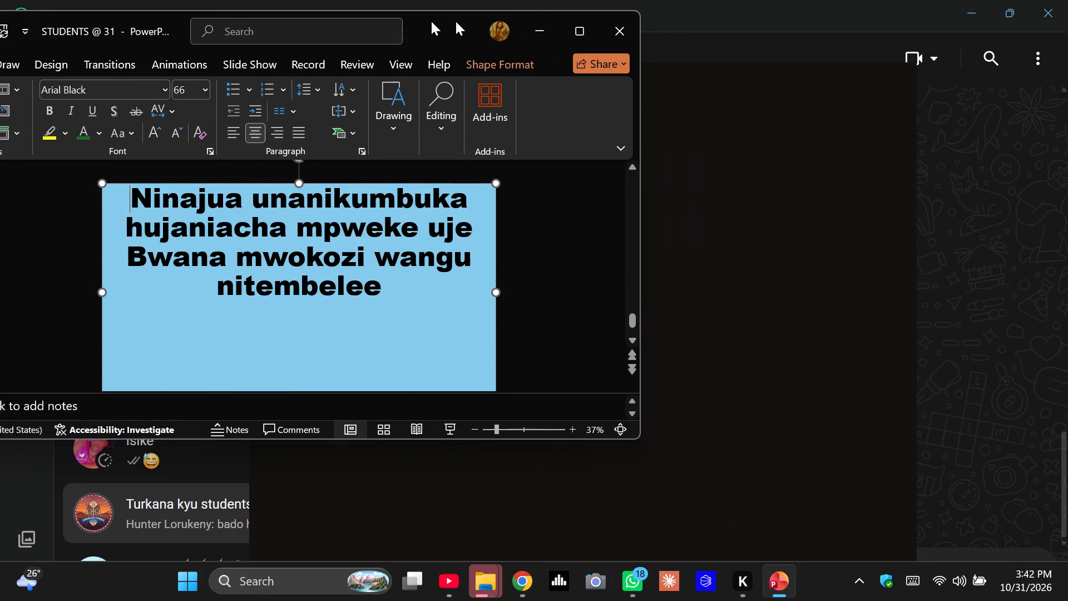
{"action": "left_click_drag", "start_coordinate": [456, 21], "coordinate": [670, 40]}
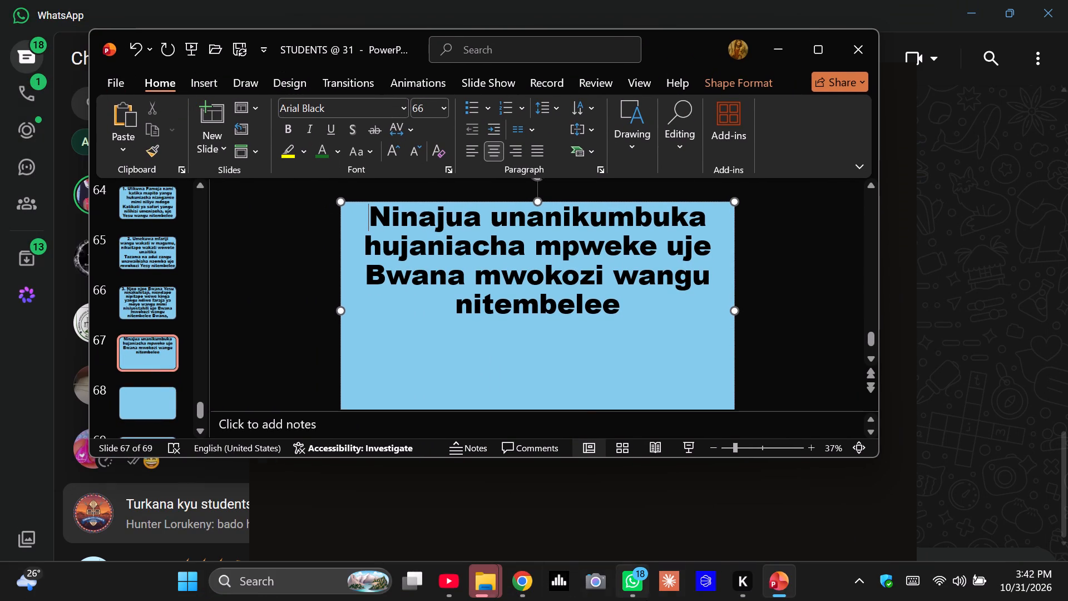
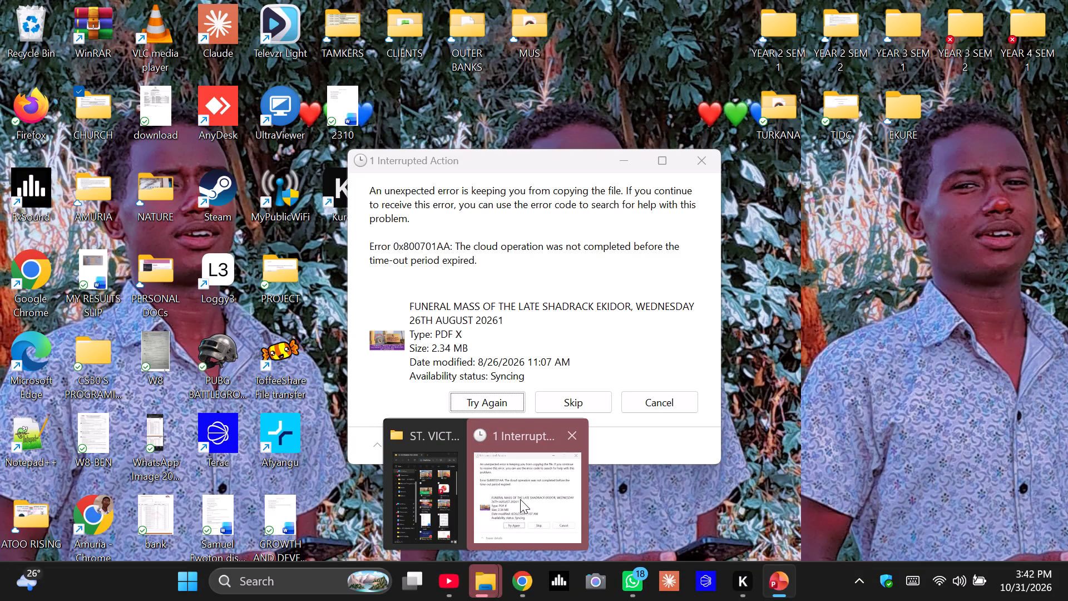
Dismiss the interrupted file-copy error window for the funeral mass PDF.
{"action": "left_click_drag", "start_coordinate": [563, 426], "coordinate": [573, 431]}
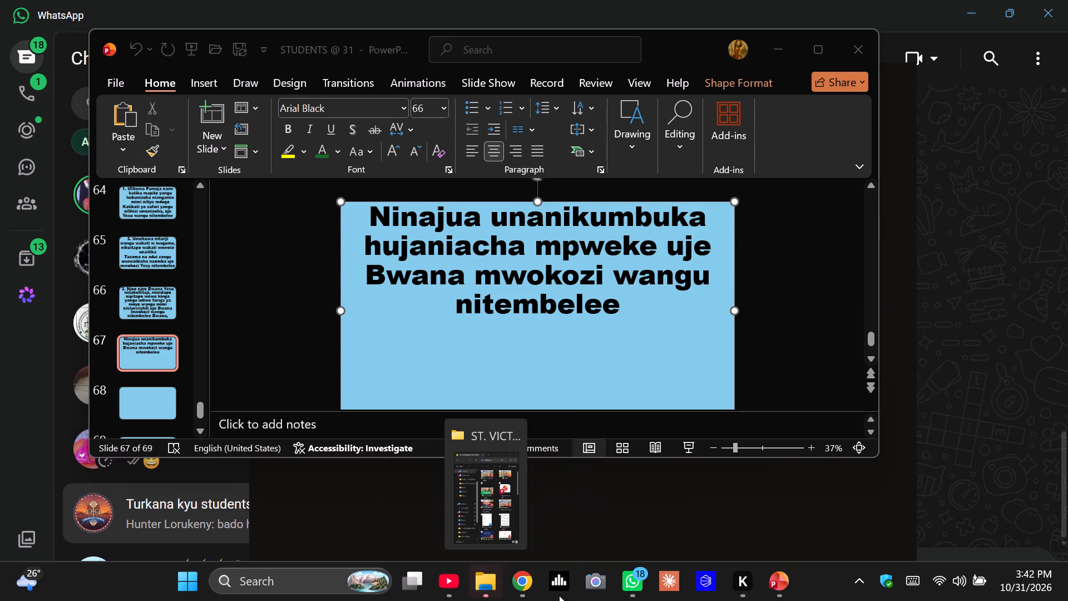
Maximize the ST. VICTORIANO PIO CHOIR folder window in File Explorer and bring the STUDENTS @ 31 presentation back in front of it.
{"action": "left_click", "coordinate": [486, 518]}
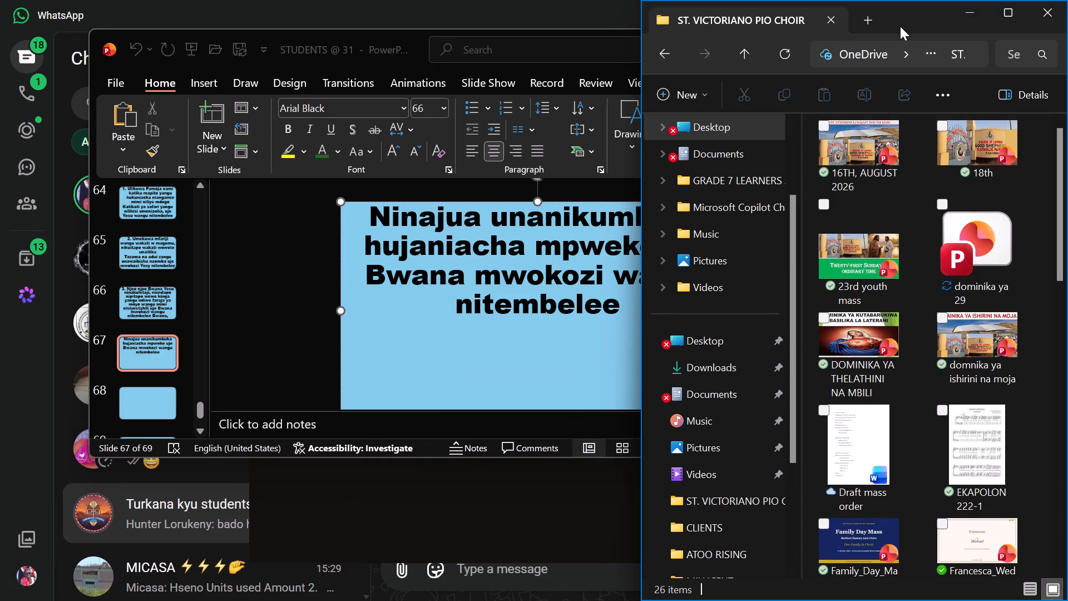
{"action": "left_click_drag", "start_coordinate": [902, 25], "coordinate": [651, 0]}
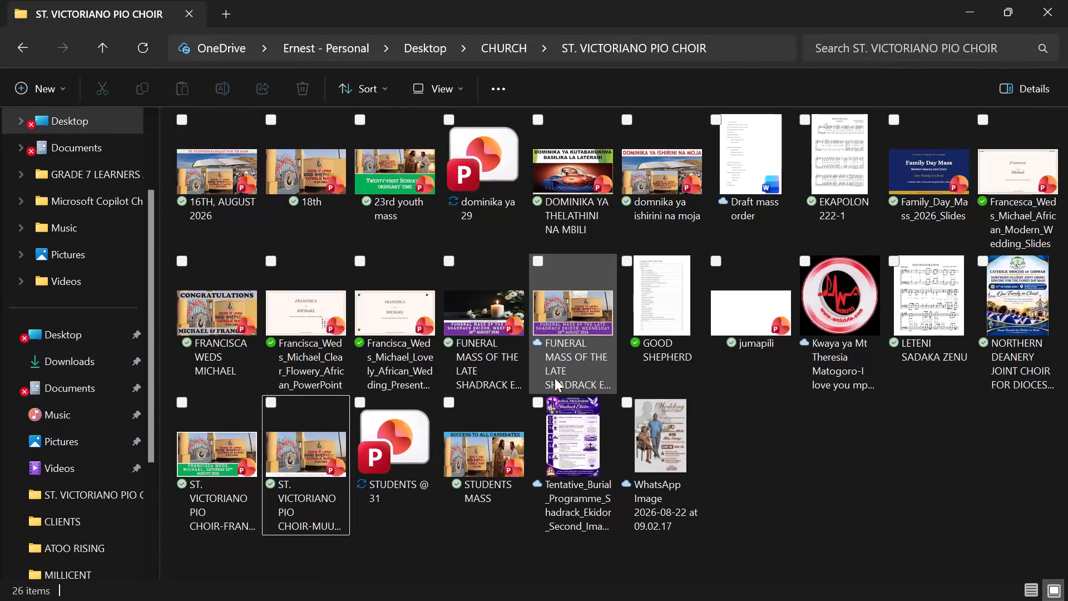
{"action": "left_click", "coordinate": [772, 598]}
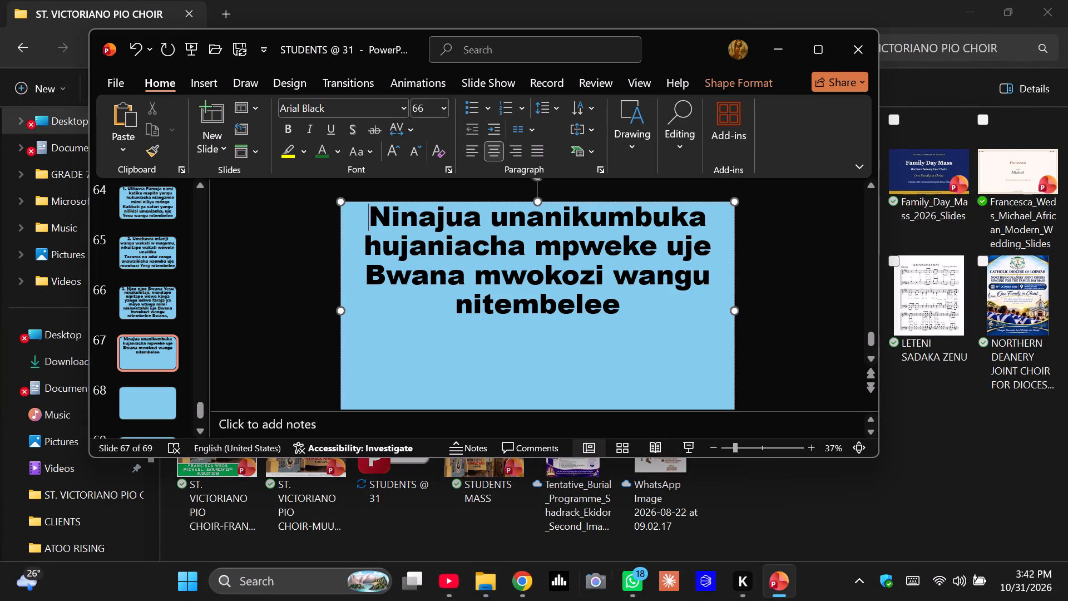
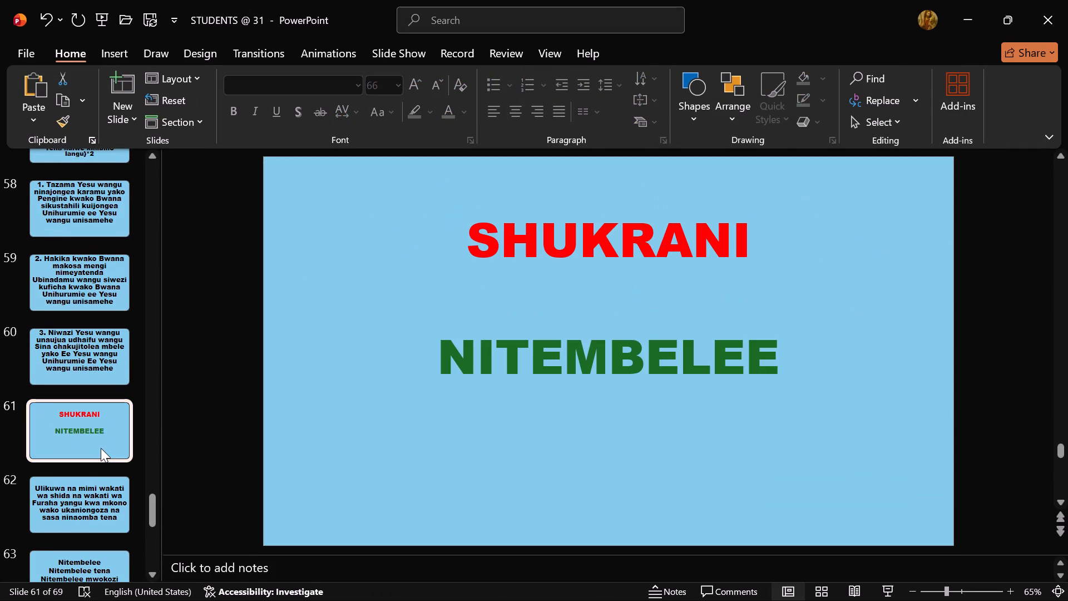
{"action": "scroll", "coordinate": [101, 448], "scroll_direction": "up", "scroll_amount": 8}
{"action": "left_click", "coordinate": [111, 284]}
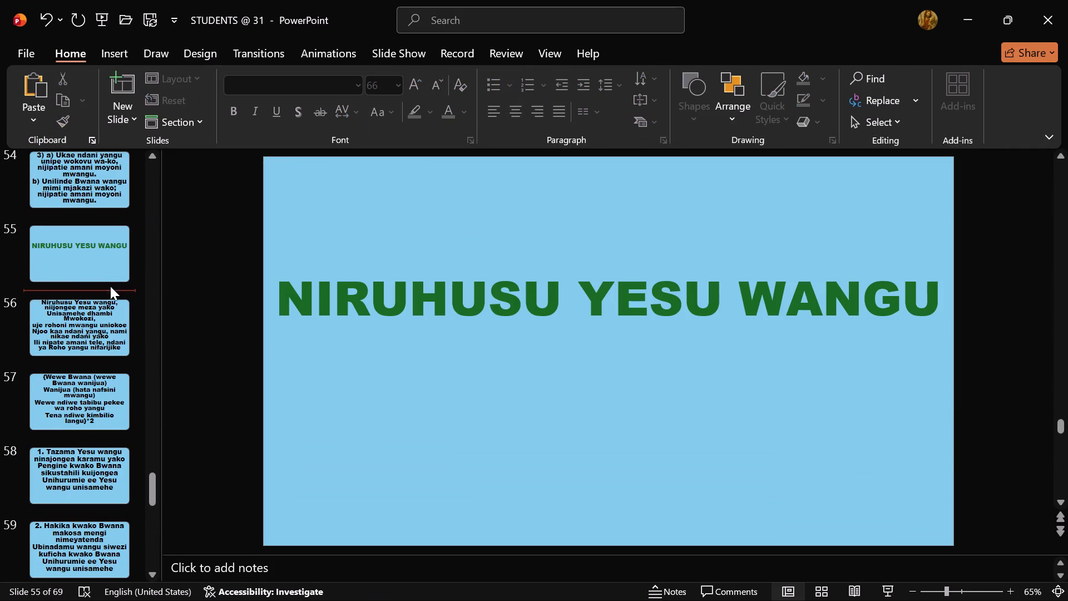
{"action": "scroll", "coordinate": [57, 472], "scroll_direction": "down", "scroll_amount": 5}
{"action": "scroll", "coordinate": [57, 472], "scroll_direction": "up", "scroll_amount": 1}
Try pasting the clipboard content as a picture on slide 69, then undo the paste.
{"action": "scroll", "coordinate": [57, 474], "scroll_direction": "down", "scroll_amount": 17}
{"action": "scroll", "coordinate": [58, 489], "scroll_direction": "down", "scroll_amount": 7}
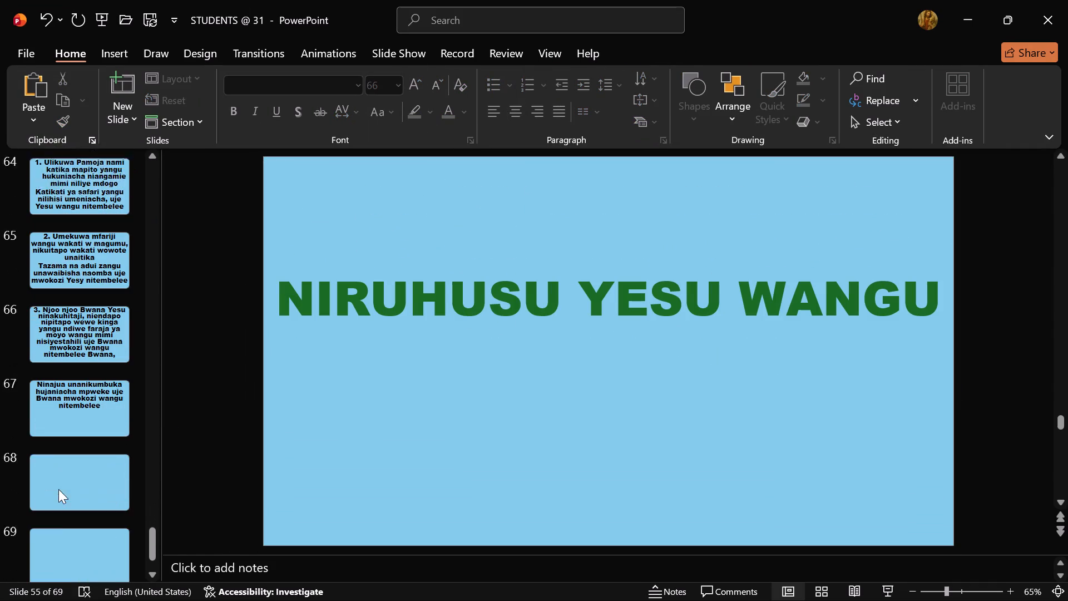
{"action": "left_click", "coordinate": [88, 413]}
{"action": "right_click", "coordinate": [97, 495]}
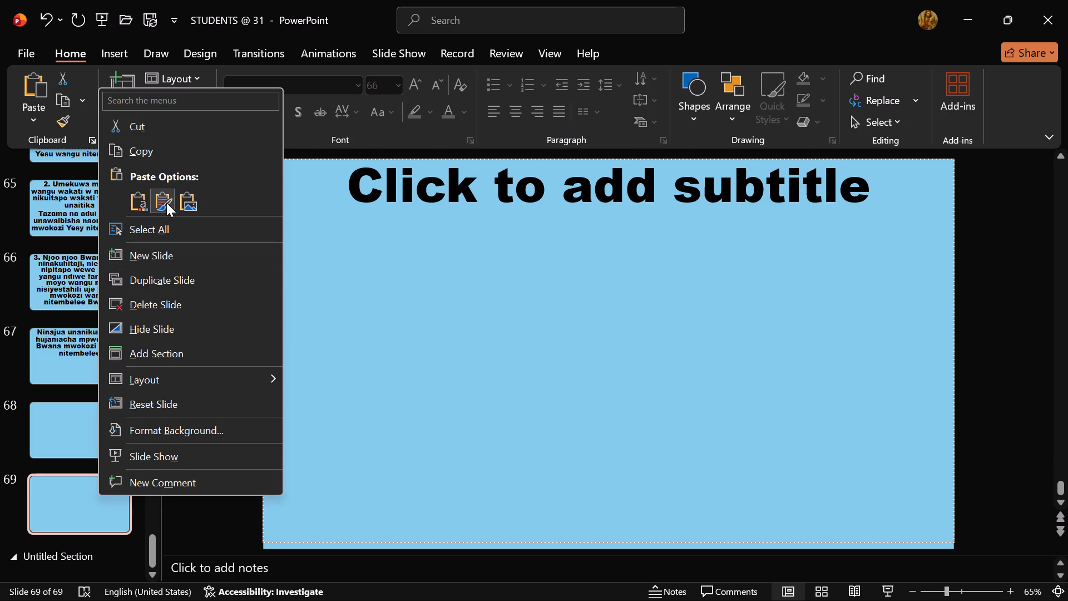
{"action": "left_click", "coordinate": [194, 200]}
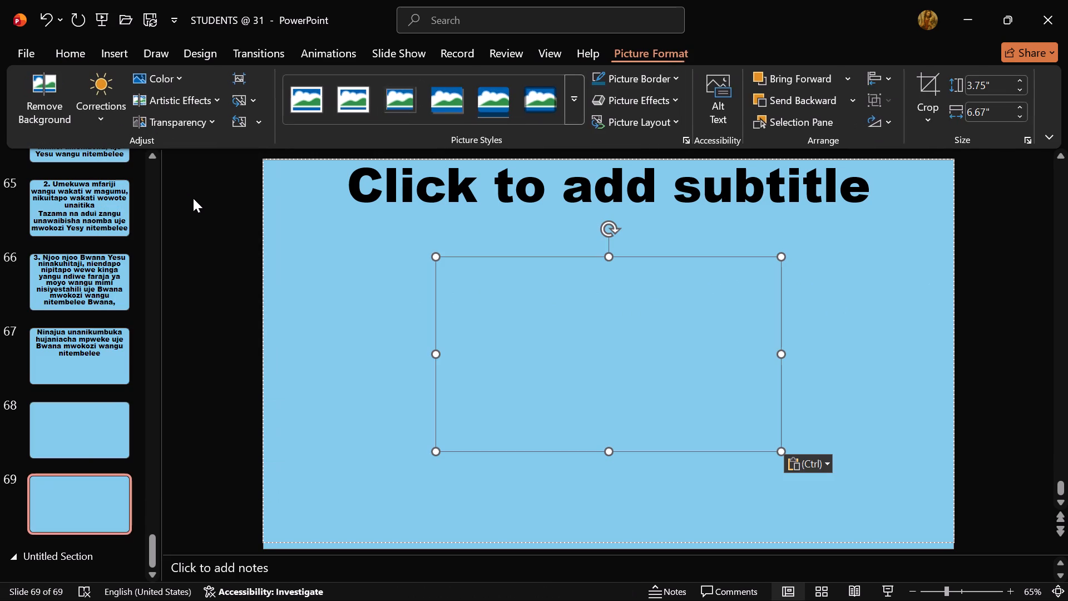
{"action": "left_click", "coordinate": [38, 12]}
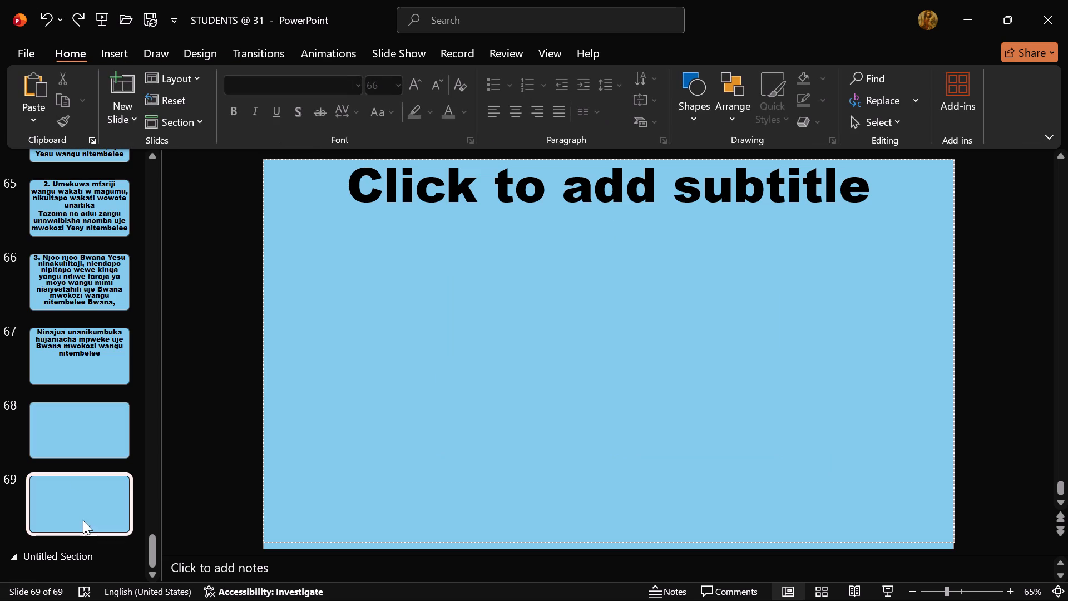
Duplicate the last blank slide three times at the end of the presentation.
{"action": "right_click_drag", "start_coordinate": [81, 518], "coordinate": [76, 515]}
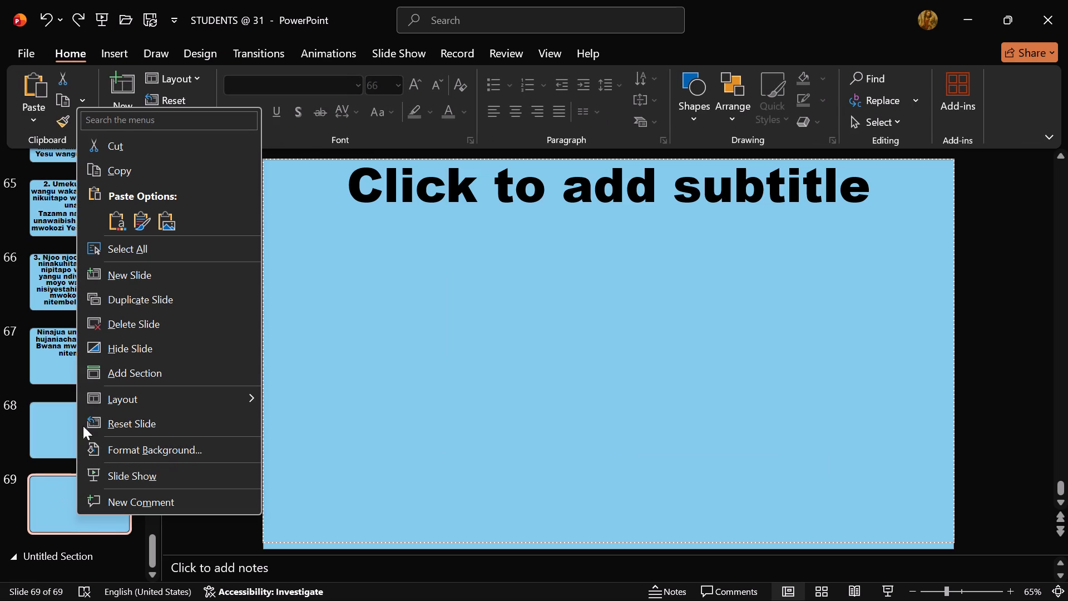
{"action": "left_click", "coordinate": [155, 293]}
{"action": "left_click", "coordinate": [70, 513]}
{"action": "right_click", "coordinate": [66, 498]}
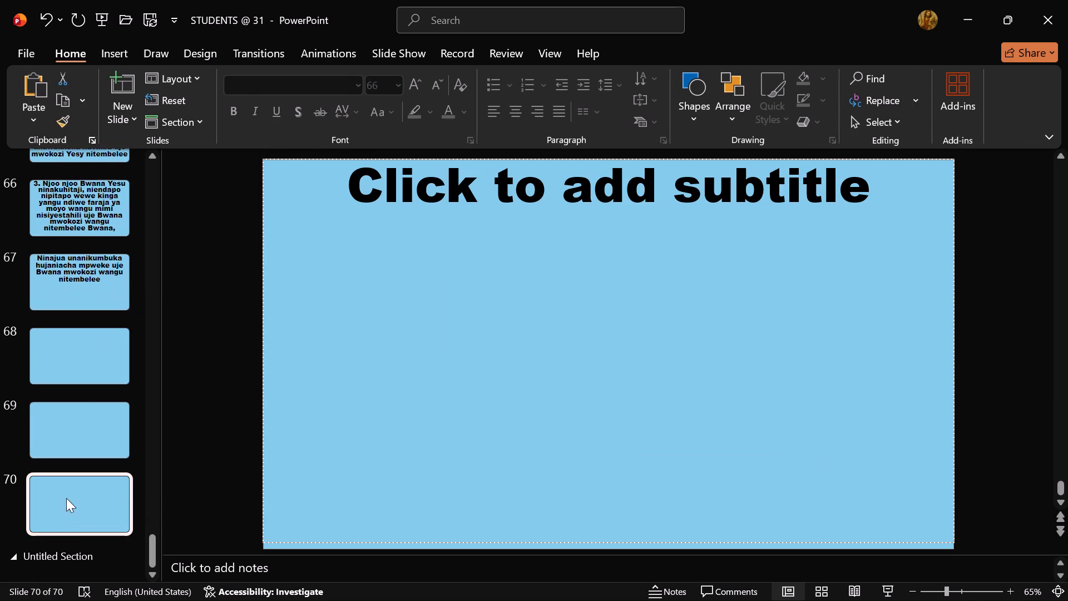
{"action": "left_click", "coordinate": [137, 287]}
{"action": "left_click", "coordinate": [91, 487]}
{"action": "right_click", "coordinate": [86, 482]}
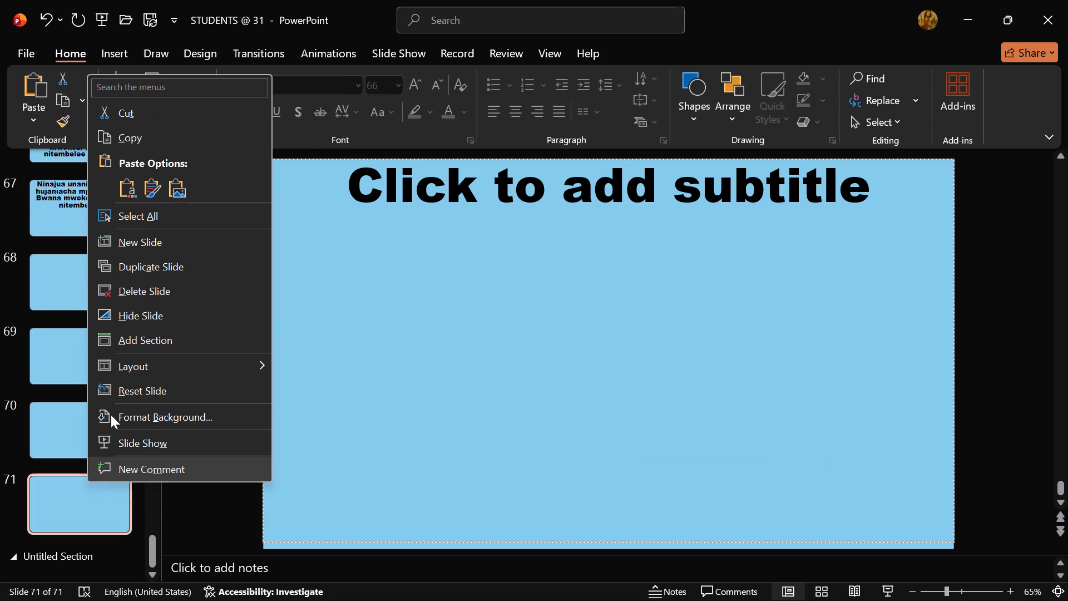
{"action": "left_click", "coordinate": [140, 263]}
Enter MWISHO and, on a new line below it, MAMA MARIA in the subtitle placeholder of slide 68.
{"action": "left_click", "coordinate": [97, 209]}
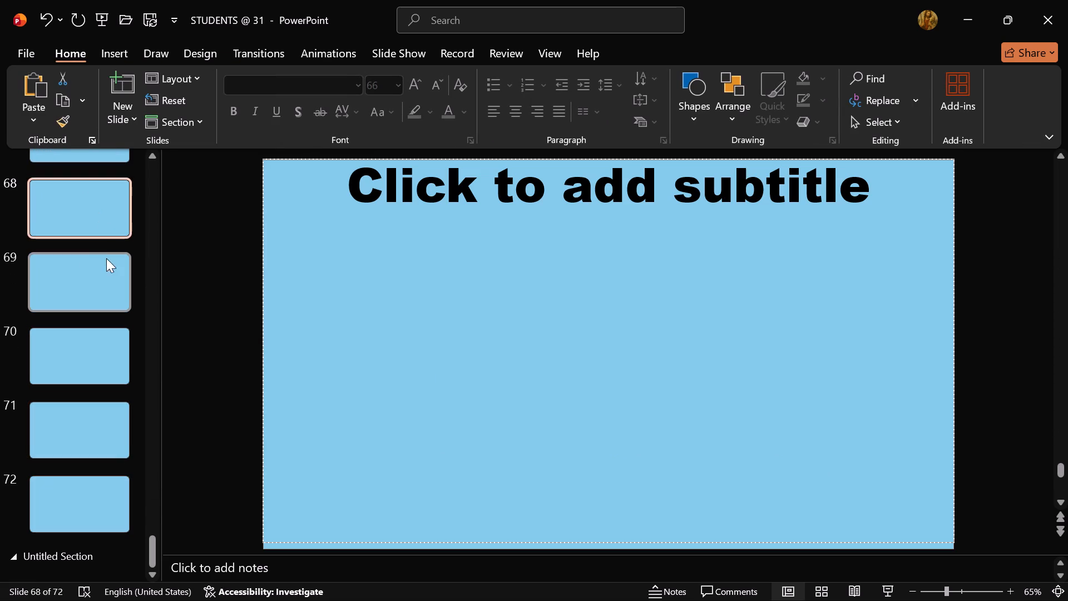
{"action": "scroll", "coordinate": [95, 263], "scroll_direction": "up", "scroll_amount": 5}
{"action": "left_click", "coordinate": [72, 375]}
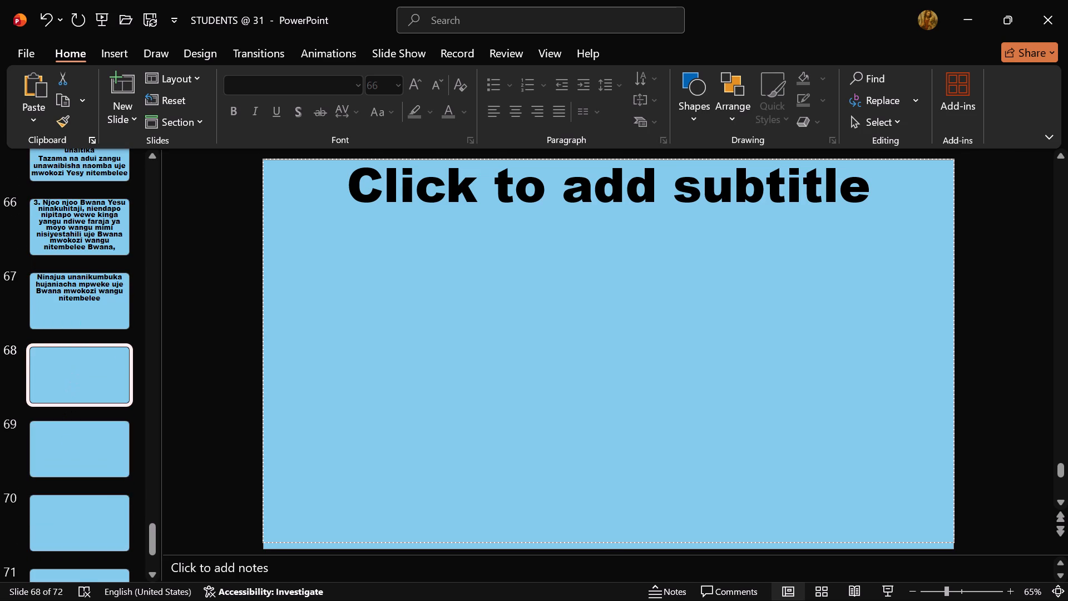
{"action": "left_click", "coordinate": [454, 201]}
{"action": "key", "text": "m"}
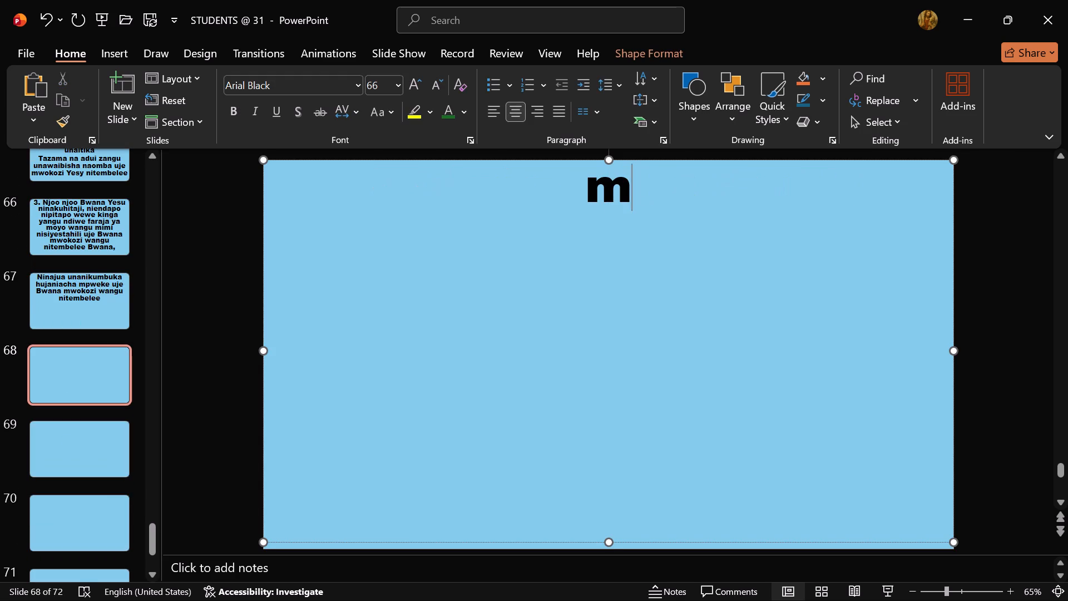
{"action": "key", "text": "BackSpace"}
{"action": "type", "text": "MWISHO"}
{"action": "key", "text": "space"}
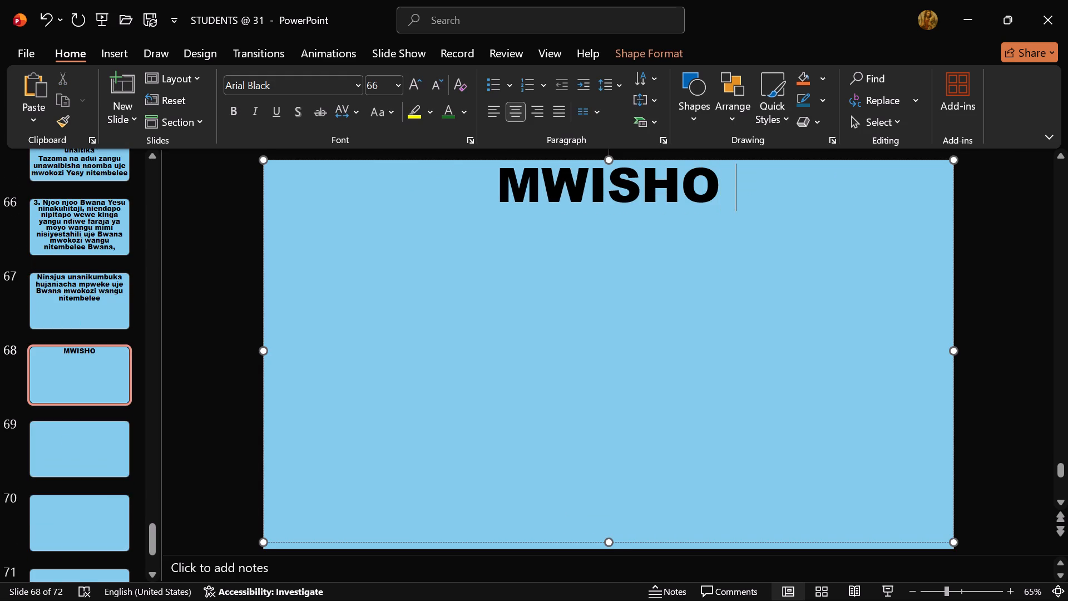
{"action": "key", "text": "Return"}
{"action": "type", "text": "MAMA MARIA"}
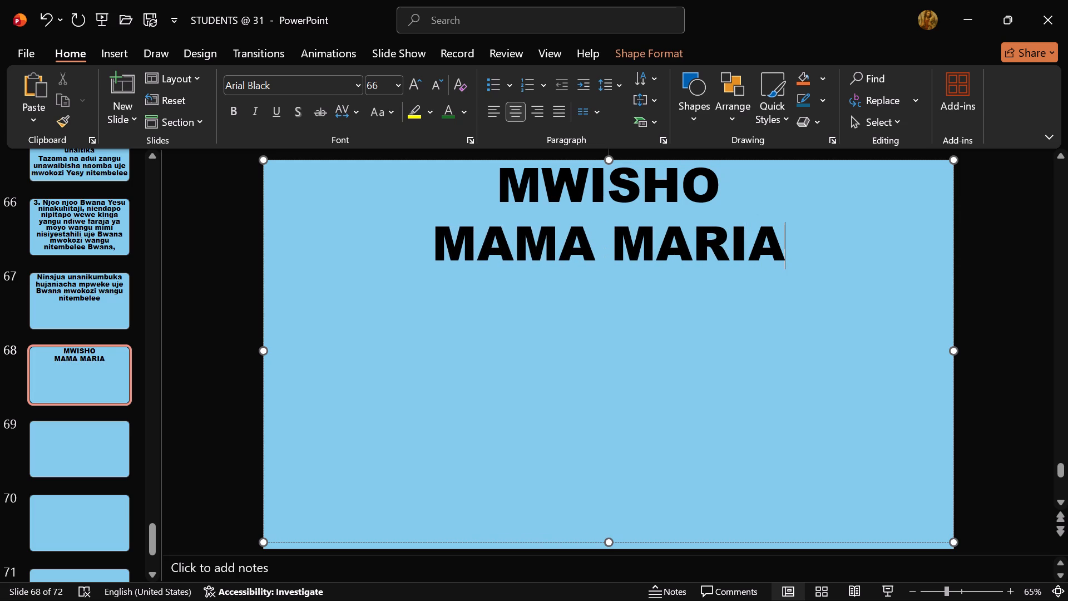
Insert a blank line between MWISHO and MAMA MARIA and another blank line above MWISHO.
{"action": "left_click", "coordinate": [834, 176]}
{"action": "key", "text": "Return"}
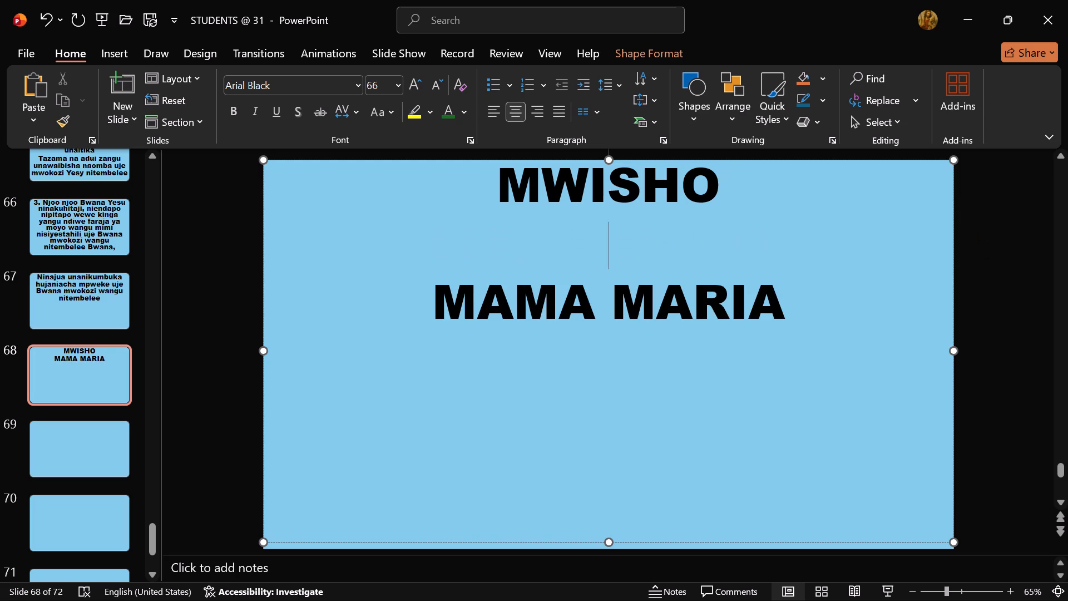
{"action": "left_click", "coordinate": [526, 180]}
{"action": "left_click", "coordinate": [496, 190]}
{"action": "key", "text": "Return"}
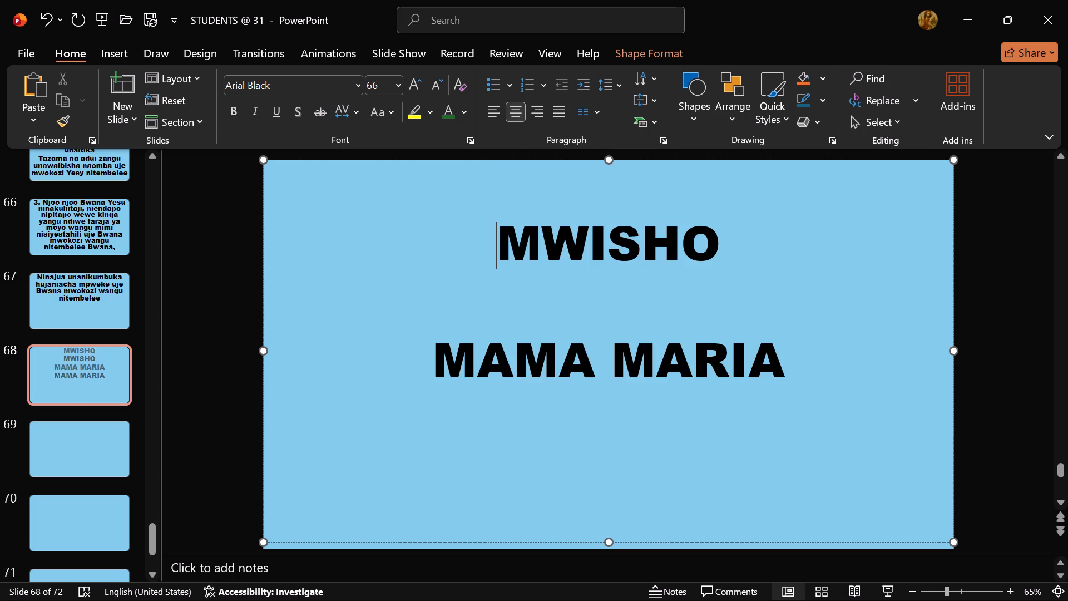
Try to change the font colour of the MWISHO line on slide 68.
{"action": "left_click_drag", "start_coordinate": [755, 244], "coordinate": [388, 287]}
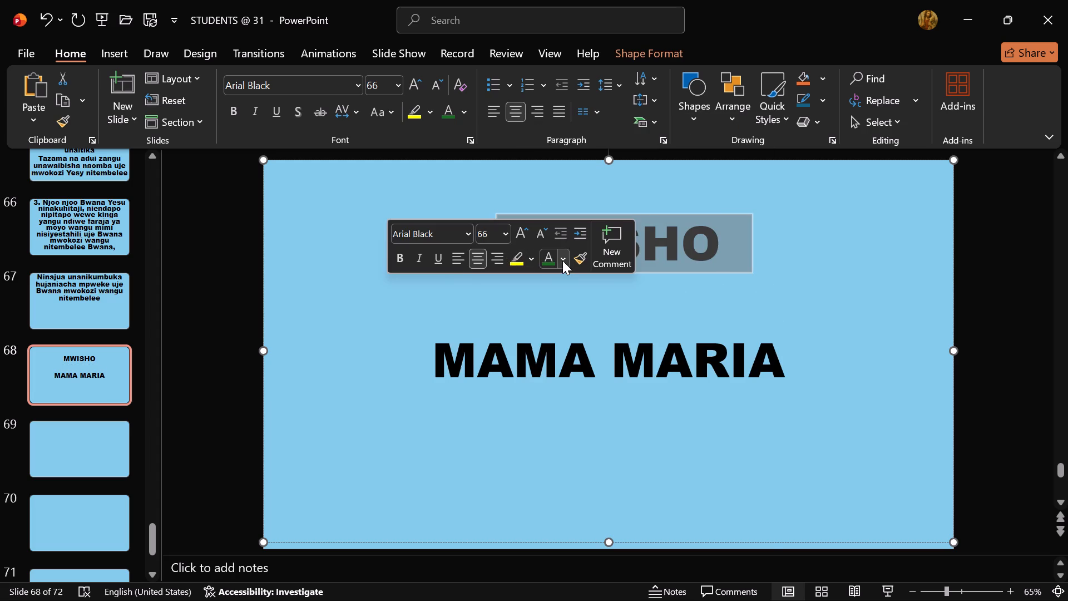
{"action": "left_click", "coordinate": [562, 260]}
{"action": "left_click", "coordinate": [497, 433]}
Set the font colour of the MAMA MARIA line on slide 68 to dark green.
{"action": "left_click_drag", "start_coordinate": [432, 377], "coordinate": [1039, 344]}
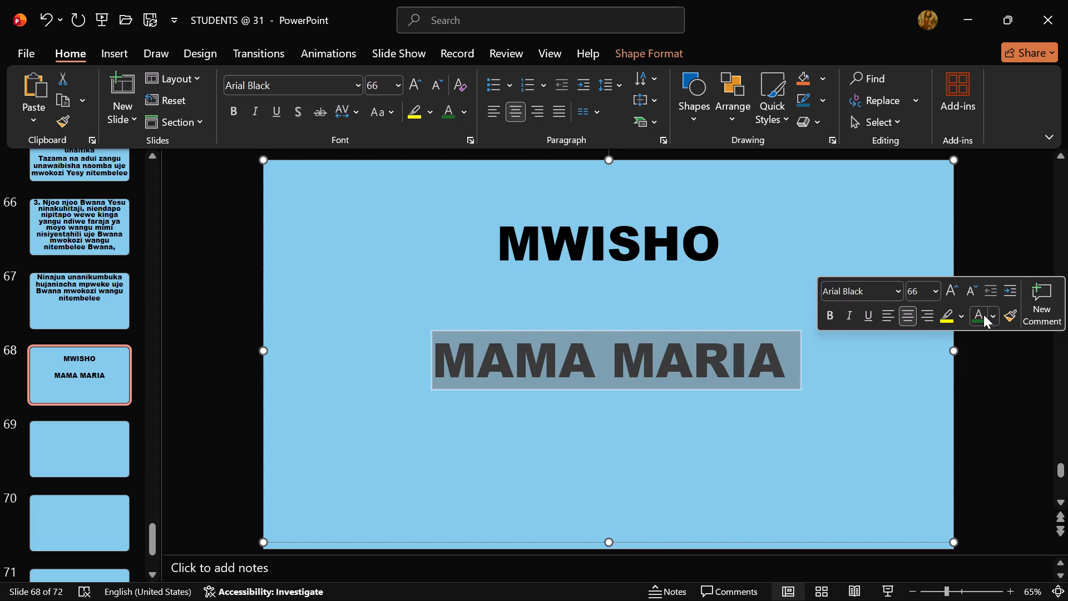
{"action": "left_click", "coordinate": [983, 314]}
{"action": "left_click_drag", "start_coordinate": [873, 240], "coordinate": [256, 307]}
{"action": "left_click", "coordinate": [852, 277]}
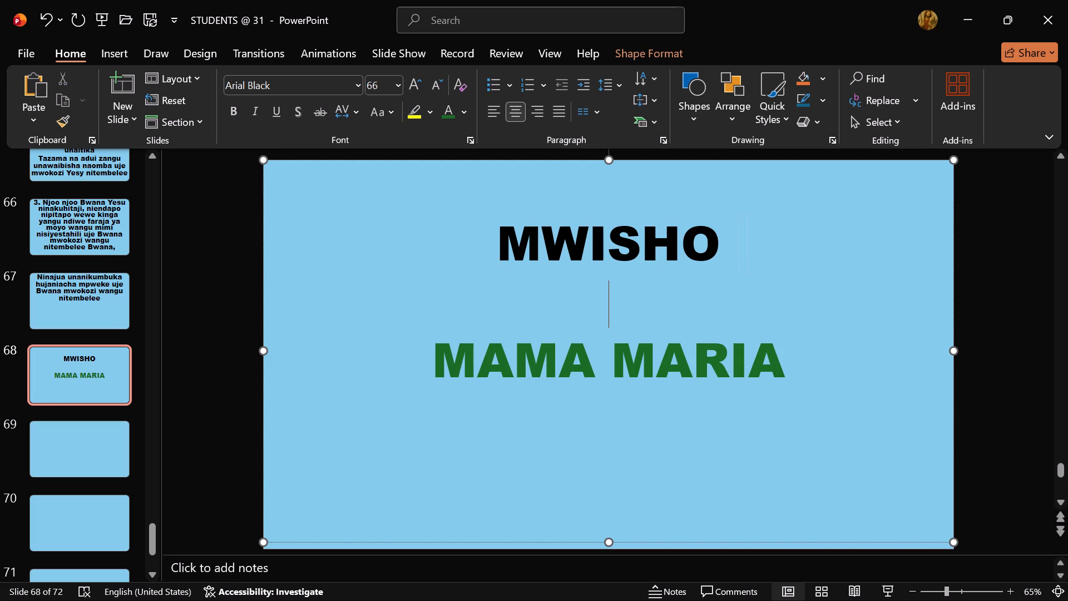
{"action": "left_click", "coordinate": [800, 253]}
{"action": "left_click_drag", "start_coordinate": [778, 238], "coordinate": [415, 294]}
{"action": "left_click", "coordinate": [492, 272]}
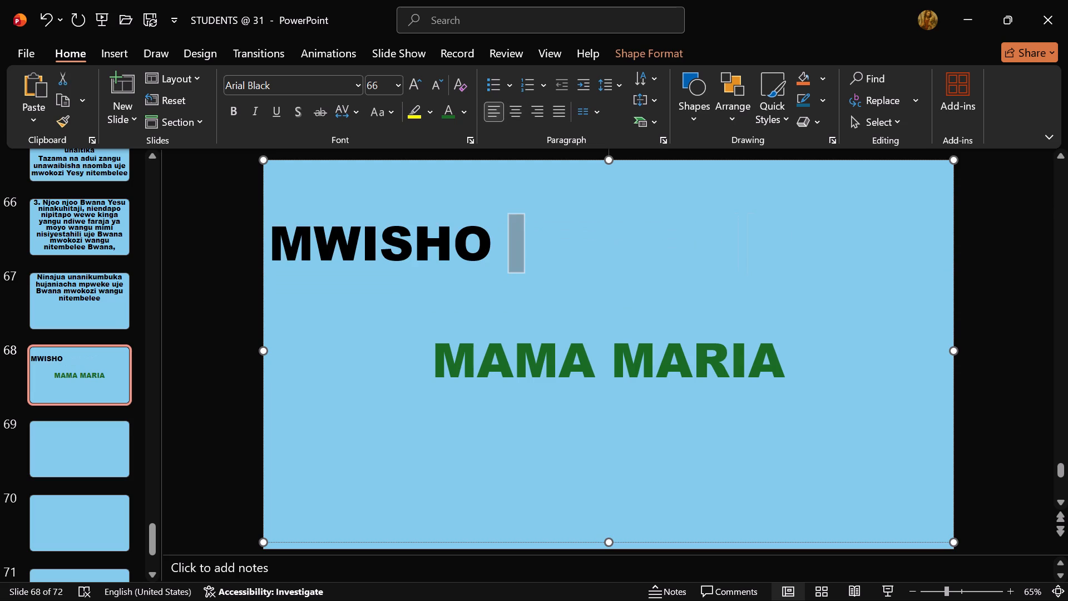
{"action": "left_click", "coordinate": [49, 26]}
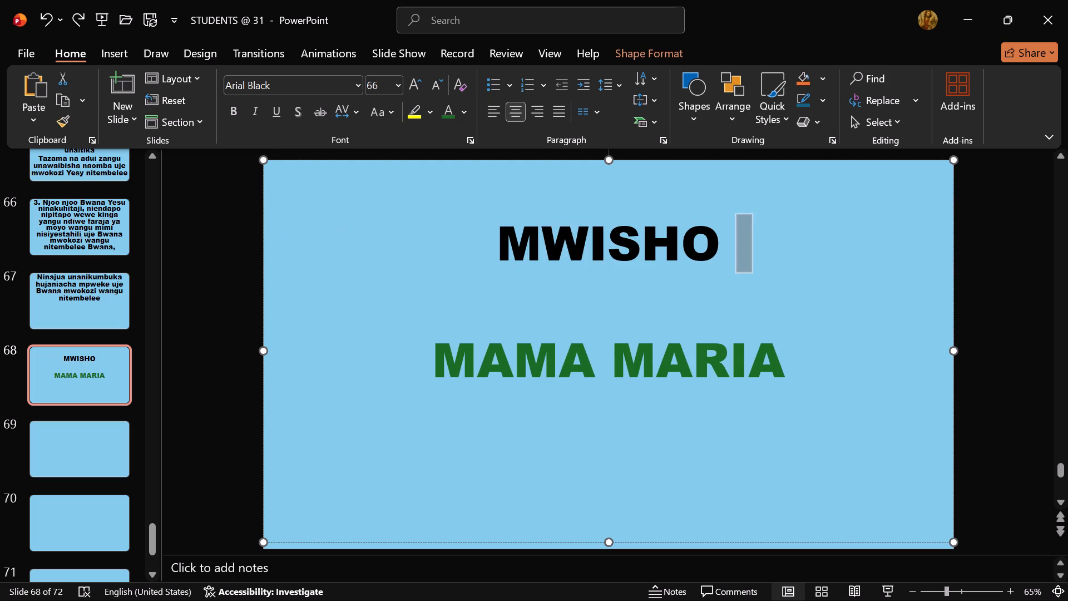
Set the font colour of the MWISHO line on slide 68 to the standard red.
{"action": "left_click", "coordinate": [484, 239]}
{"action": "left_click_drag", "start_coordinate": [489, 239], "coordinate": [753, 237]}
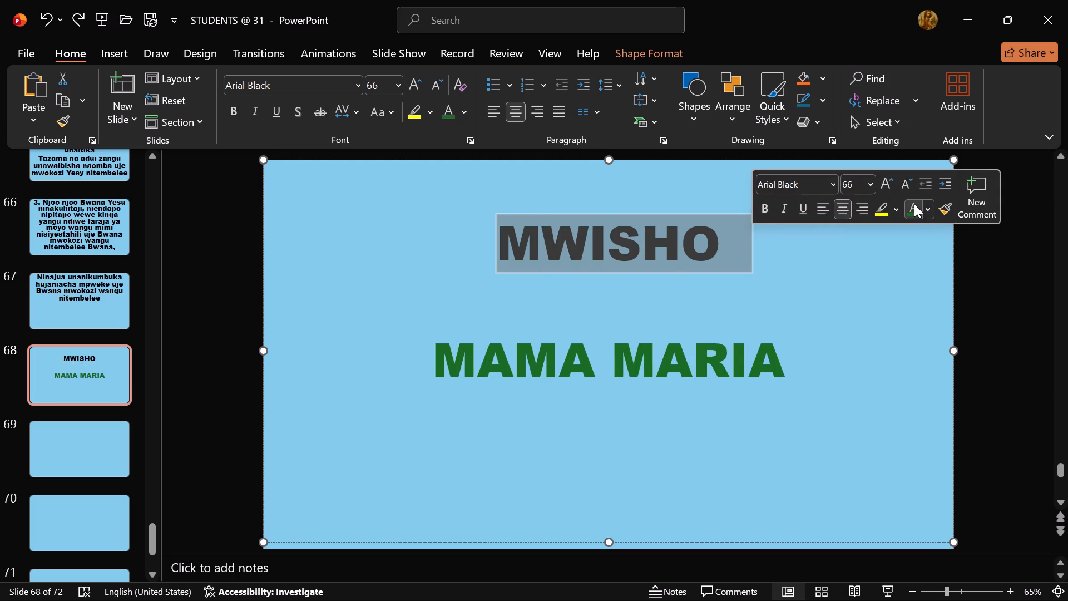
{"action": "left_click", "coordinate": [914, 204]}
{"action": "left_click", "coordinate": [924, 212]}
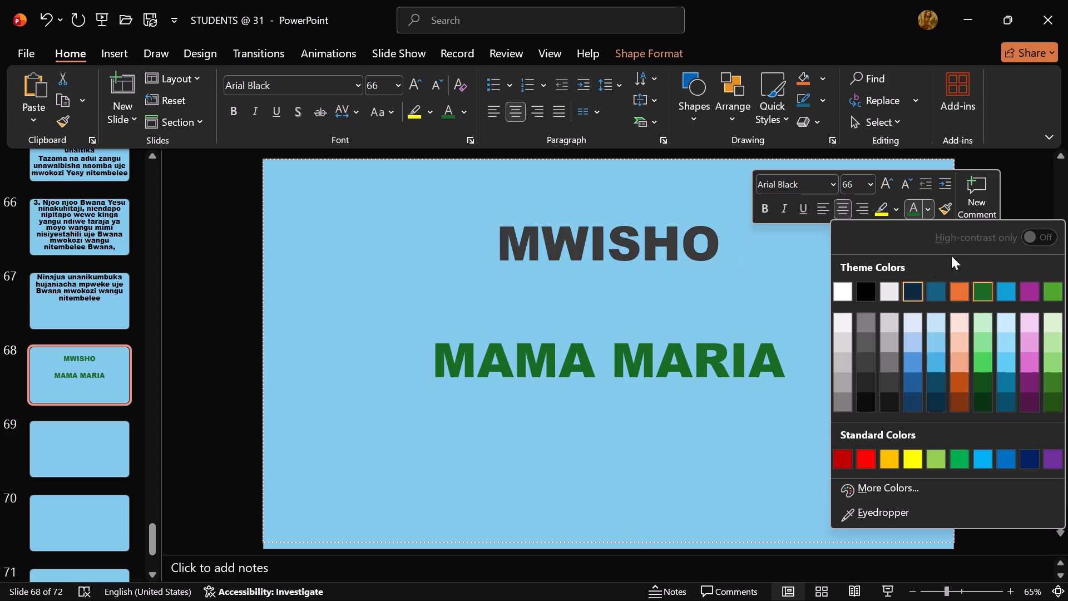
{"action": "left_click", "coordinate": [865, 460]}
Add one more blank line above MWISHO to move the slide 68 title text lower.
{"action": "left_click", "coordinate": [711, 356]}
{"action": "left_click", "coordinate": [482, 254]}
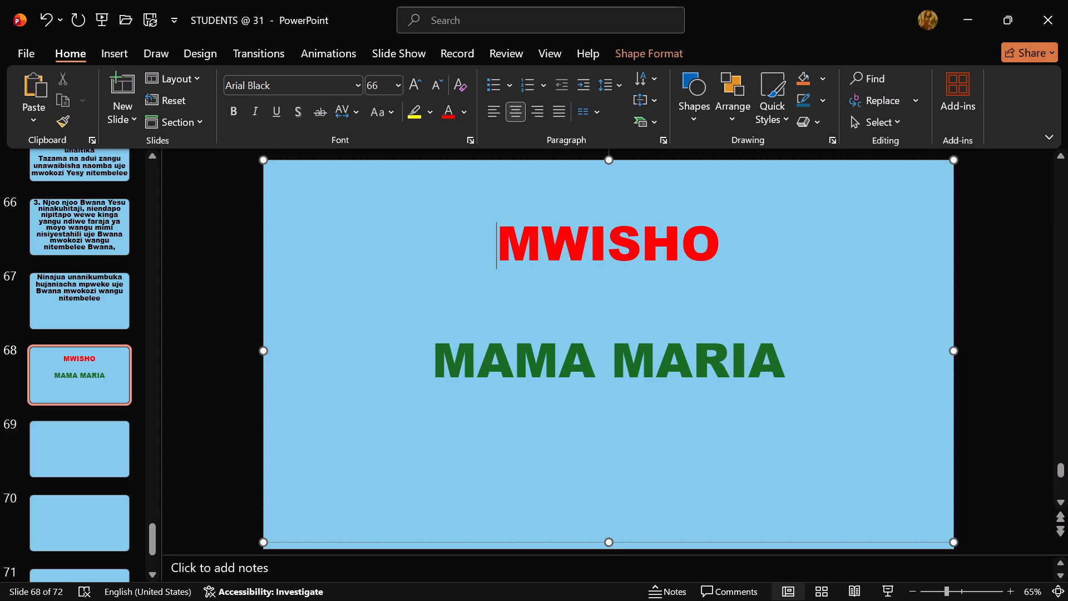
{"action": "key", "text": "Return"}
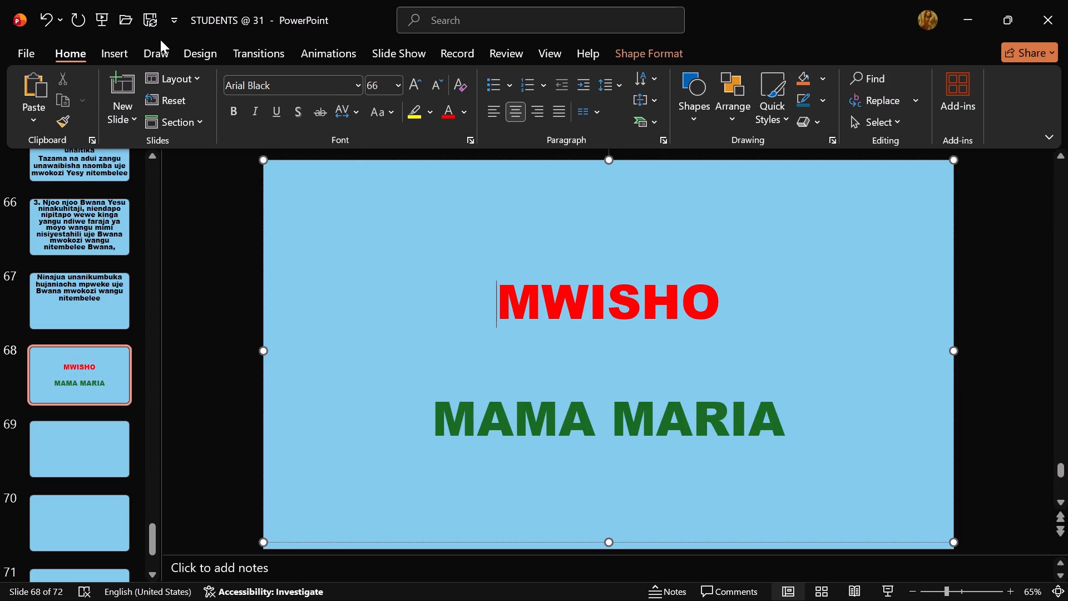
Save the STUDENTS @ 31 presentation.
{"action": "left_click", "coordinate": [151, 16]}
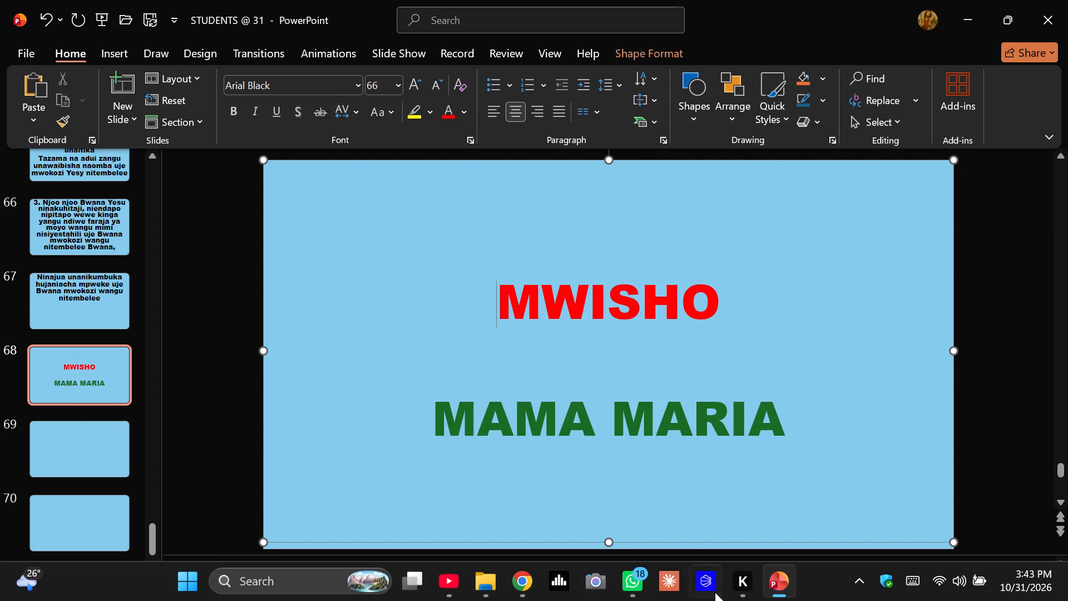
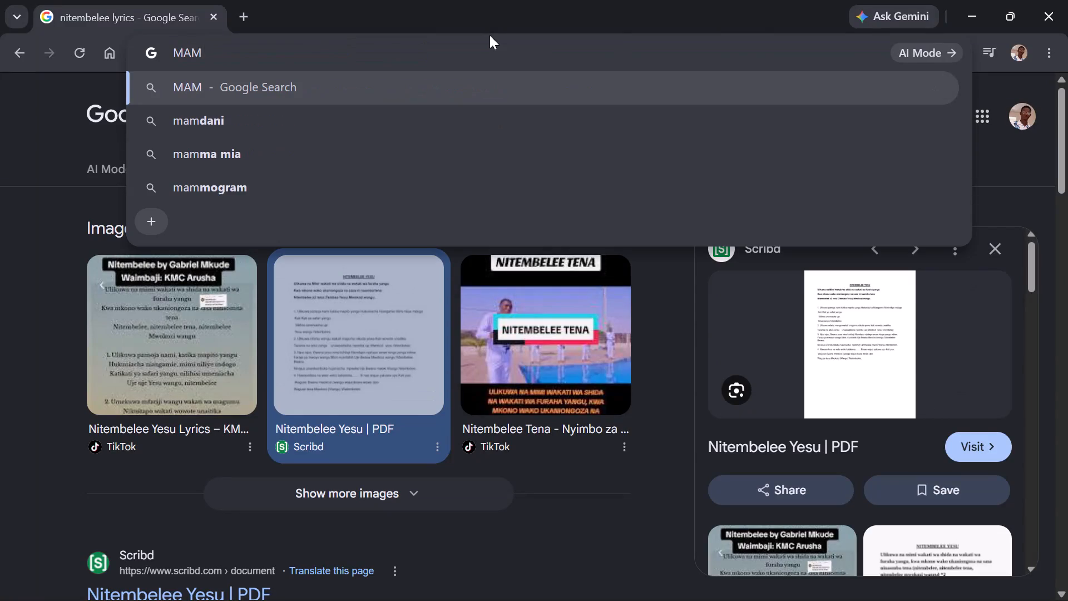
Search Google for MAMA MARIA POKEA ZETU SALAMU LYRICS.
{"action": "type", "text": "A MARI"}
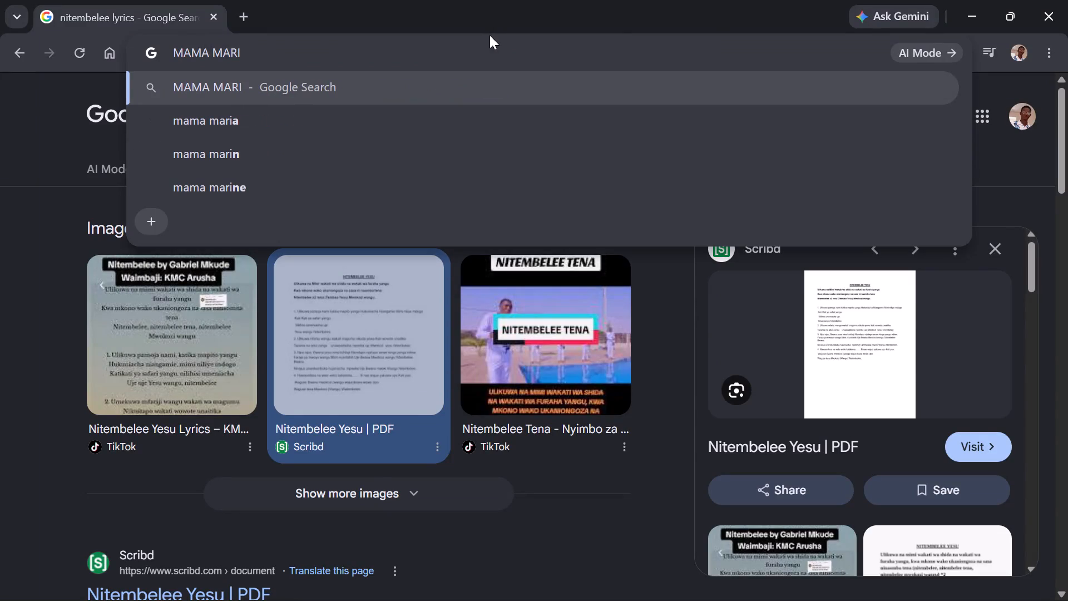
{"action": "key", "text": "a"}
{"action": "key", "text": "space"}
{"action": "type", "text": "PO"}
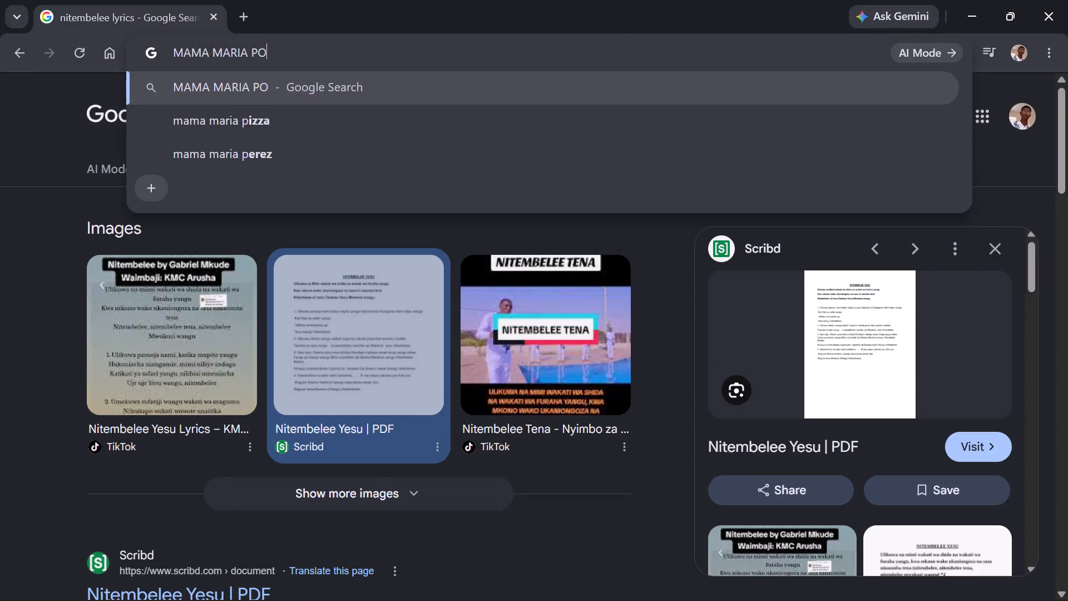
{"action": "type", "text": "KE"}
{"action": "type", "text": "A"}
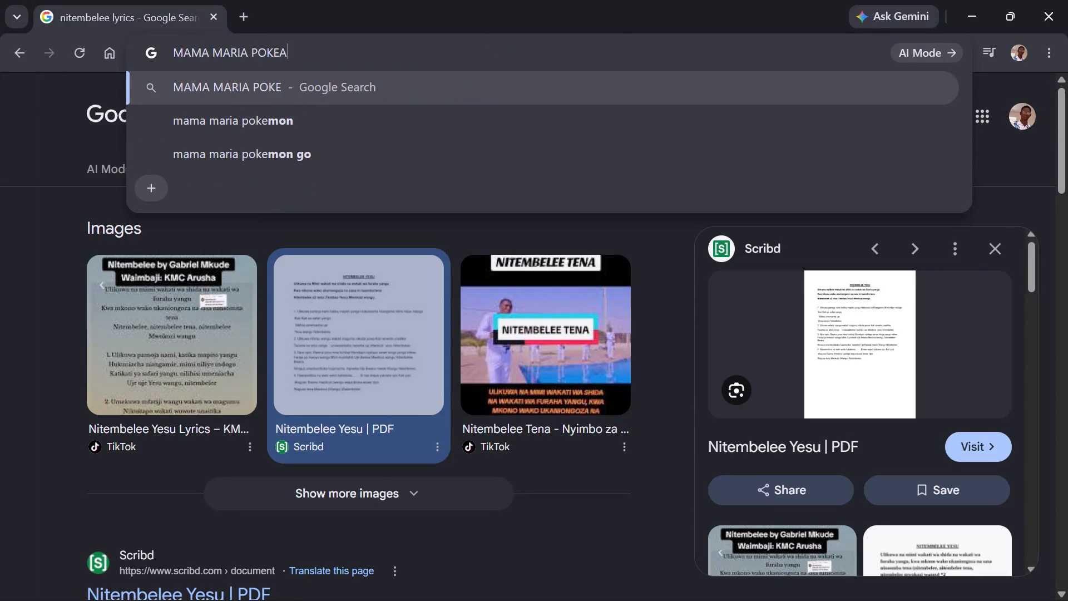
{"action": "key", "text": "space"}
{"action": "type", "text": "ZETU SAKA"}
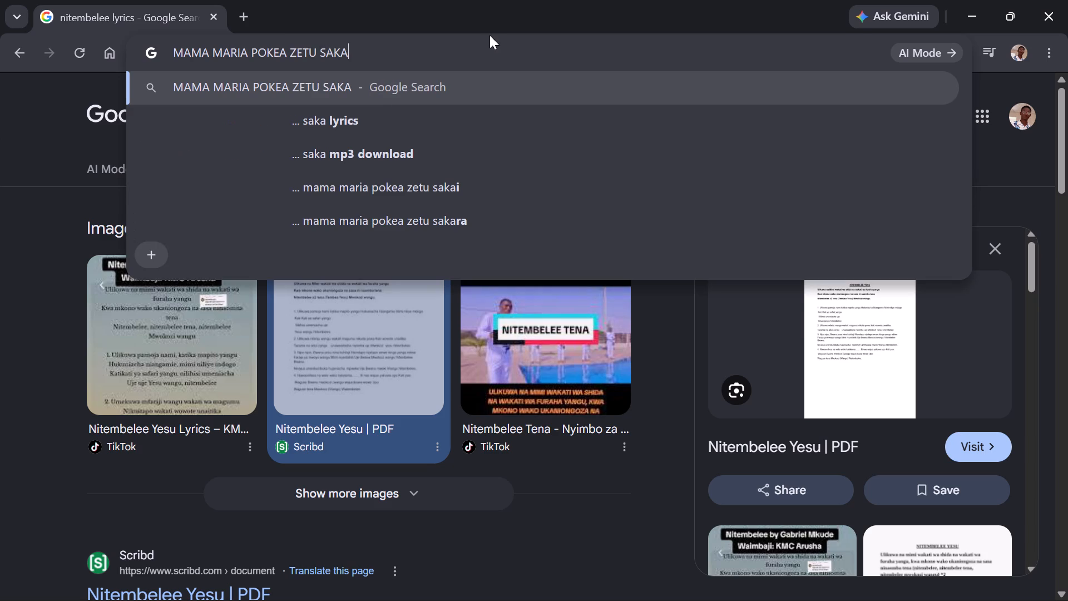
{"action": "key", "text": "BackSpace"}
{"action": "key", "text": "BackSpace"}
{"action": "type", "text": "LAMU LYRICS"}
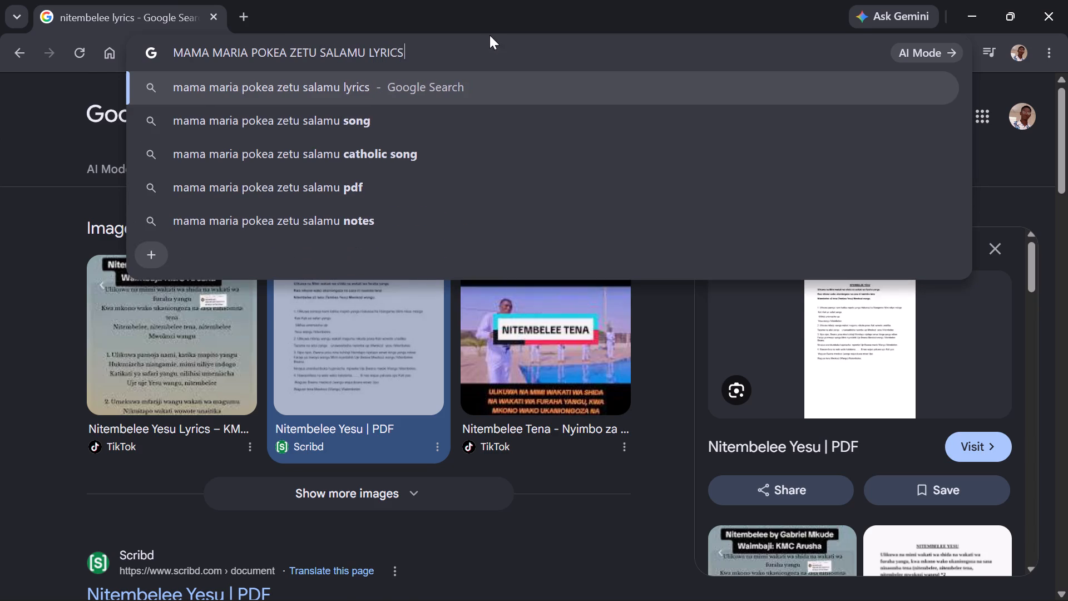
{"action": "key", "text": "Return"}
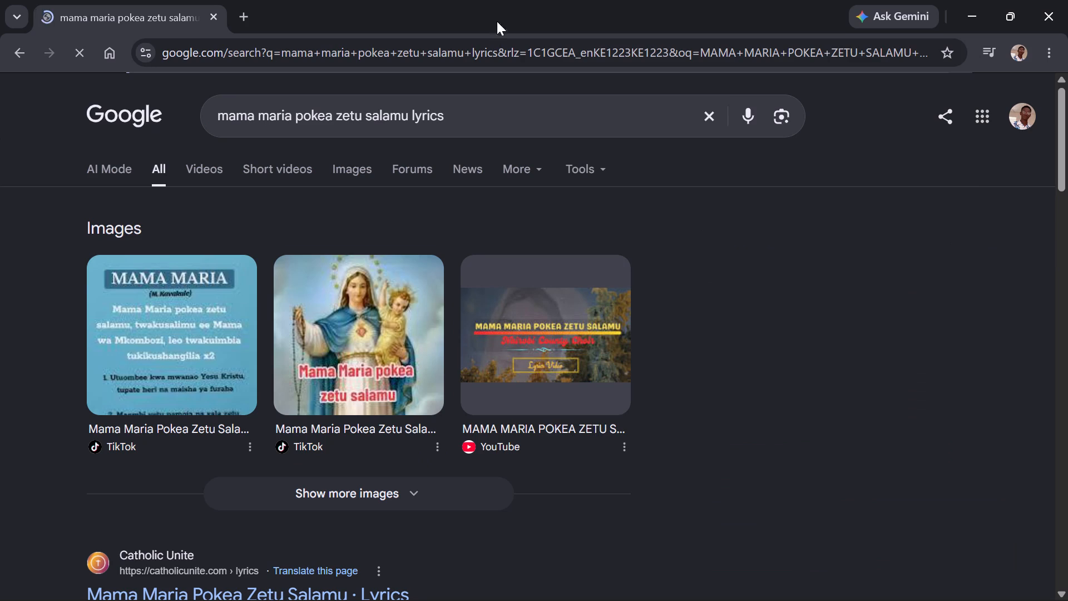
Open the Mama Maria result from Sauti za Kuimba and look through the lyrics on its page.
{"action": "scroll", "coordinate": [373, 503], "scroll_direction": "down", "scroll_amount": 12}
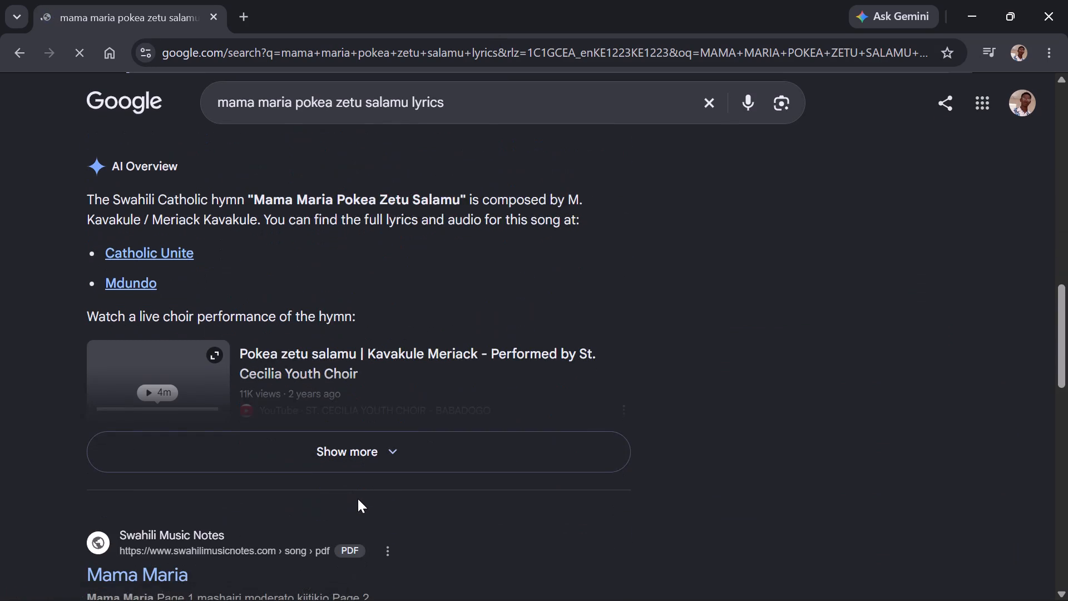
{"action": "scroll", "coordinate": [358, 496], "scroll_direction": "up", "scroll_amount": 4}
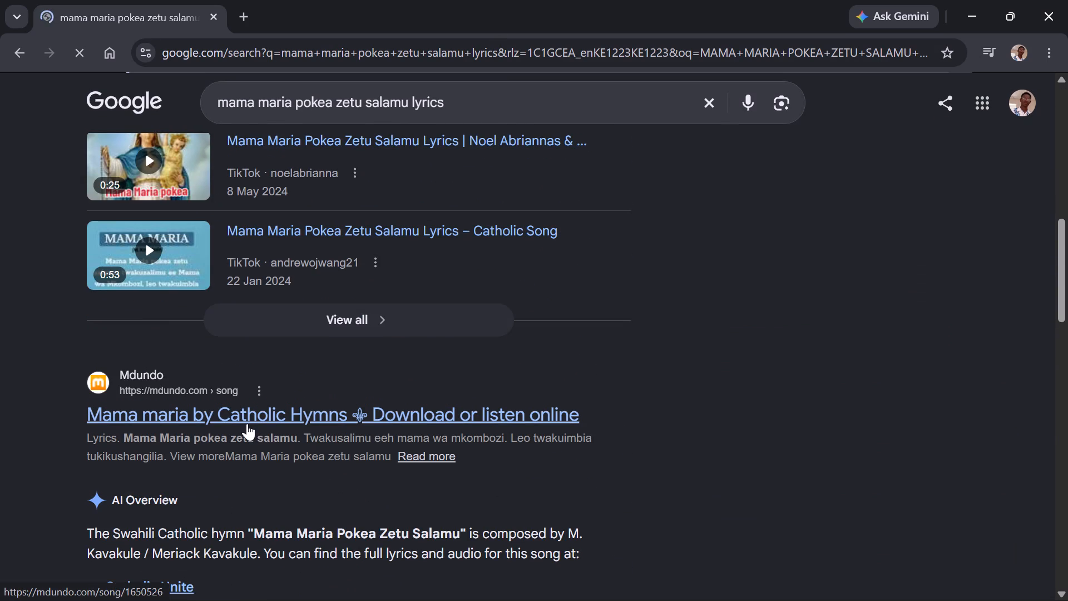
{"action": "scroll", "coordinate": [247, 423], "scroll_direction": "down", "scroll_amount": 10}
{"action": "scroll", "coordinate": [221, 388], "scroll_direction": "up", "scroll_amount": 2}
{"action": "left_click", "coordinate": [211, 353]}
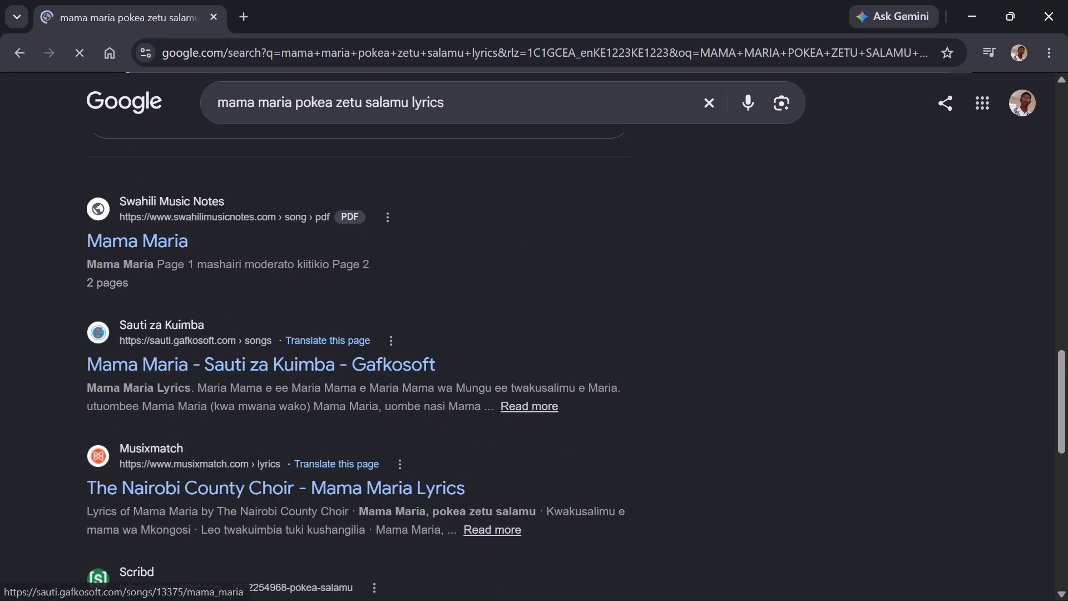
{"action": "double_click", "coordinate": [773, 585]}
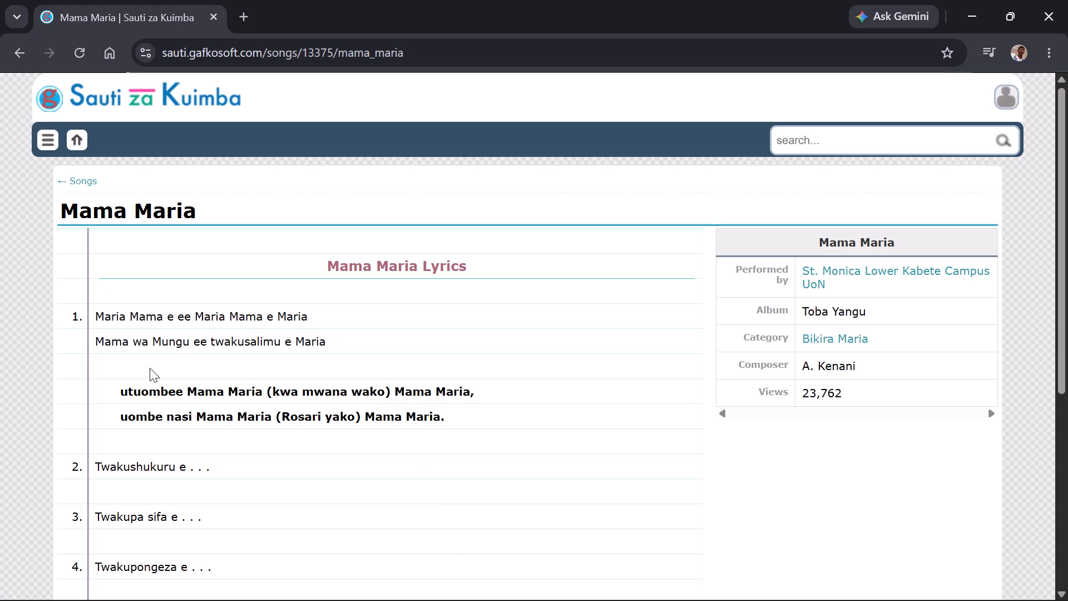
{"action": "left_click", "coordinate": [97, 313]}
{"action": "scroll", "coordinate": [230, 433], "scroll_direction": "down", "scroll_amount": 2}
{"action": "scroll", "coordinate": [83, 82], "scroll_direction": "up", "scroll_amount": 9}
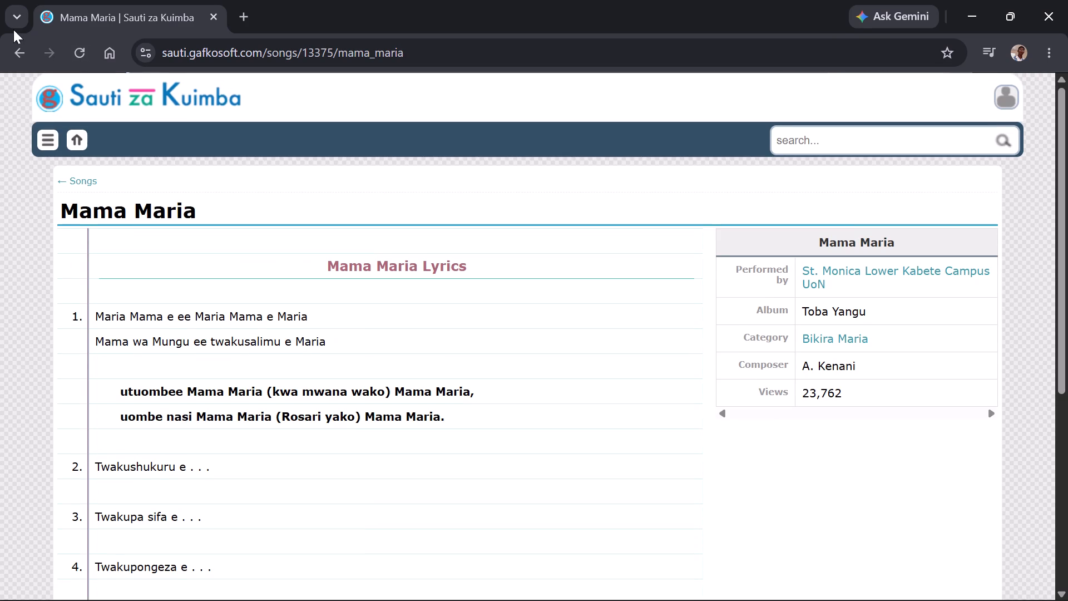
Return to the search results, look through them, and rerun the search with the suggestion mama maria pokea zetu salamu lyrics.
{"action": "left_click", "coordinate": [10, 50]}
{"action": "scroll", "coordinate": [331, 334], "scroll_direction": "down", "scroll_amount": 3}
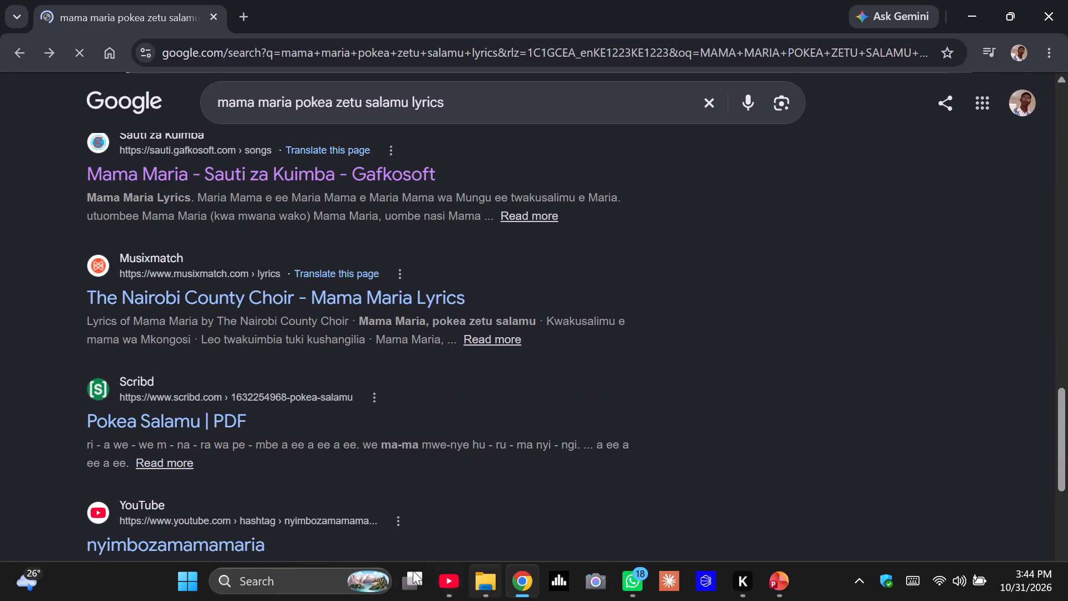
{"action": "scroll", "coordinate": [275, 359], "scroll_direction": "up", "scroll_amount": 9}
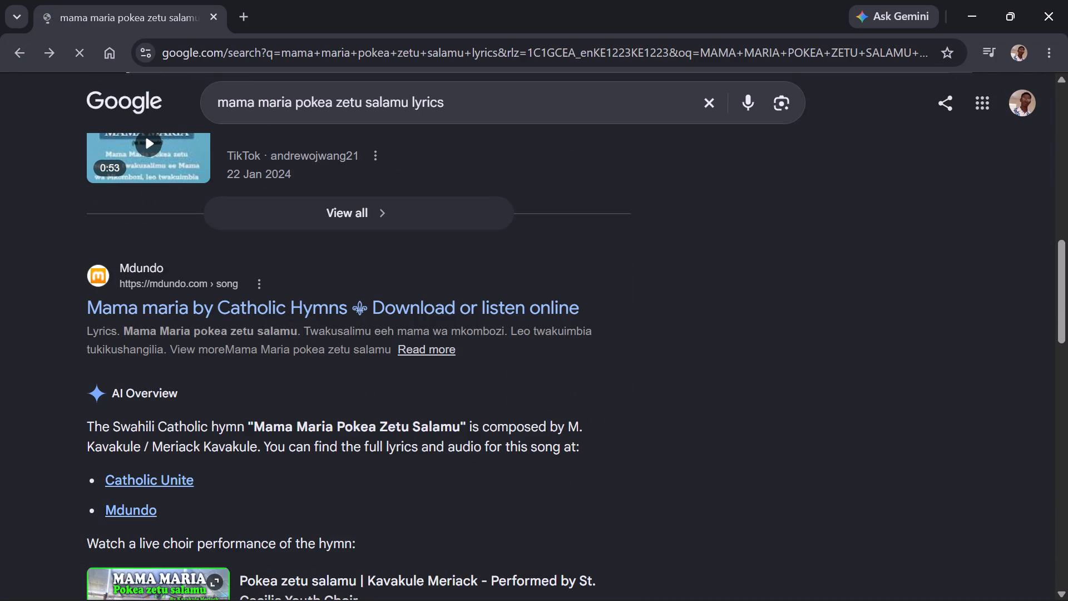
{"action": "left_click_drag", "start_coordinate": [300, 101], "coordinate": [85, 102]}
{"action": "key", "text": "BackSpace"}
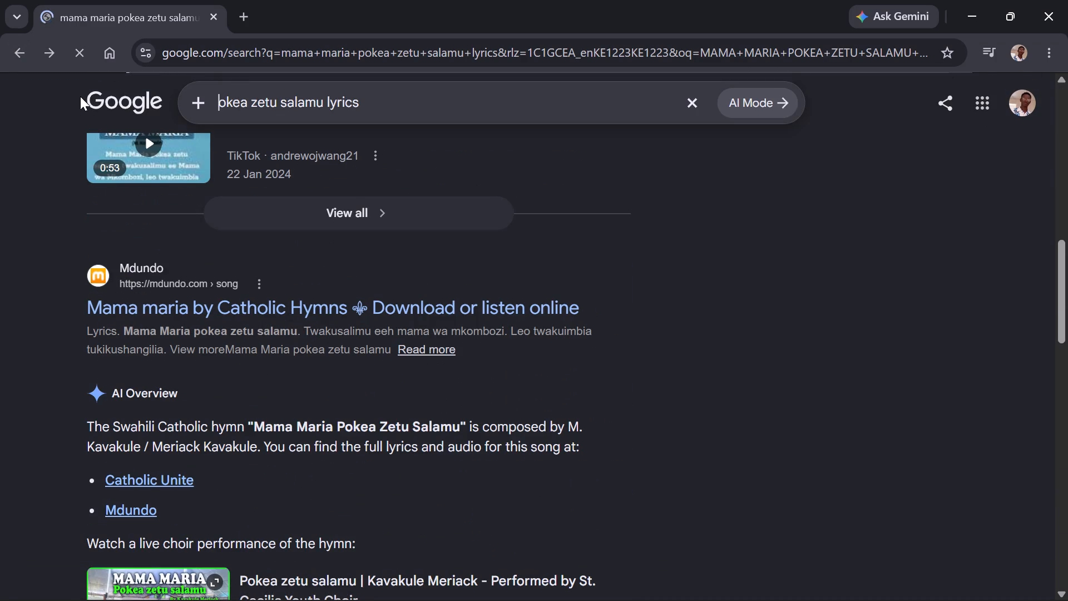
{"action": "key", "text": "p"}
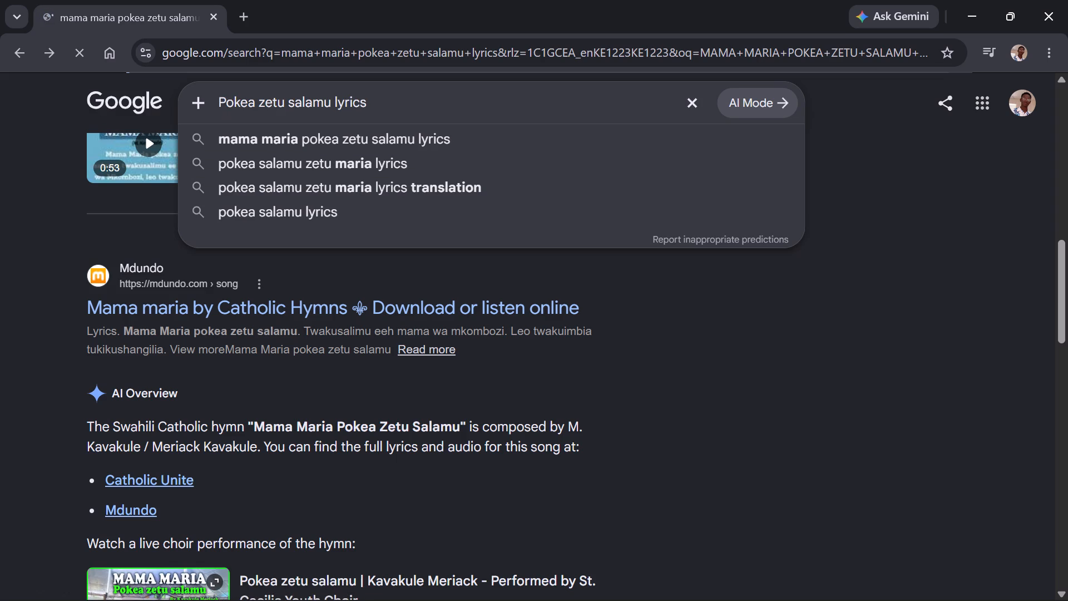
{"action": "left_click", "coordinate": [402, 102]}
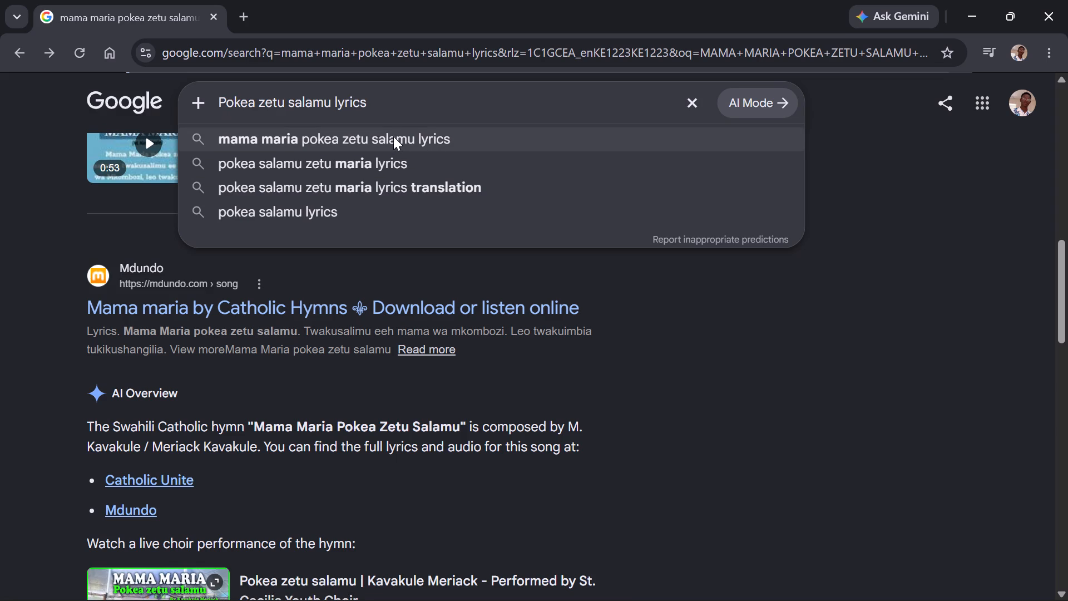
{"action": "left_click", "coordinate": [390, 133]}
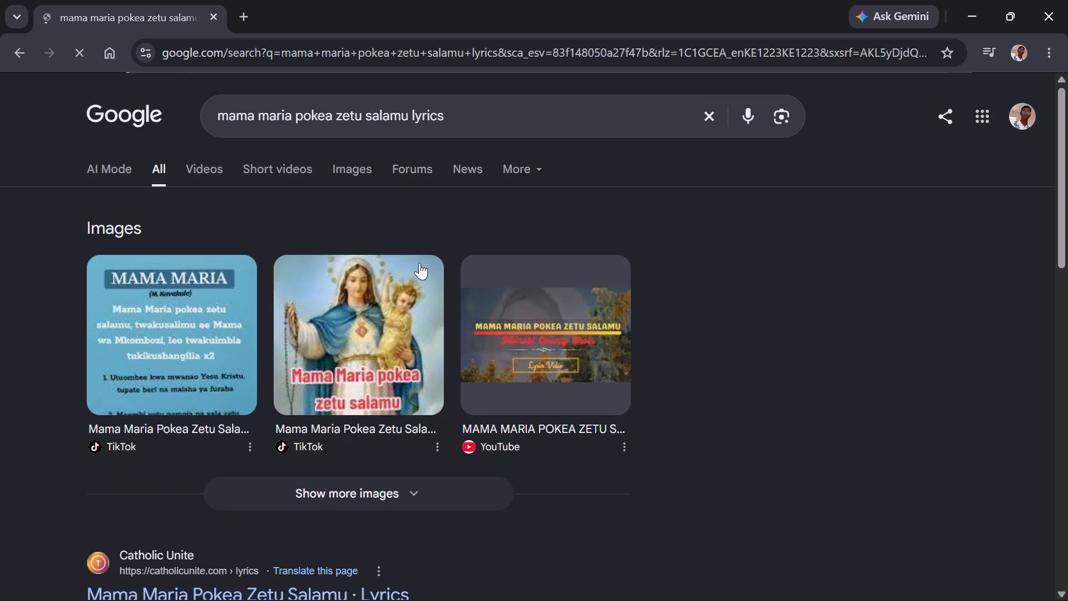
Open the blue MAMA MARIA lyrics image from TikTok in the image results.
{"action": "left_click", "coordinate": [196, 294]}
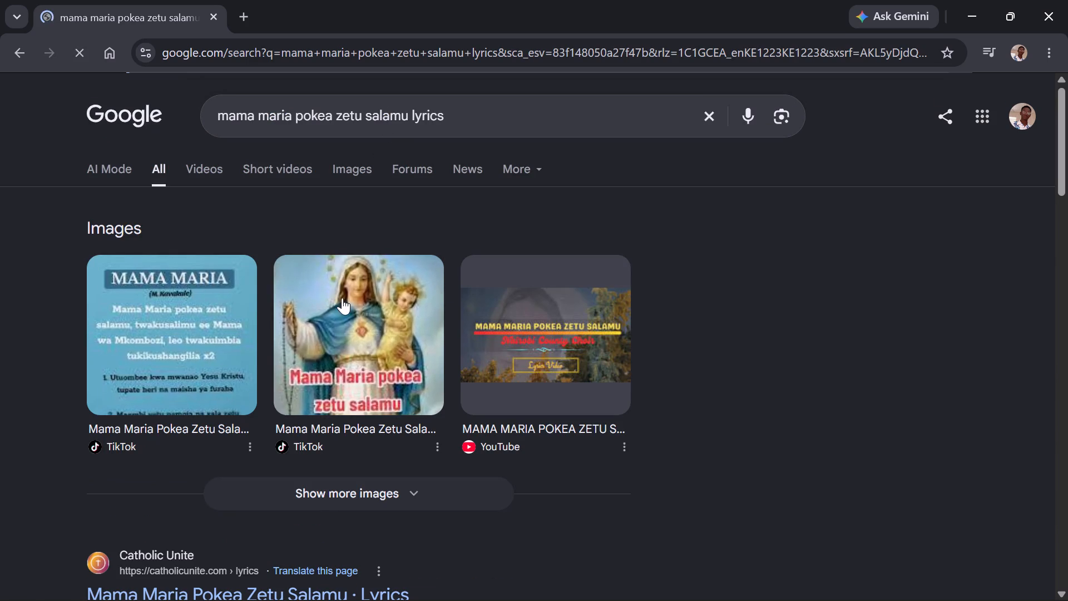
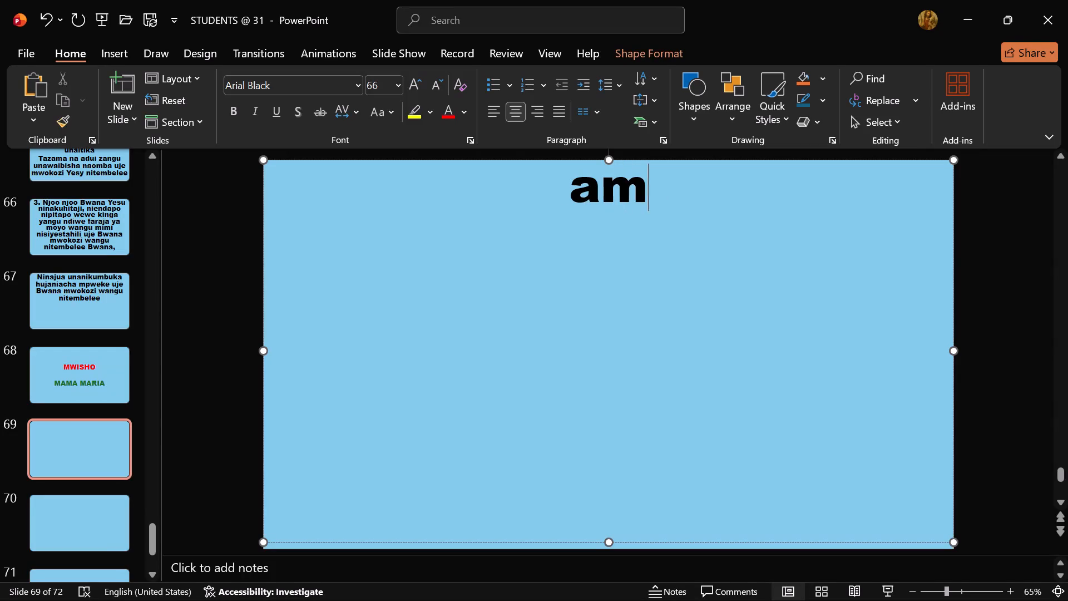
Replace the stray letters on slide 69 with the opening lyrics "Mama Maria pokea zetu salamu twakusalimu ee".
{"action": "key", "text": "BackSpace"}
{"action": "key", "text": "BackSpace"}
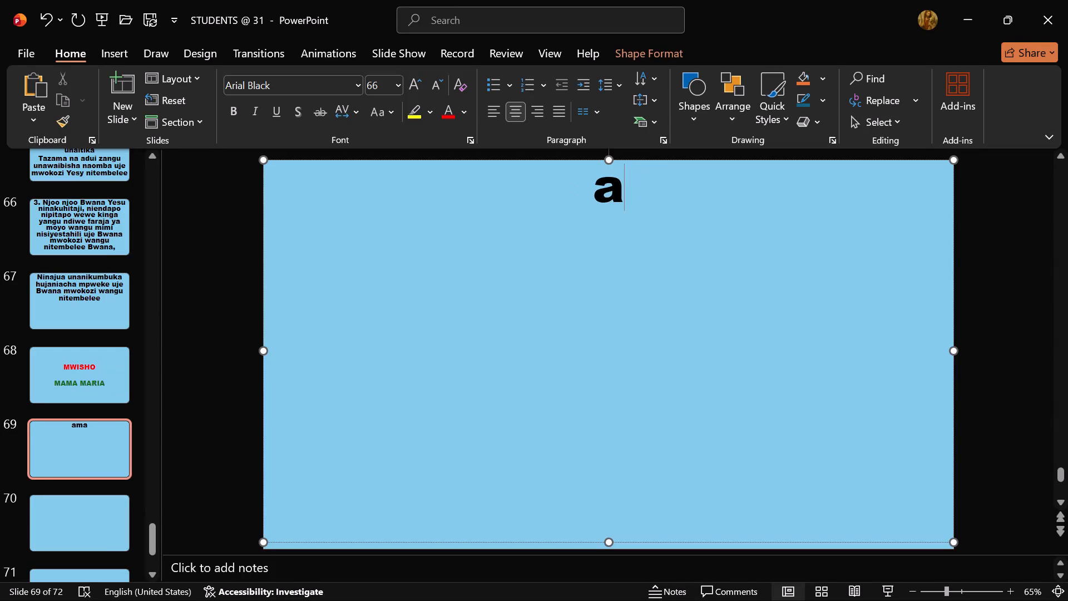
{"action": "key", "text": "BackSpace"}
{"action": "type", "text": "mama mari"}
{"action": "key", "text": "BackSpace"}
{"action": "key", "text": "BackSpace"}
{"action": "key", "text": "BackSpace"}
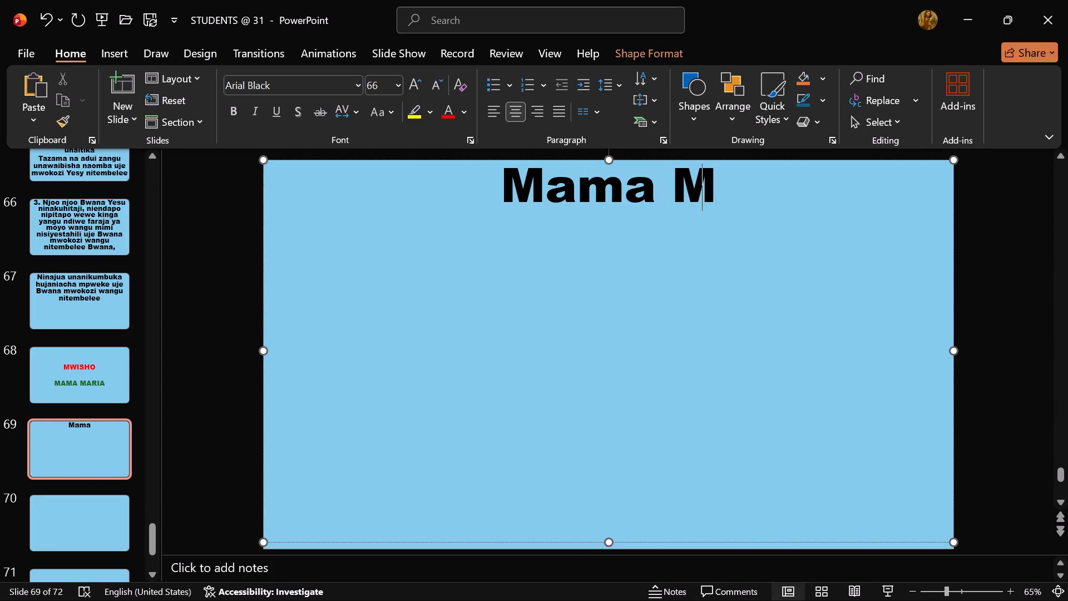
{"action": "type", "text": "aria pol"}
{"action": "key", "text": "BackSpace"}
{"action": "type", "text": "kea zetus"}
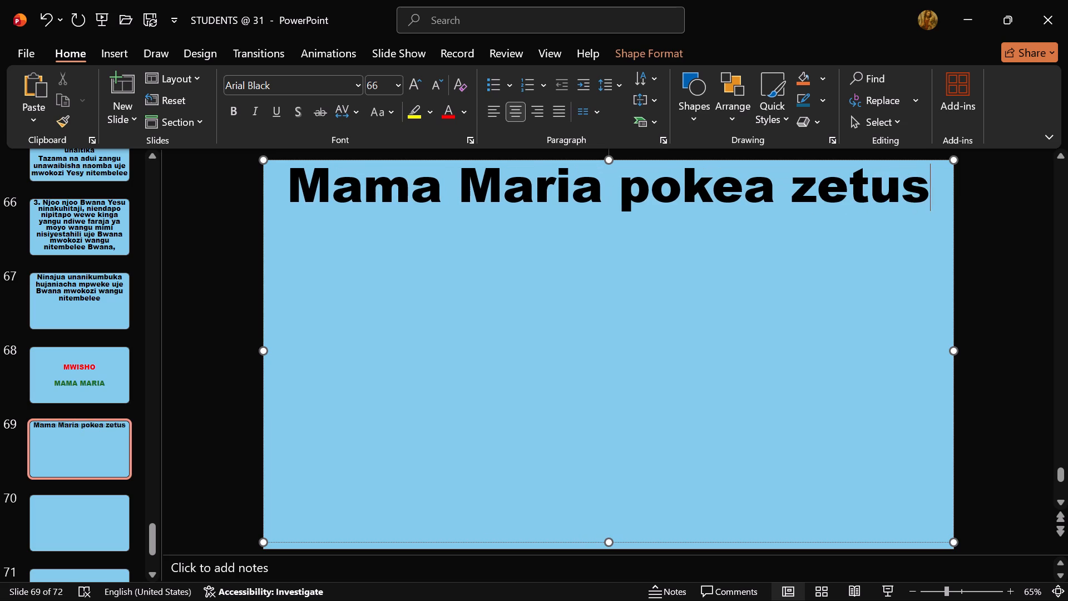
{"action": "key", "text": "BackSpace"}
{"action": "key", "text": "space"}
{"action": "type", "text": "salam"}
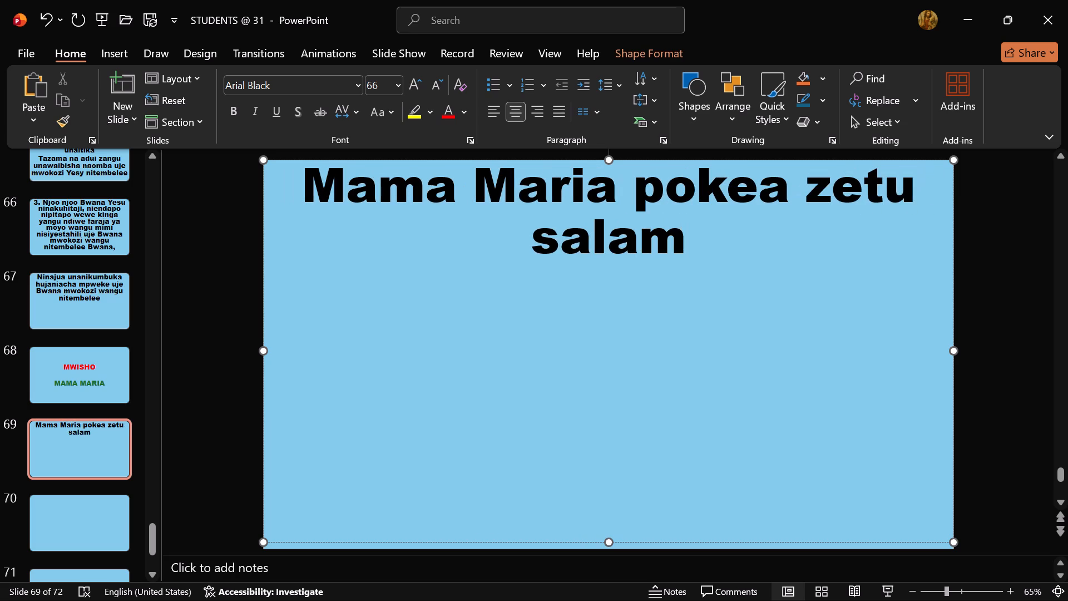
{"action": "type", "text": "u"}
{"action": "key", "text": "space"}
{"action": "type", "text": "twakusalimu ee"}
{"action": "key", "text": "space"}
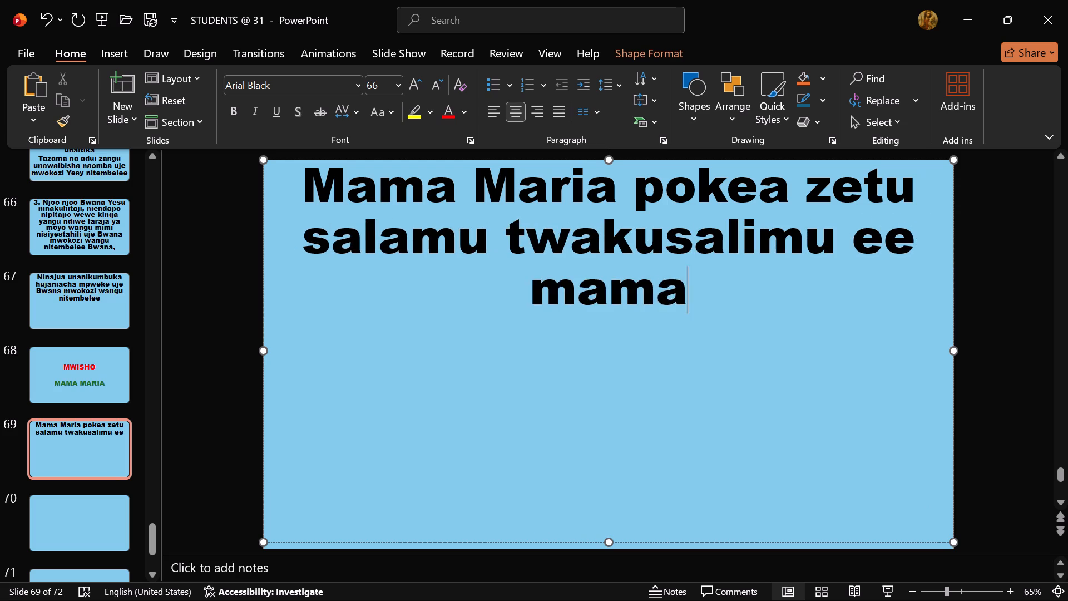
Continue the lyrics on slide 69 with "mama wa mkombozi leo twakuimbia tukikushangilia*2".
{"action": "key", "text": "BackSpace"}
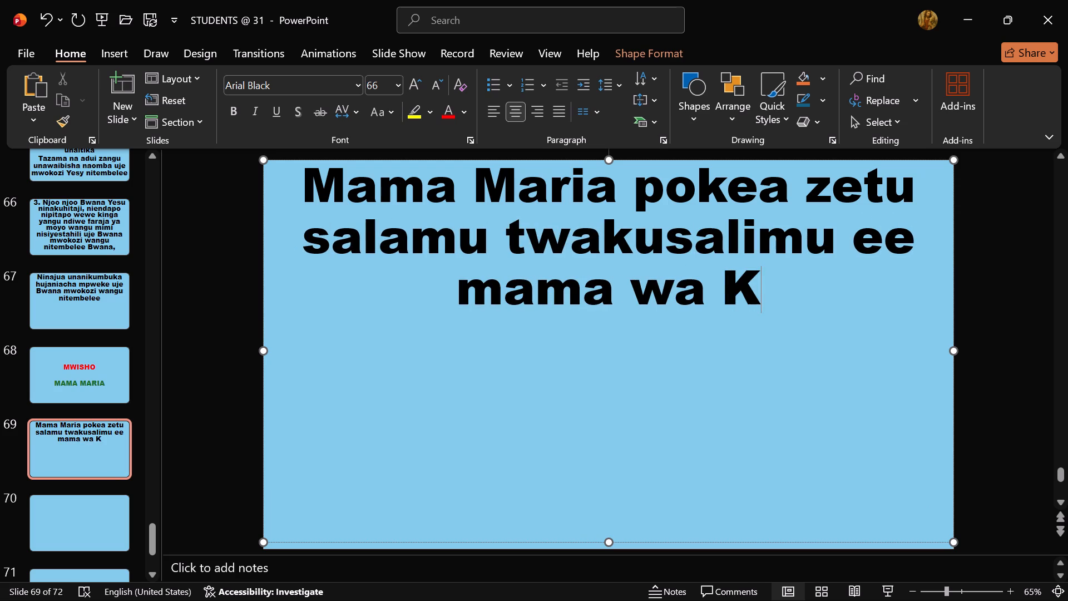
{"action": "type", "text": "mkombozi leo twaku"}
{"action": "type", "text": "imbia a"}
{"action": "key", "text": "BackSpace"}
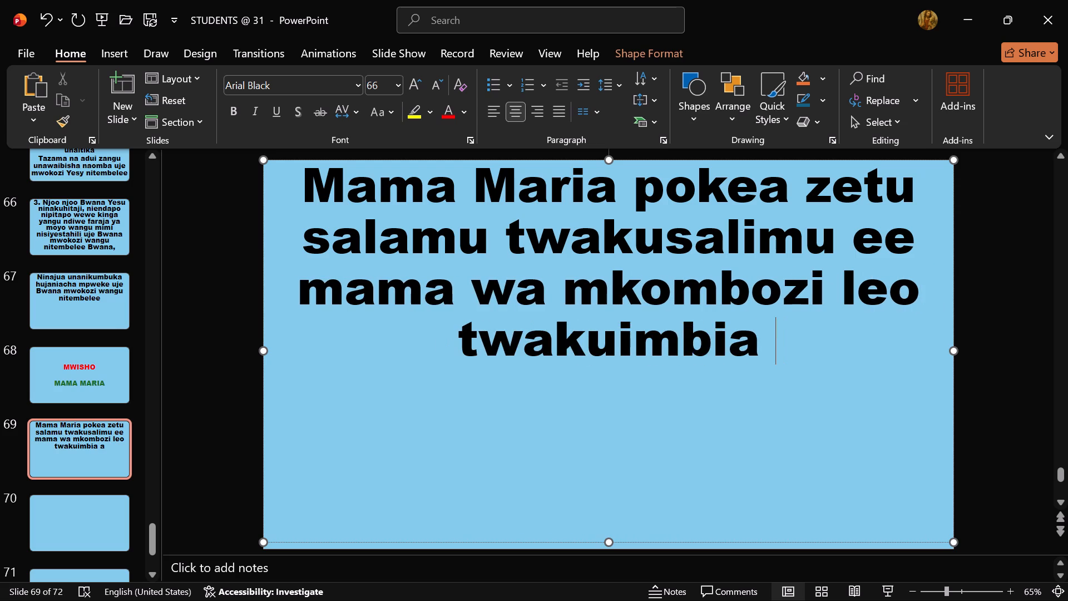
{"action": "type", "text": "tukikushangilili"}
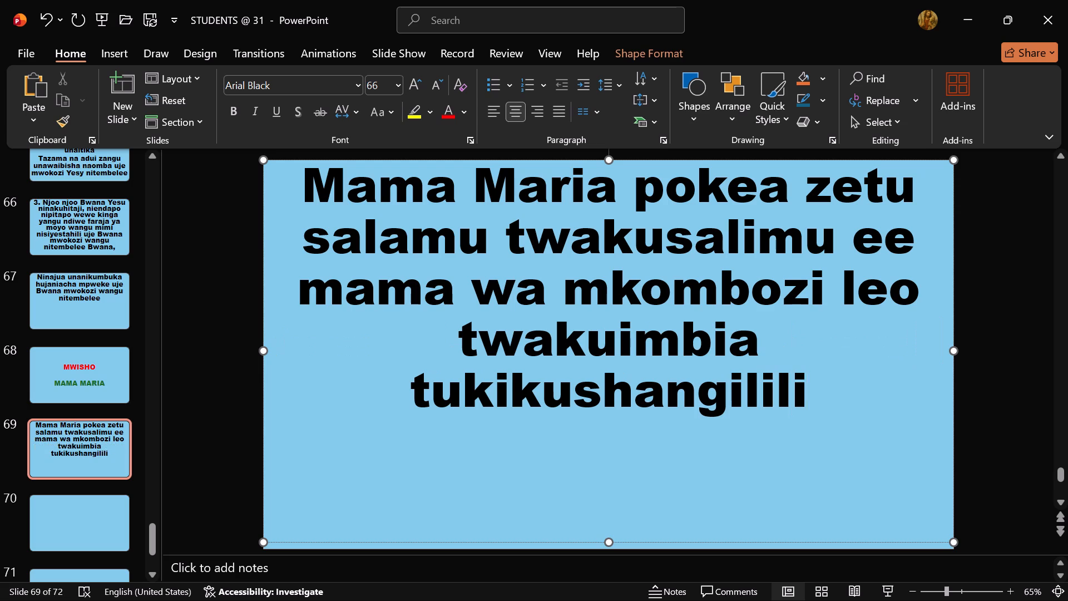
{"action": "key", "text": "BackSpace"}
{"action": "key", "text": "BackSpace"}
{"action": "key", "text": "a"}
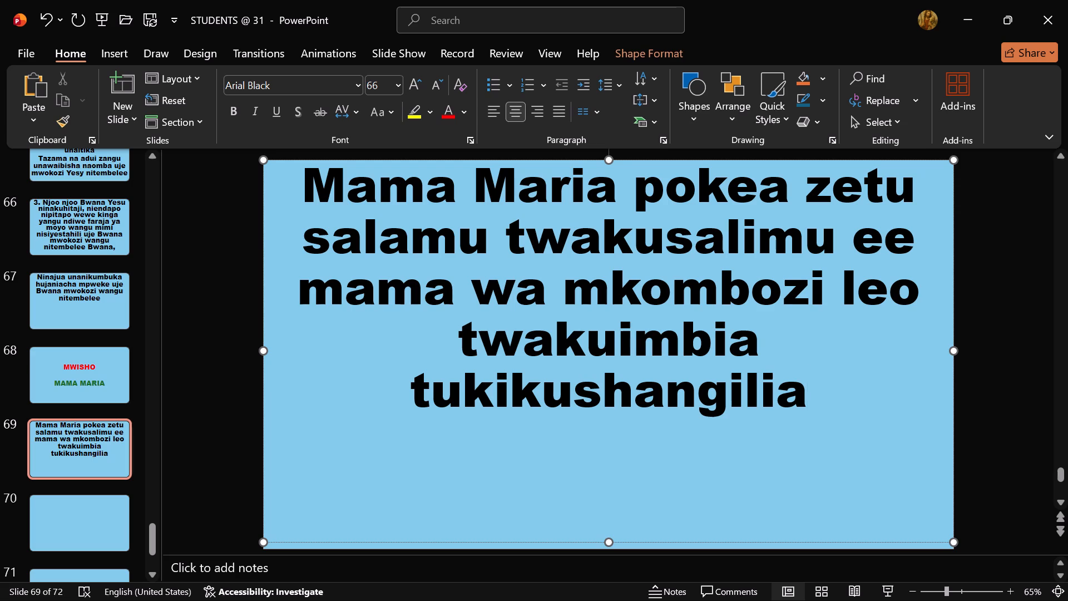
{"action": "type", "text": "*2"}
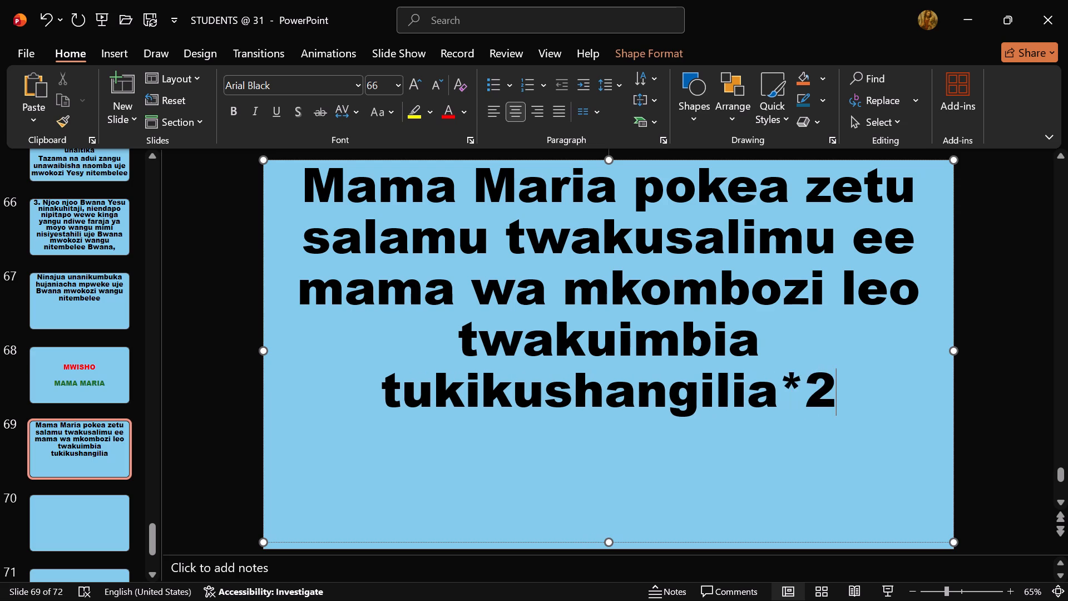
Insert a blank line above the lyrics on slide 69 to move them down the slide.
{"action": "left_click", "coordinate": [278, 203]}
{"action": "key", "text": "Return"}
Start the first verse on the empty slide 70 with the number "1.".
{"action": "left_click", "coordinate": [93, 506]}
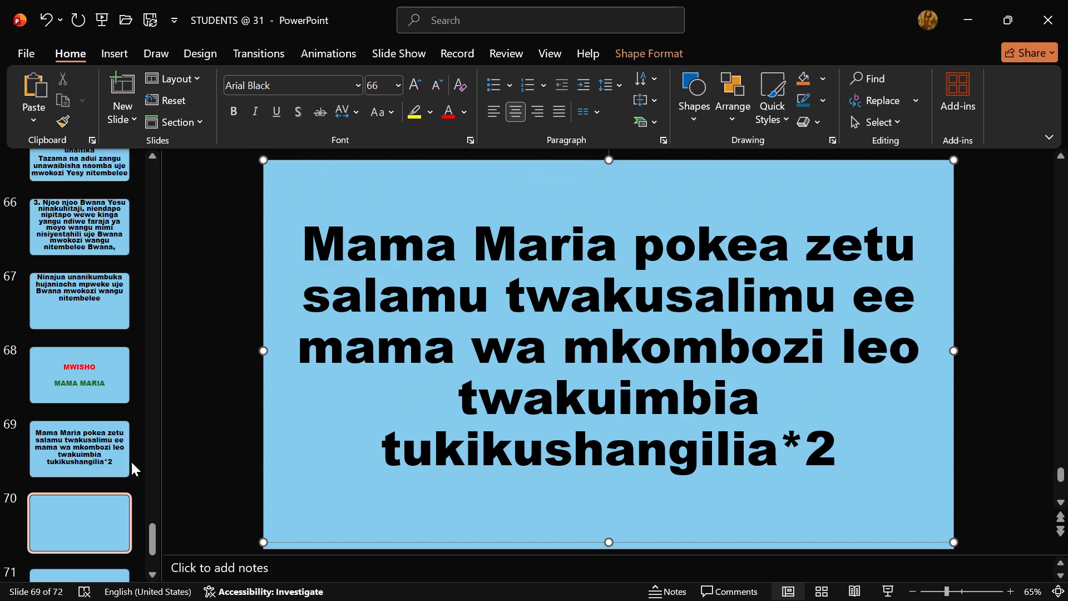
{"action": "left_click", "coordinate": [370, 189]}
{"action": "key", "text": "1"}
{"action": "key", "text": "period"}
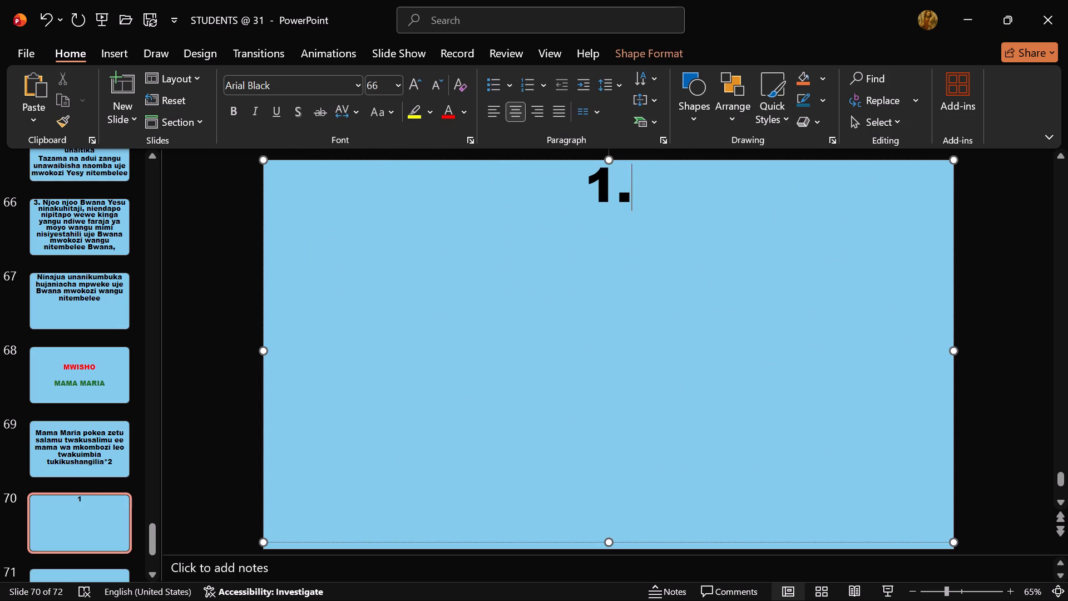
{"action": "key", "text": "space"}
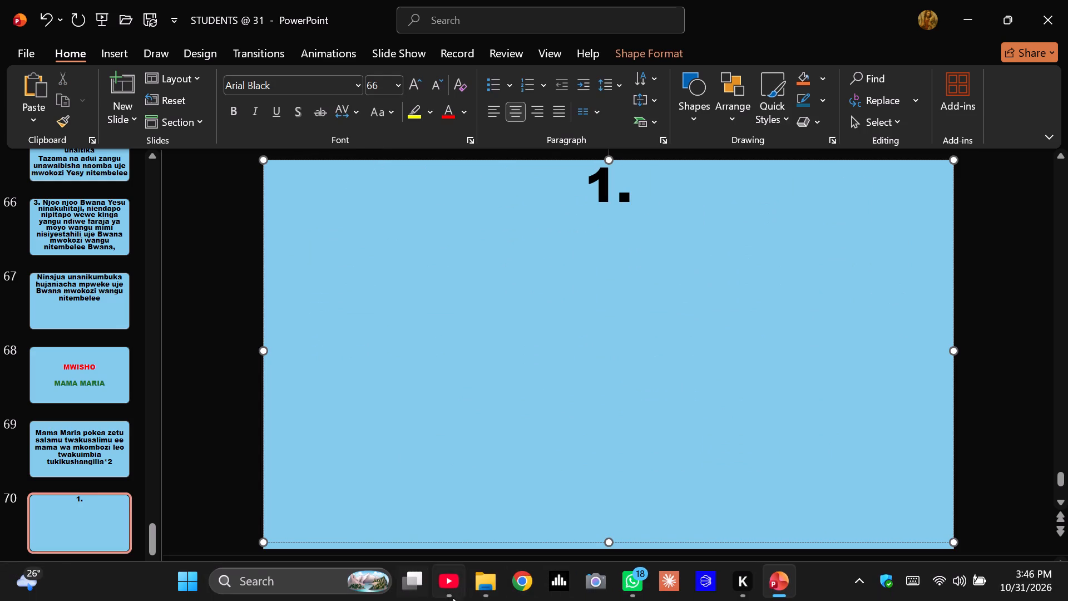
Switch to YouTube, maximize its window and search for mama maria pokea.
{"action": "left_click", "coordinate": [453, 594]}
{"action": "left_click", "coordinate": [446, 572]}
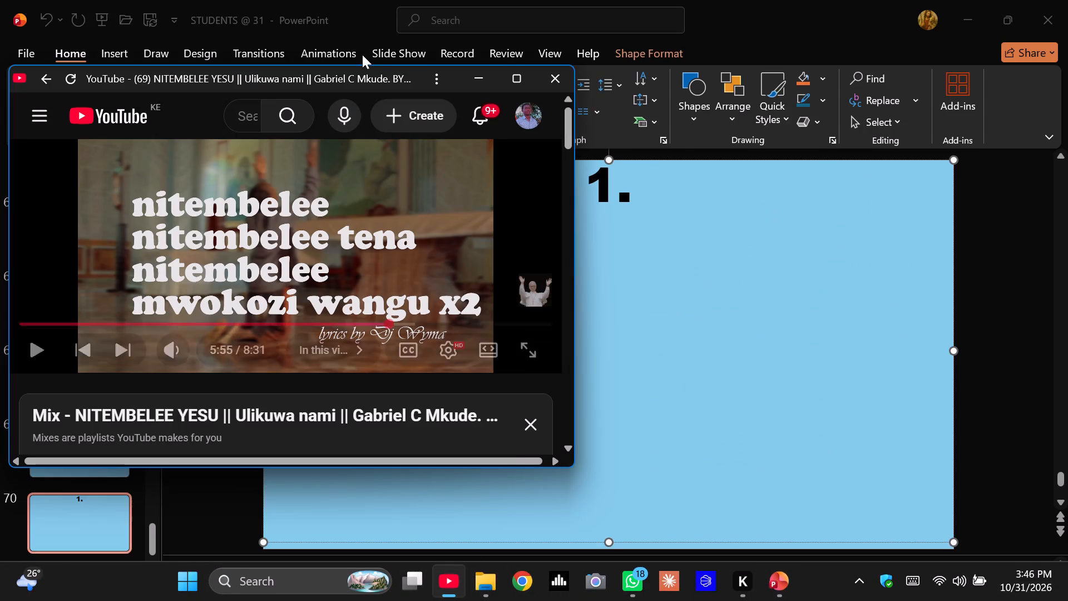
{"action": "left_click_drag", "start_coordinate": [372, 71], "coordinate": [409, 0]}
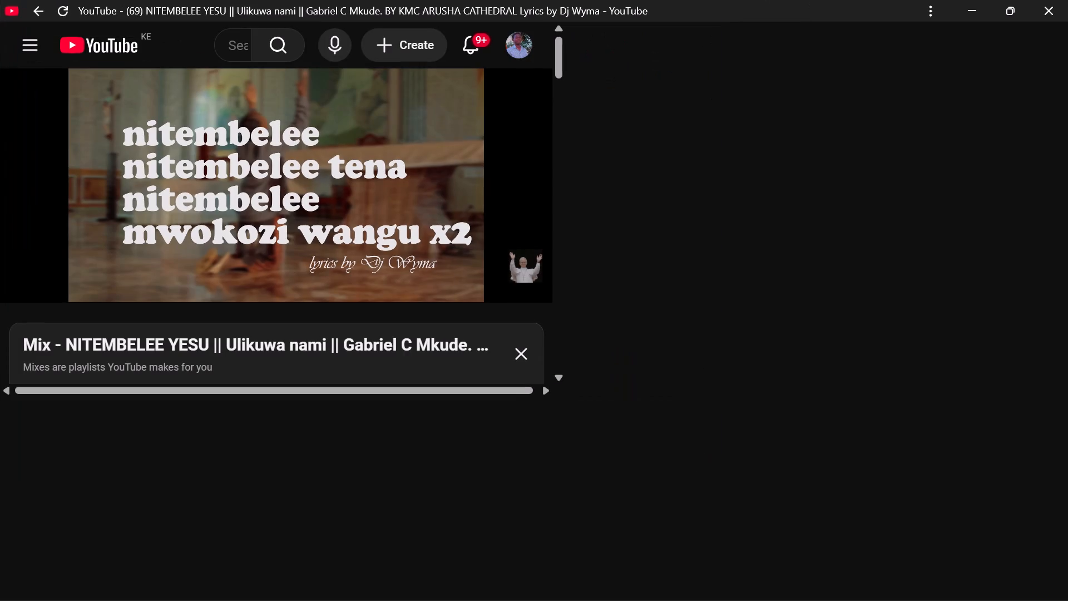
{"action": "left_click", "coordinate": [251, 45]}
{"action": "left_click", "coordinate": [299, 41]}
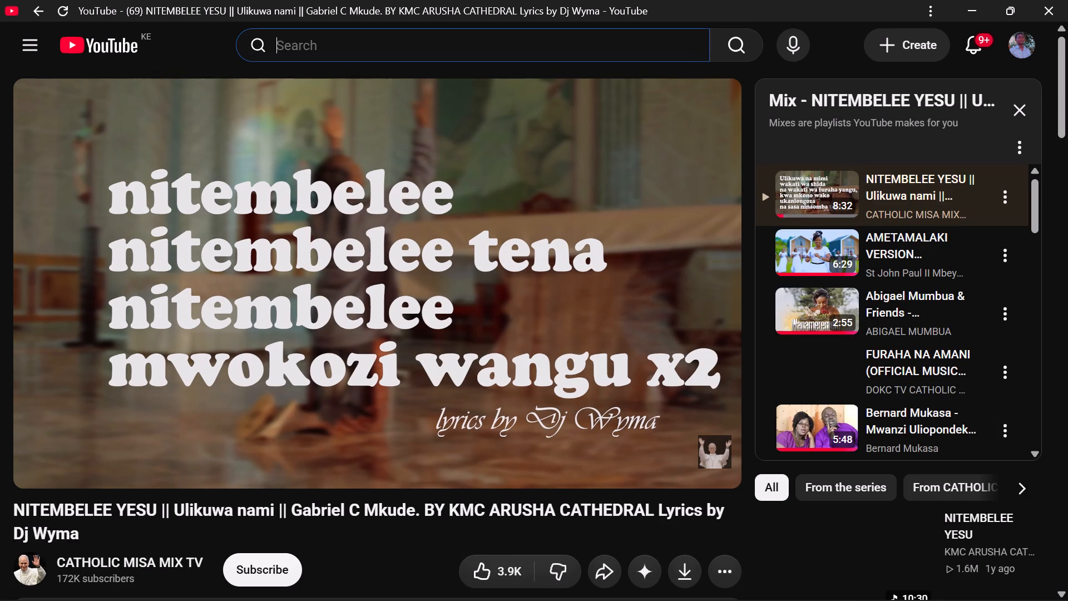
{"action": "type", "text": "ma"}
{"action": "type", "text": "ma"}
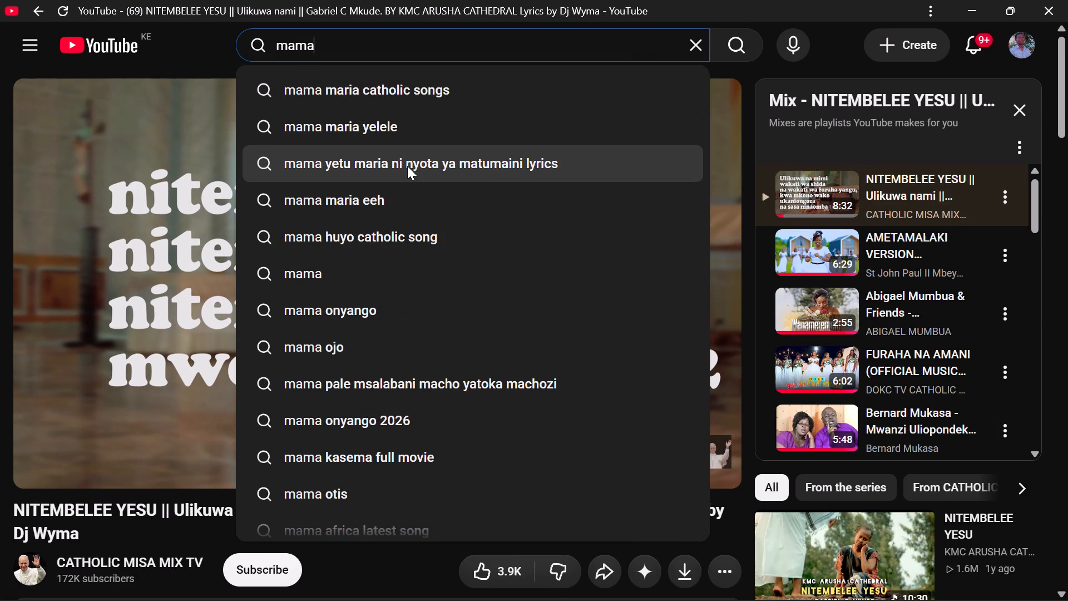
{"action": "key", "text": "space"}
{"action": "type", "text": "maria pok"}
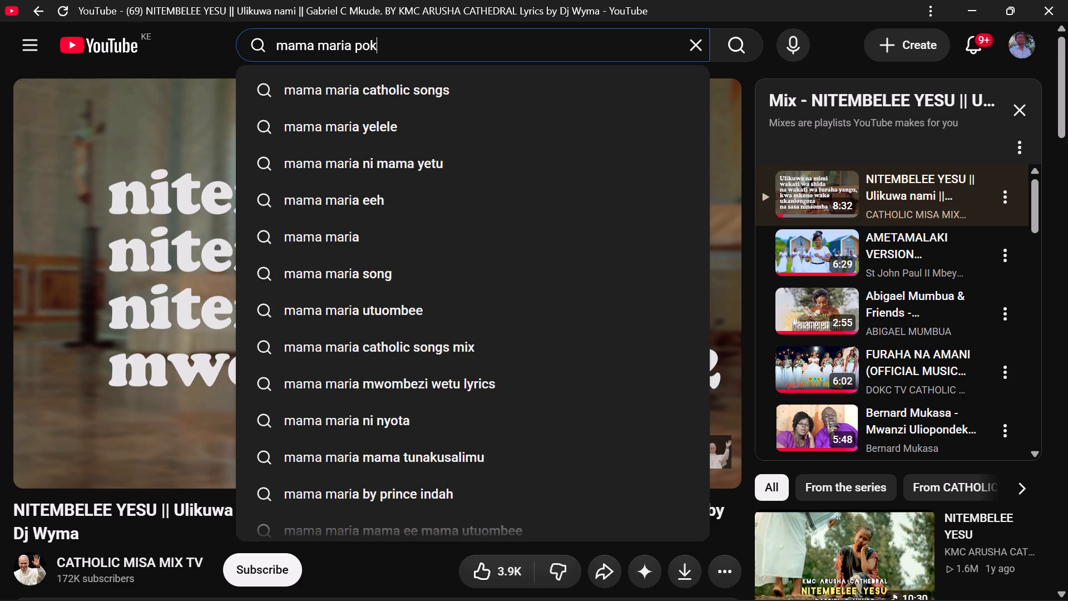
{"action": "type", "text": "ea"}
{"action": "key", "text": "Return"}
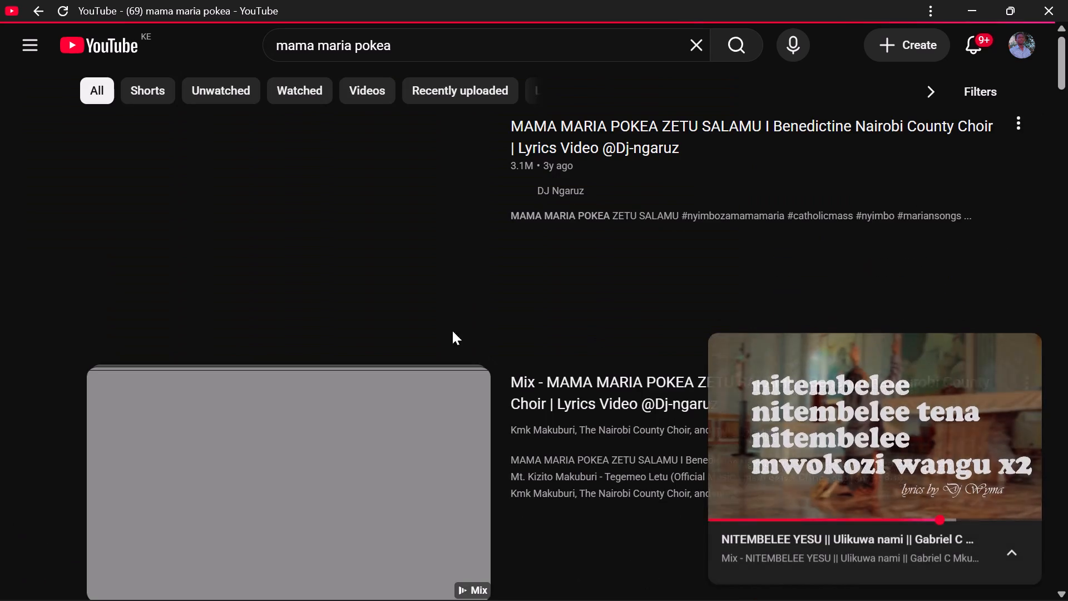
Open the MAMA MARIA POKEA ZETU SALAMU lyrics video by Benedictine Nairobi County Choir from DJ Ngaruz.
{"action": "left_click", "coordinate": [272, 231]}
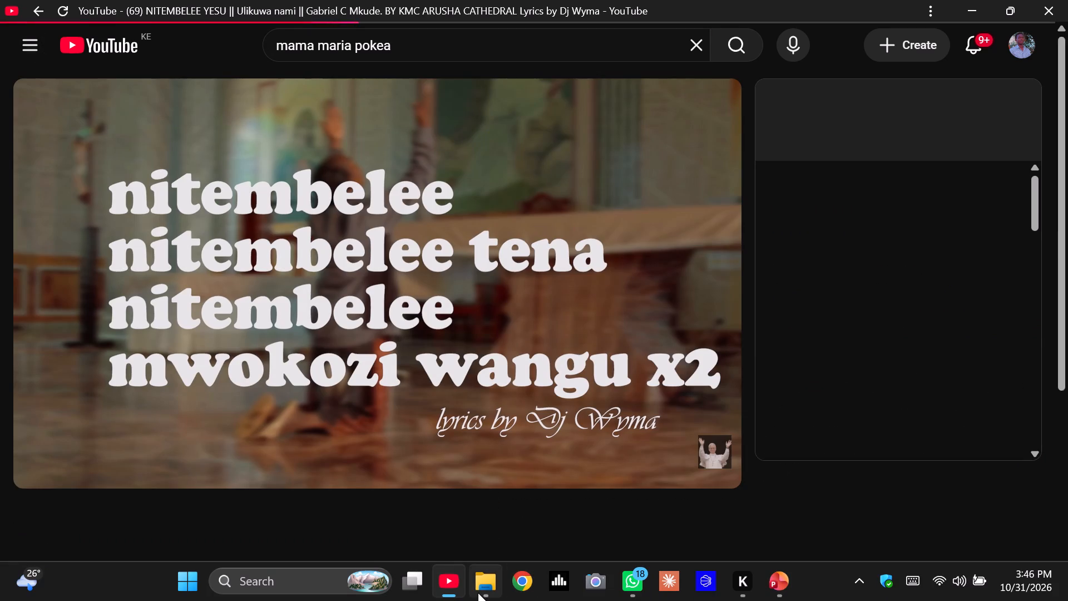
{"action": "left_click", "coordinate": [478, 593]}
{"action": "left_click", "coordinate": [478, 592]}
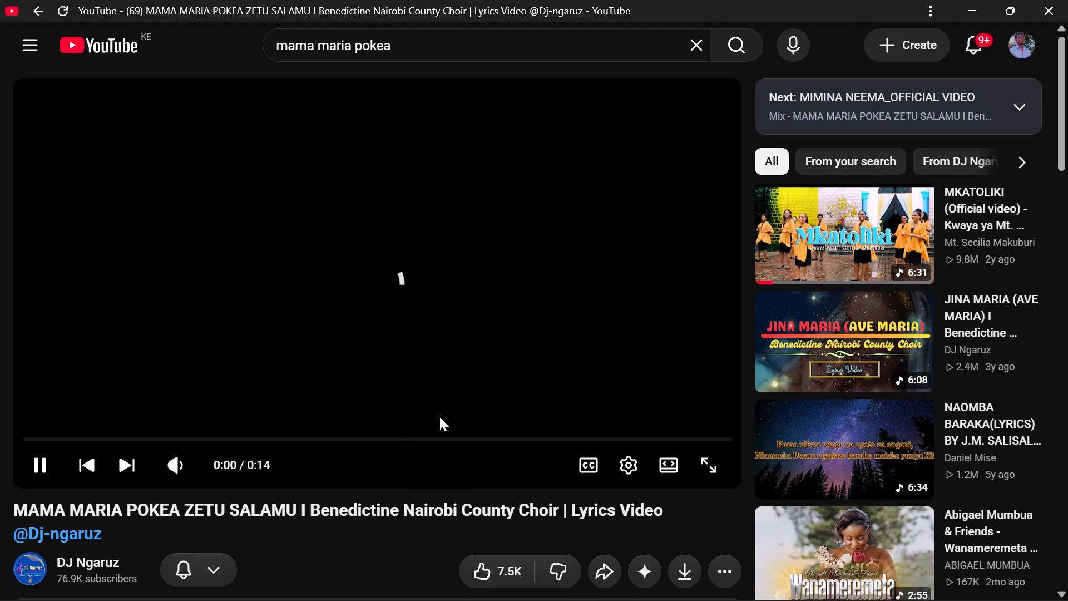
{"action": "left_click", "coordinate": [457, 589]}
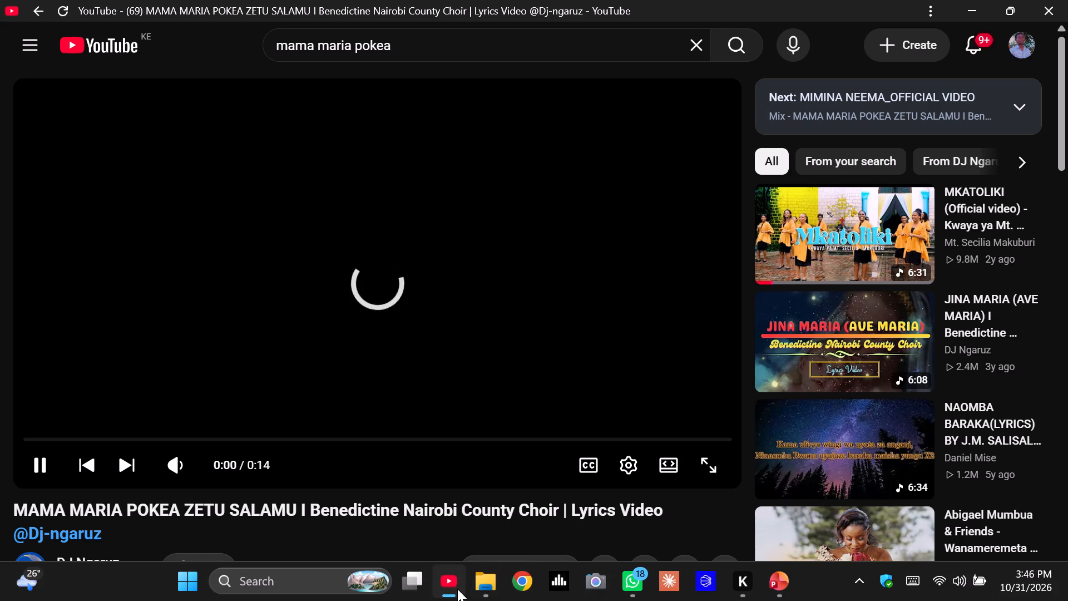
{"action": "left_click", "coordinate": [457, 589]}
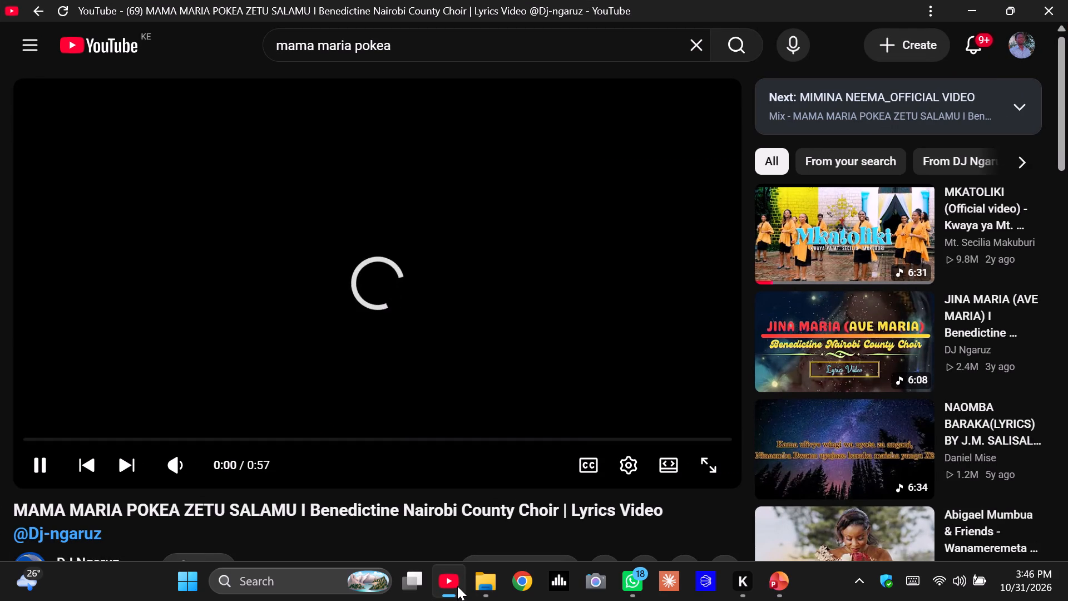
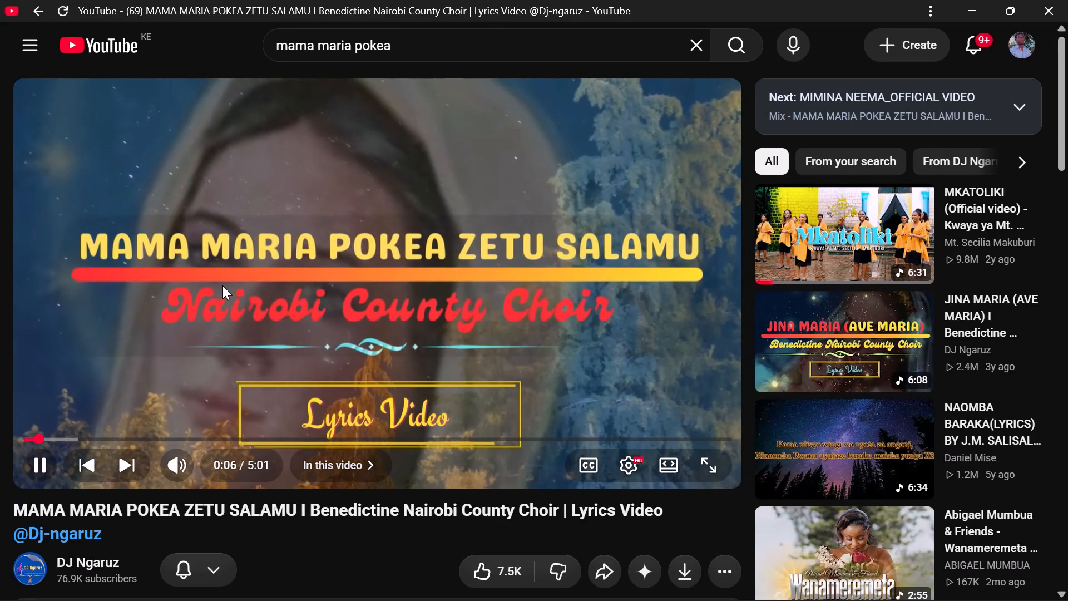
Skip ahead in the lyrics video and check its opening chorus against the text on slide 69 in PowerPoint.
{"action": "key", "text": "Right"}
{"action": "key", "text": "Right"}
{"action": "key", "text": "Right"}
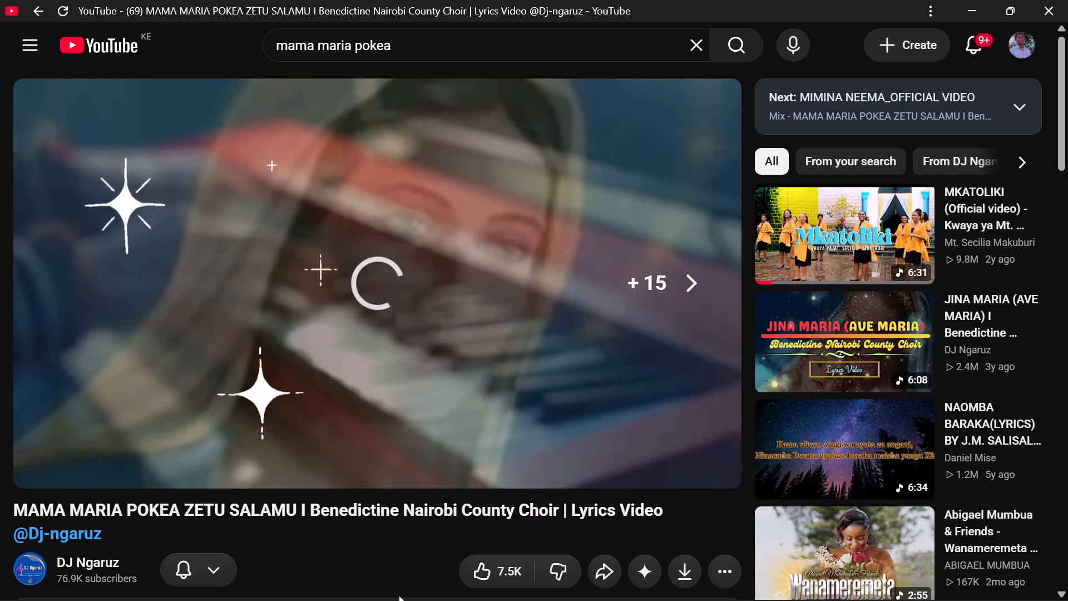
{"action": "left_click", "coordinate": [787, 588]}
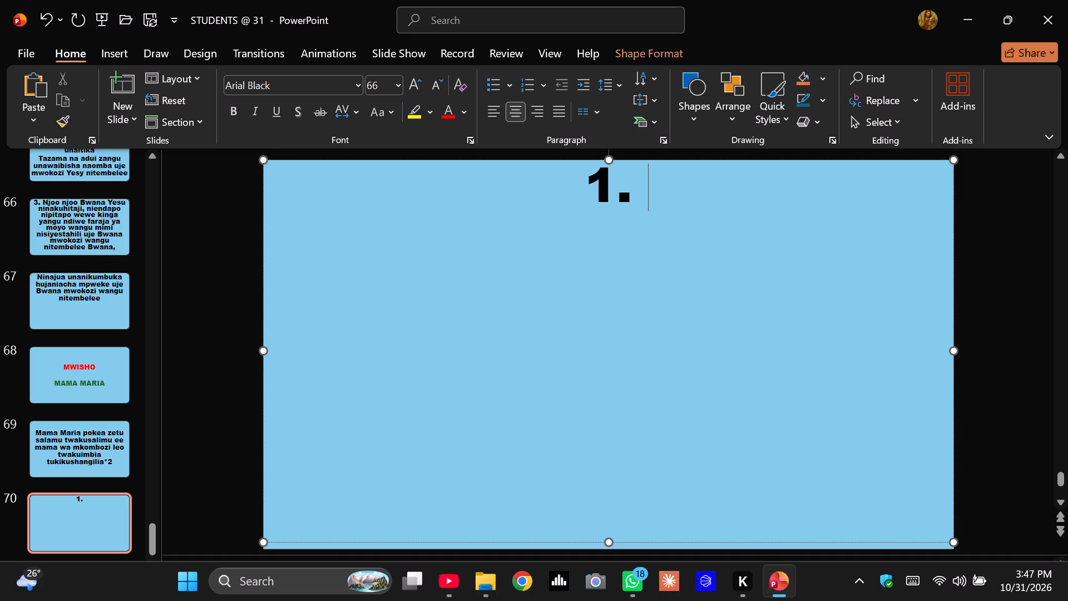
{"action": "left_click", "coordinate": [775, 590]}
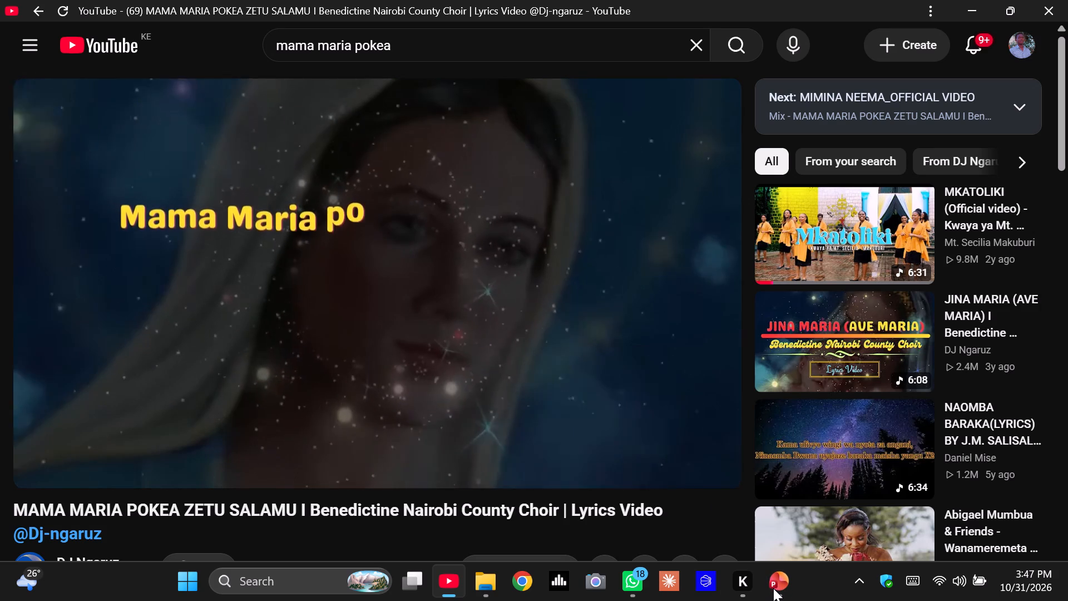
{"action": "left_click", "coordinate": [773, 588]}
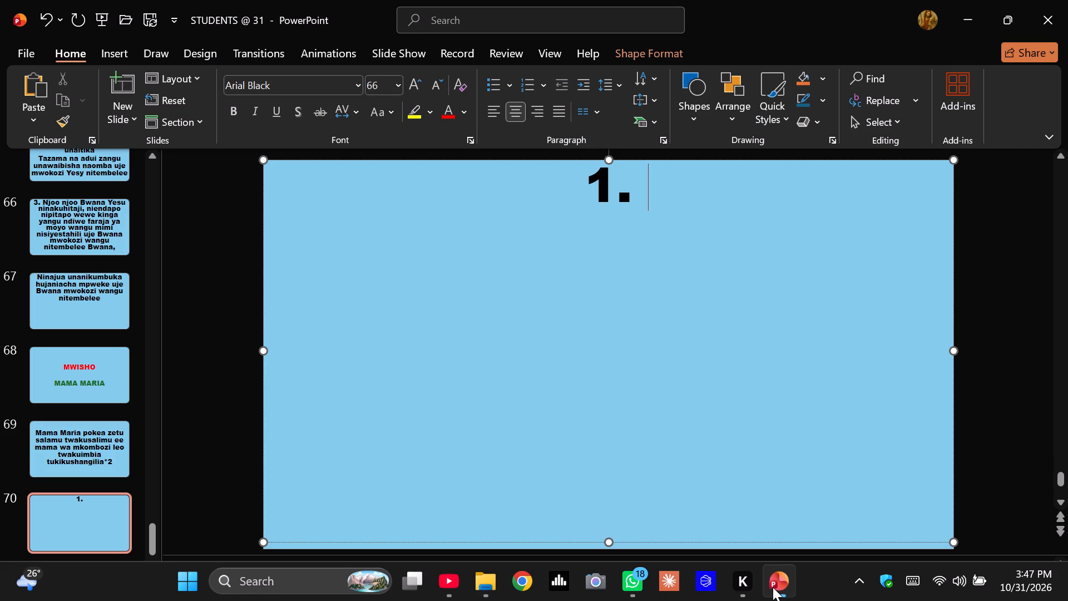
{"action": "left_click", "coordinate": [88, 392]}
{"action": "left_click", "coordinate": [93, 471]}
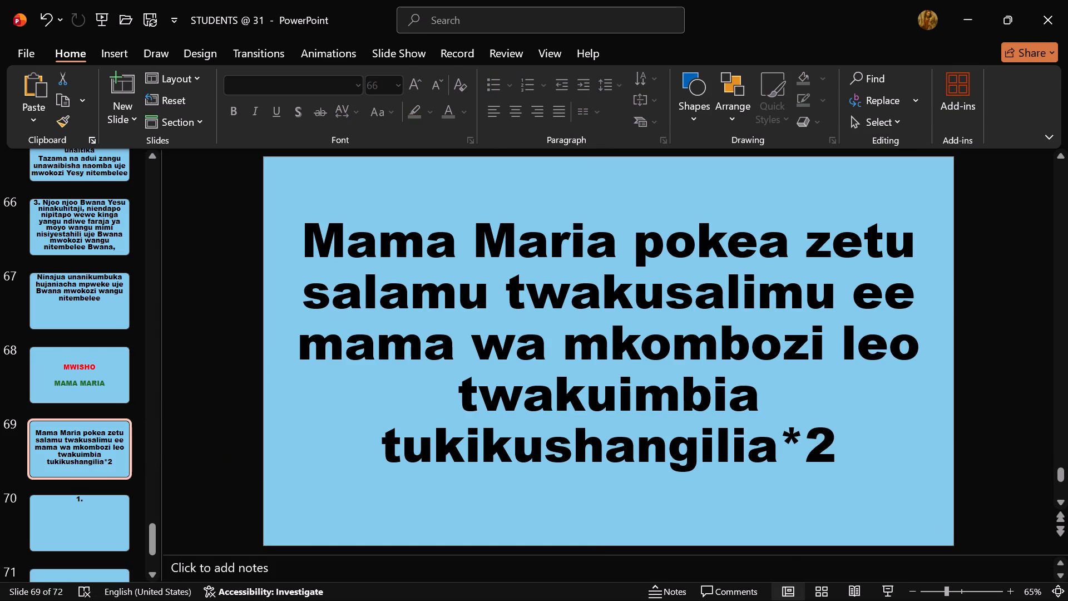
Return to the YouTube lyrics video and skip forward to the start of the first verse.
{"action": "left_click", "coordinate": [777, 589]}
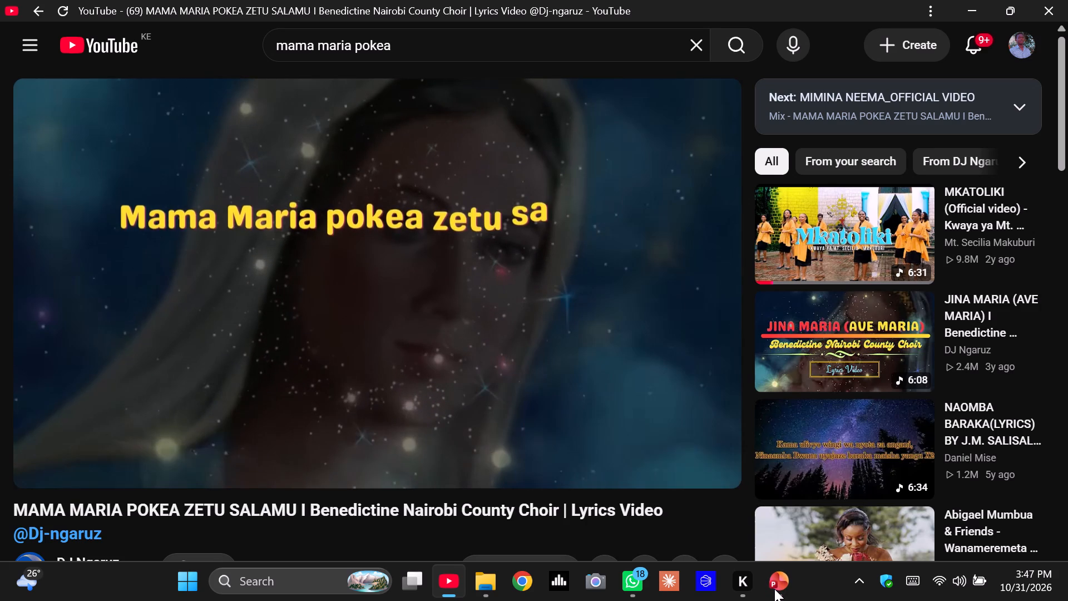
{"action": "key", "text": "Right"}
{"action": "key", "text": "Right"}
{"action": "key", "text": "Right"}
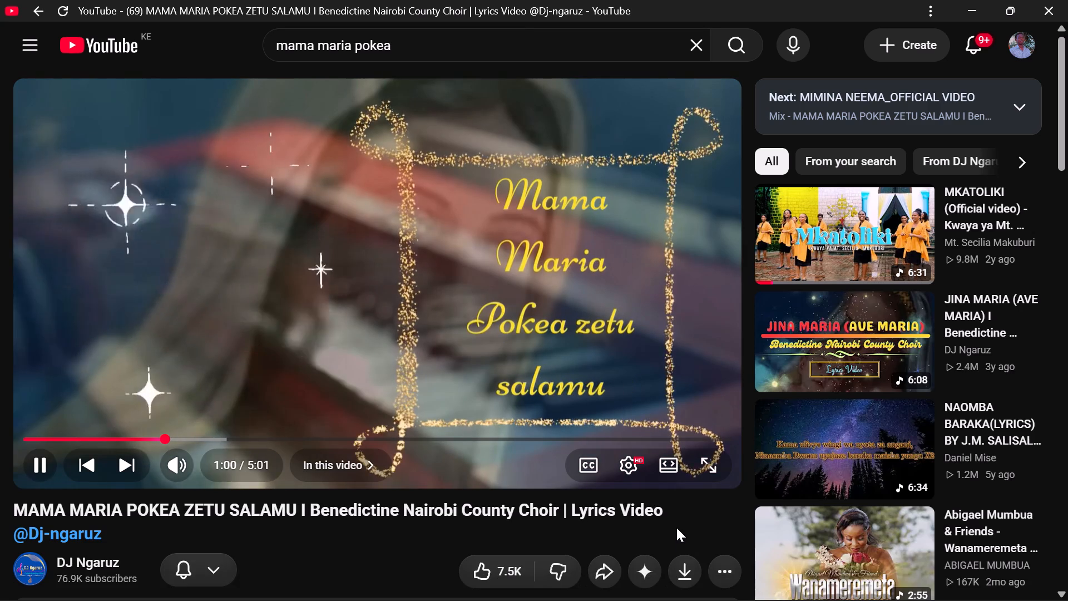
{"action": "key", "text": "Left"}
{"action": "key", "text": "Right"}
{"action": "key", "text": "Right"}
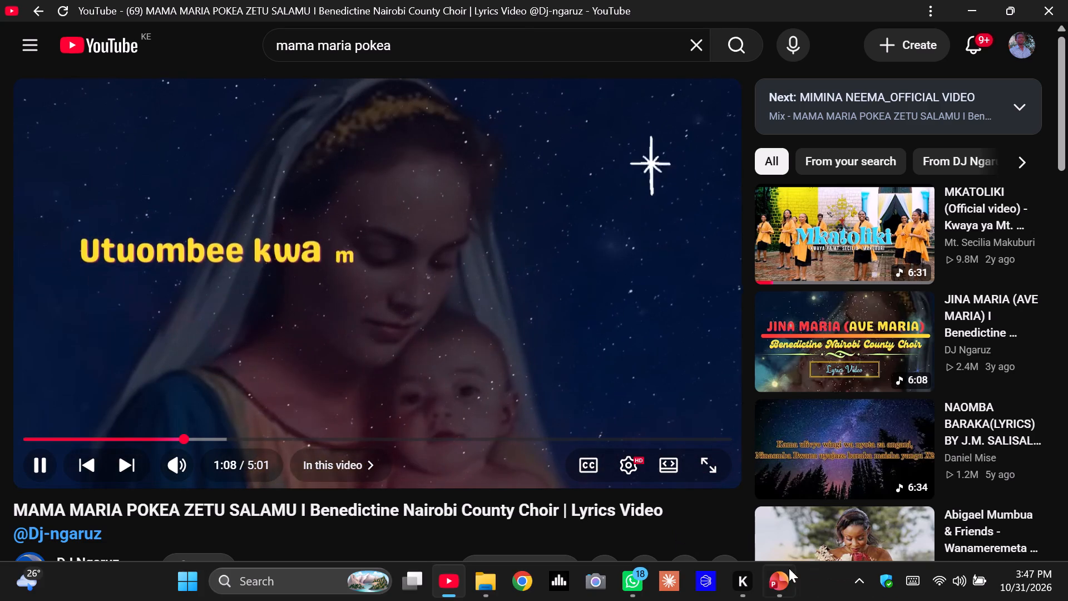
Switch to PowerPoint and enter "Utuombee kwa mawanao Yesu Kristu" after the "1." on slide 70.
{"action": "left_click", "coordinate": [782, 575]}
{"action": "left_click", "coordinate": [91, 505]}
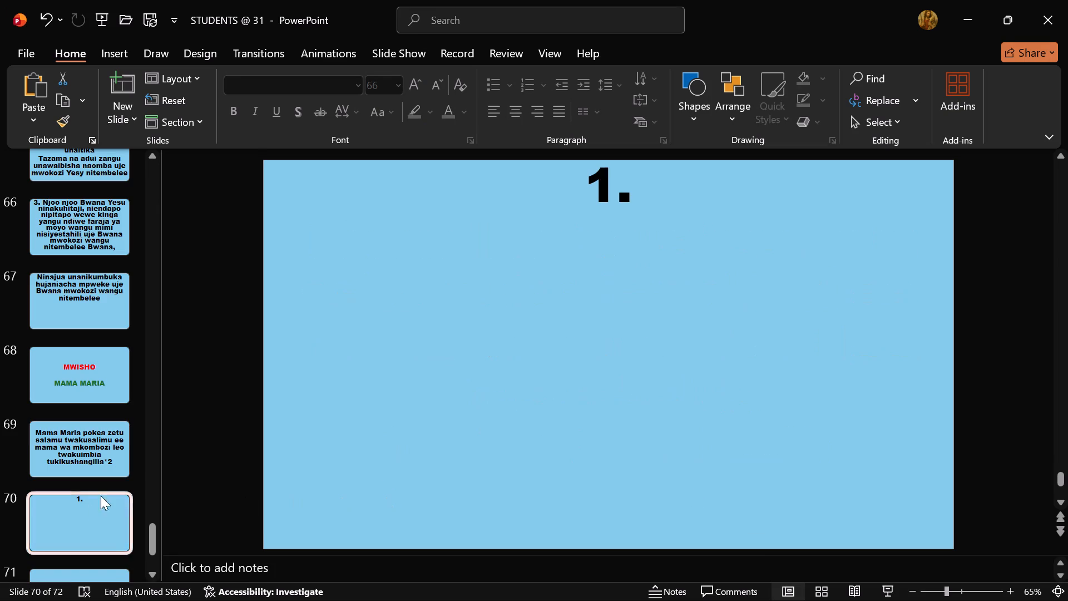
{"action": "left_click", "coordinate": [637, 207]}
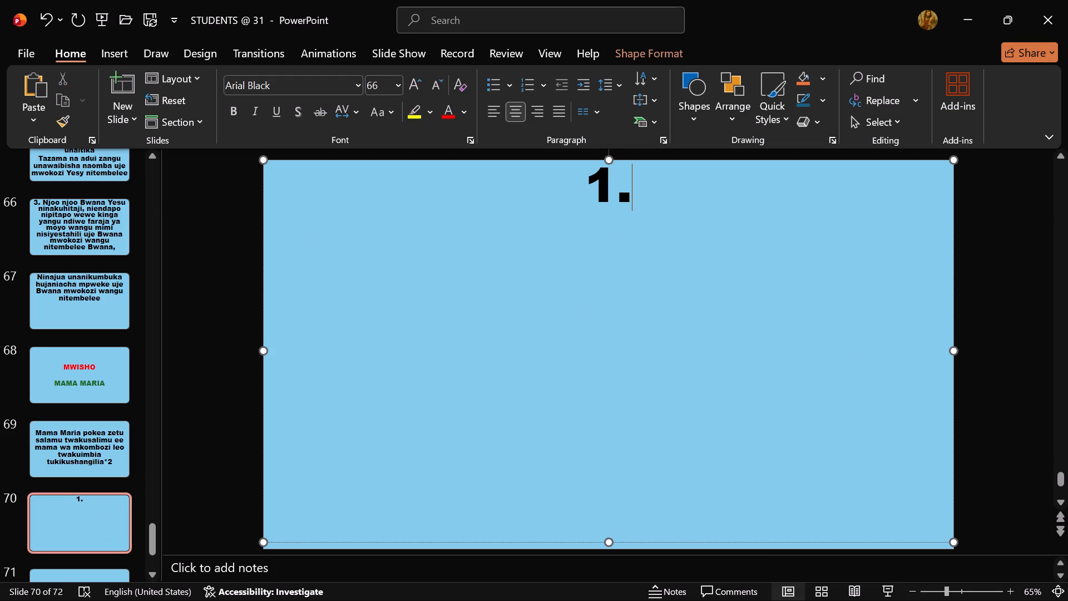
{"action": "key", "text": "space"}
{"action": "type", "text": "utuombee kwa ma"}
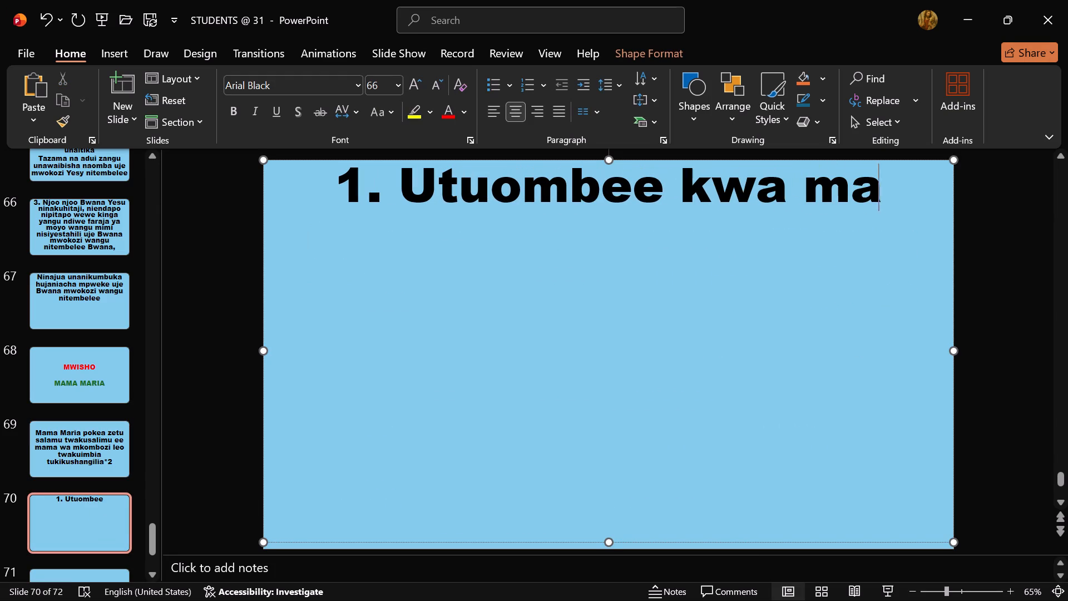
{"action": "key", "text": "BackSpace"}
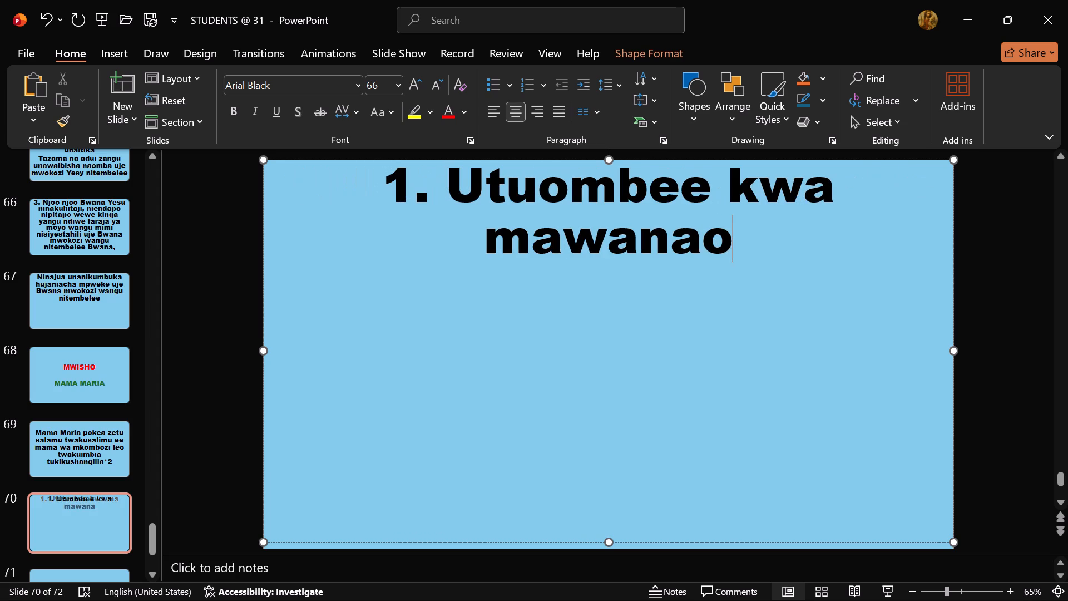
{"action": "key", "text": "BackSpace"}
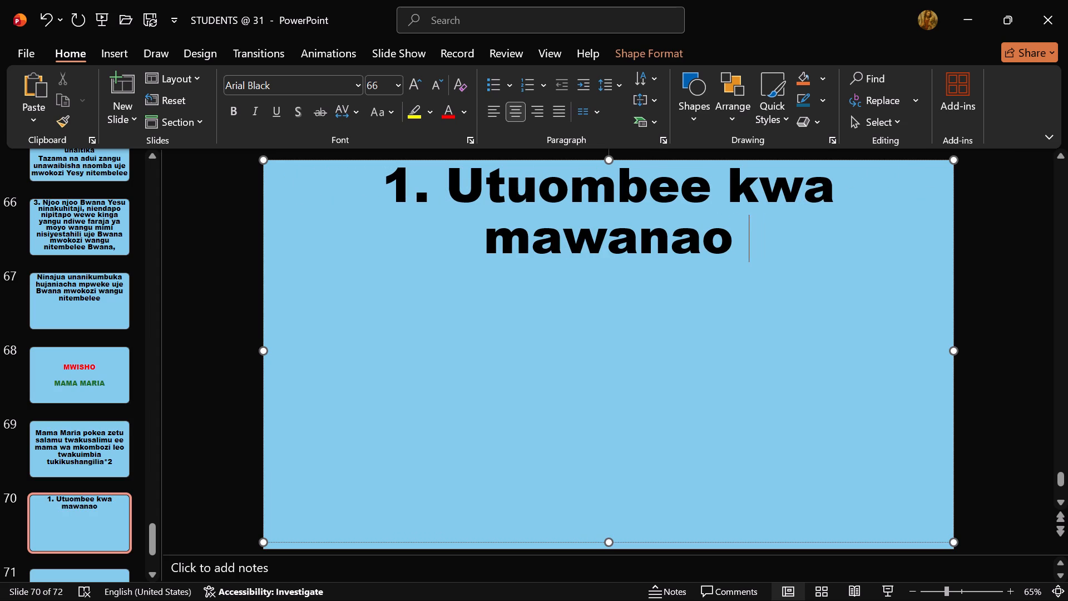
{"action": "key", "text": "BackSpace"}
{"action": "key", "text": "BackSpace"}
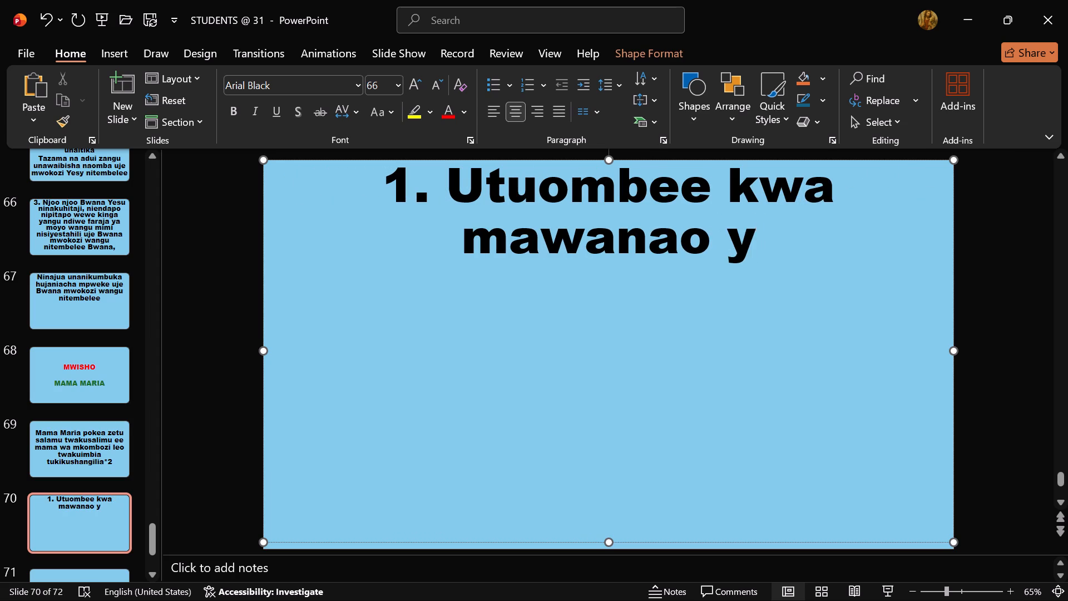
{"action": "key", "text": "y"}
{"action": "type", "text": "esu k"}
{"action": "key", "text": "BackSpace"}
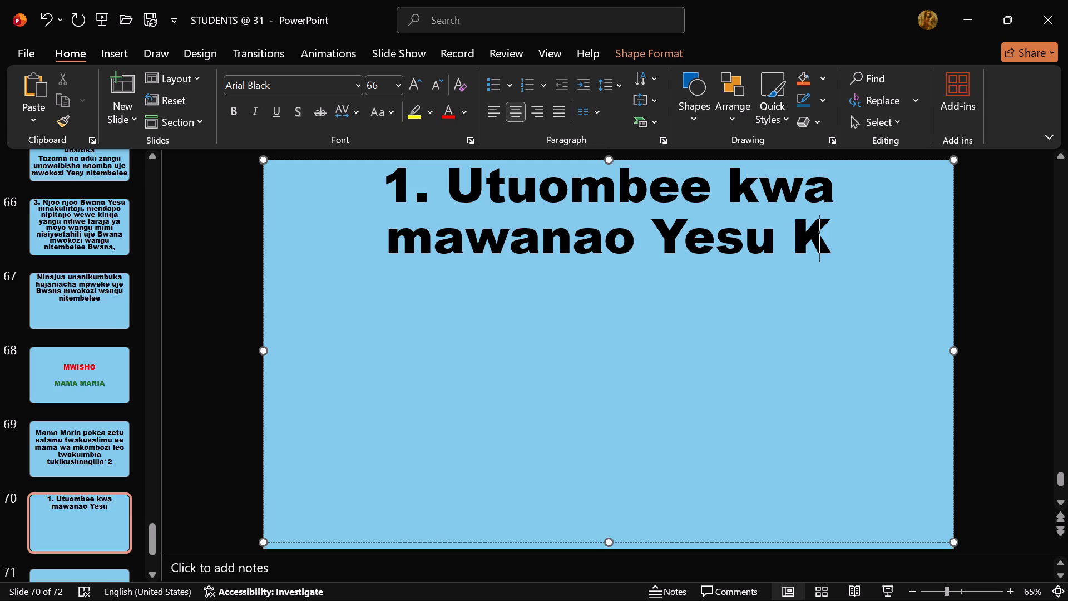
{"action": "type", "text": "ristu"}
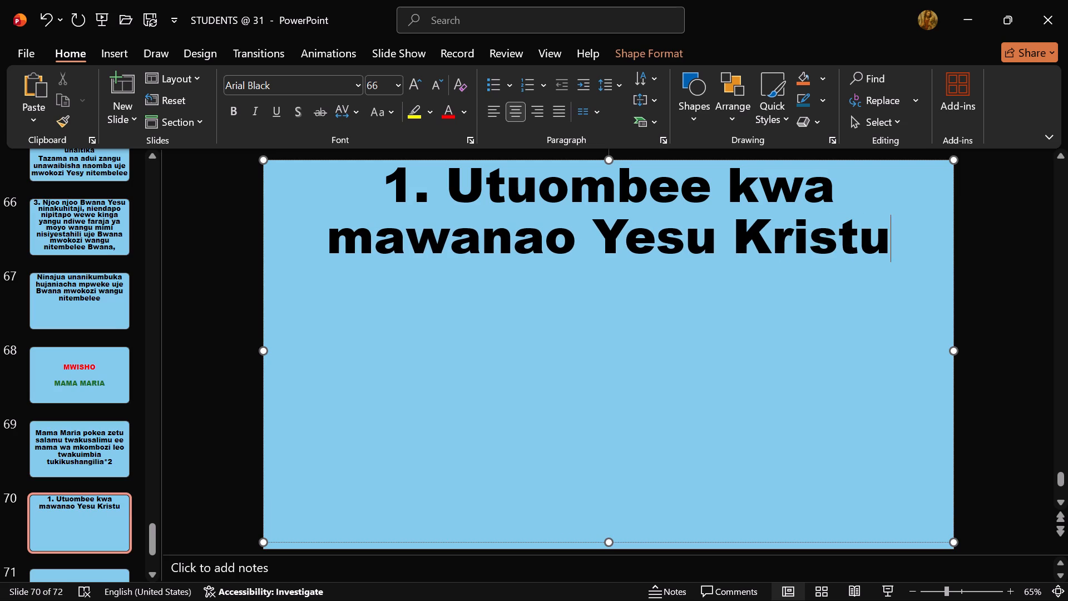
Continue the first verse on slide 70 with "tupate heri na maisha ya".
{"action": "key", "text": "BackSpace"}
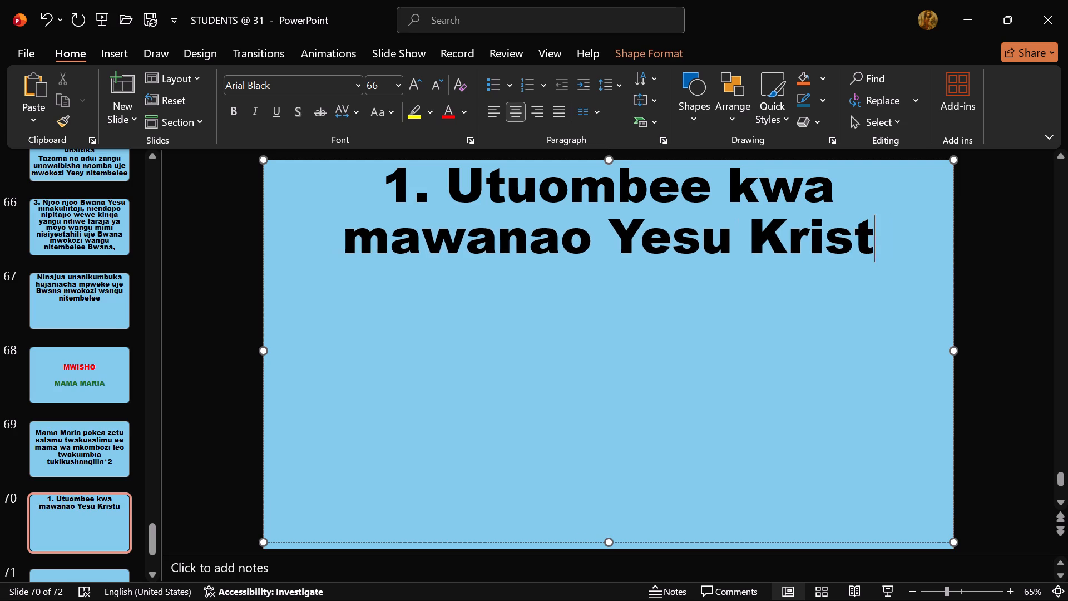
{"action": "type", "text": "u tupaate"}
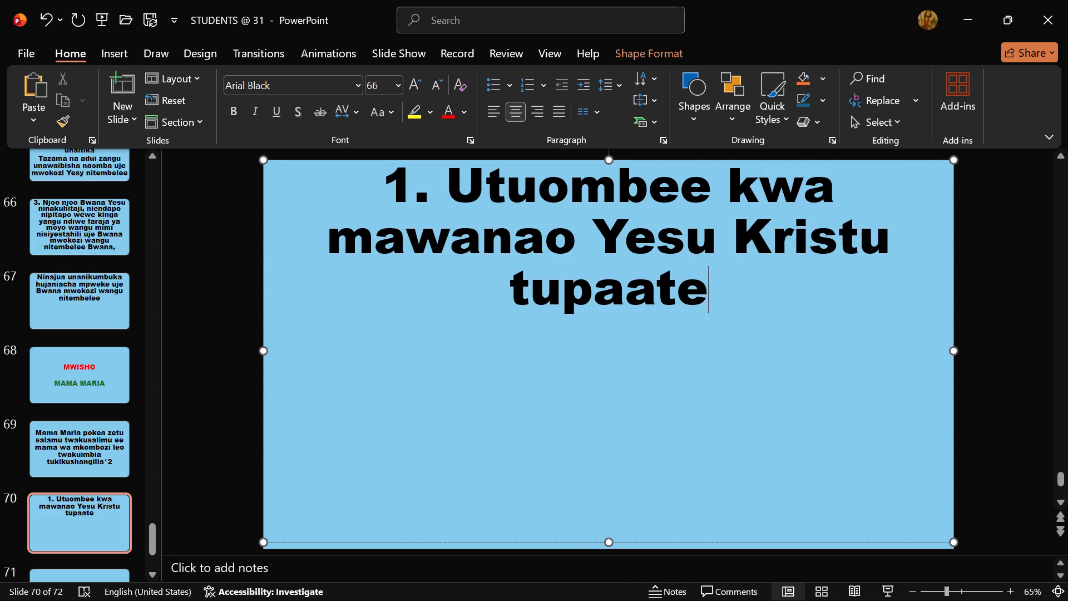
{"action": "key", "text": "Left"}
{"action": "key", "text": "Left"}
{"action": "key", "text": "BackSpace"}
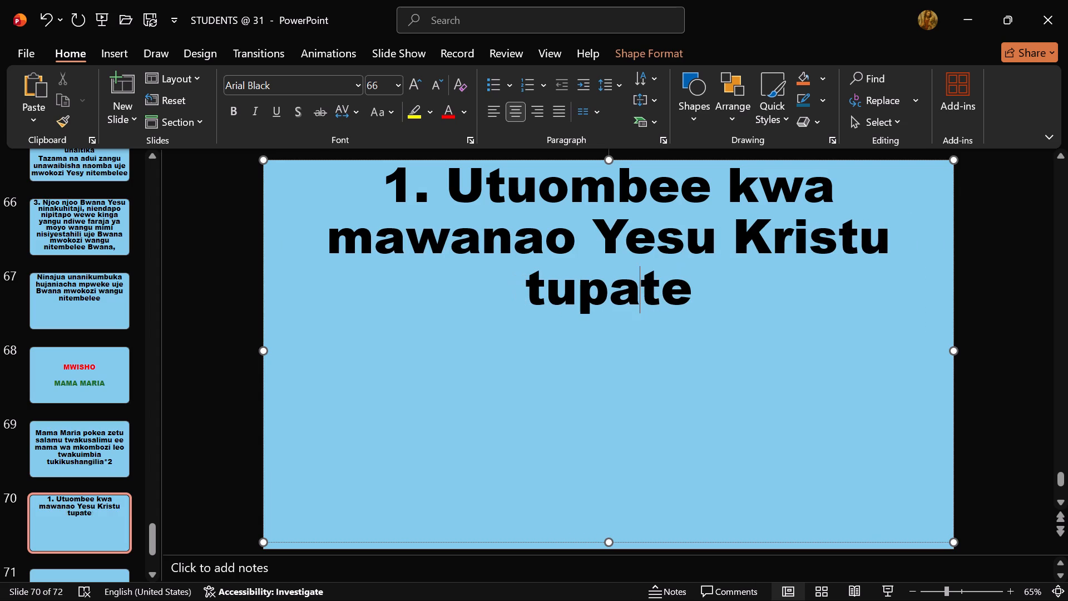
{"action": "key", "text": "Right"}
{"action": "key", "text": "Right"}
{"action": "key", "text": "Right"}
{"action": "type", "text": "heri"}
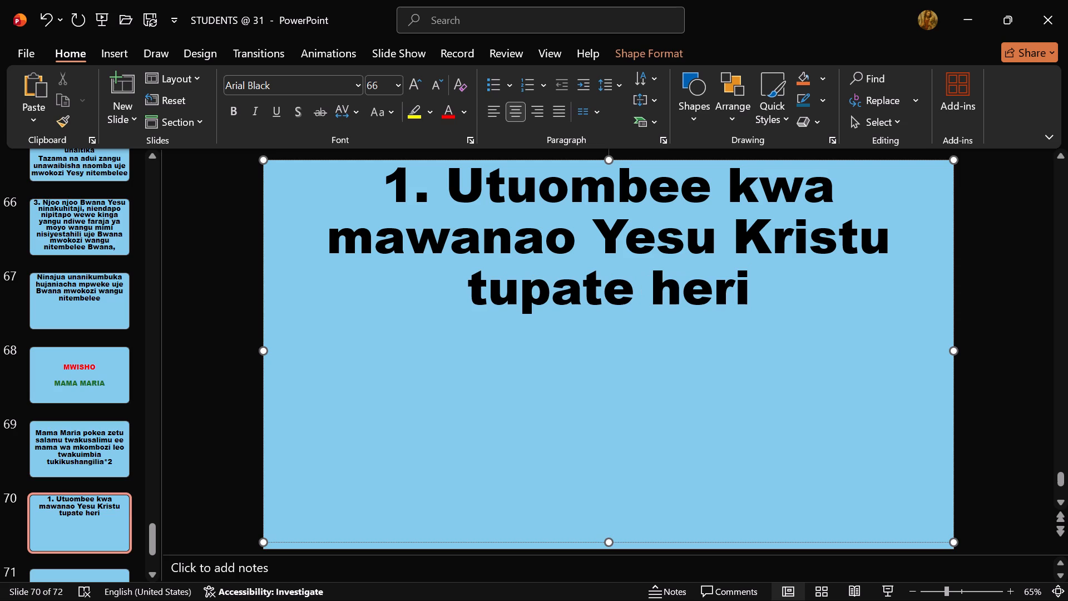
{"action": "key", "text": "space"}
{"action": "type", "text": "na maisha"}
{"action": "key", "text": "space"}
{"action": "type", "text": "ya"}
{"action": "key", "text": "space"}
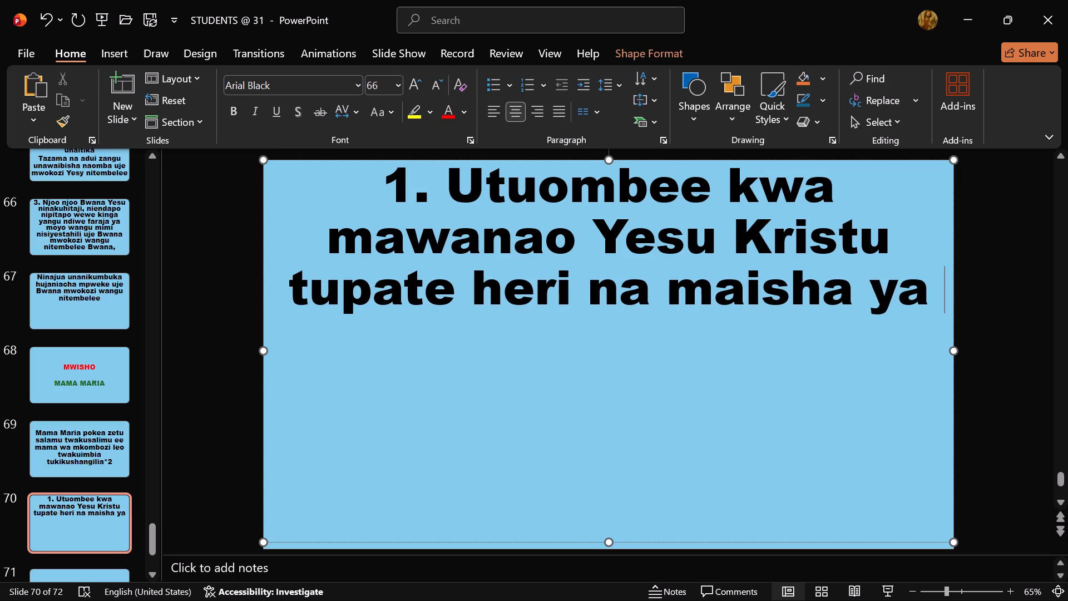
Finish the first verse on slide 70 with the word "Furaha.".
{"action": "type", "text": "fuah"}
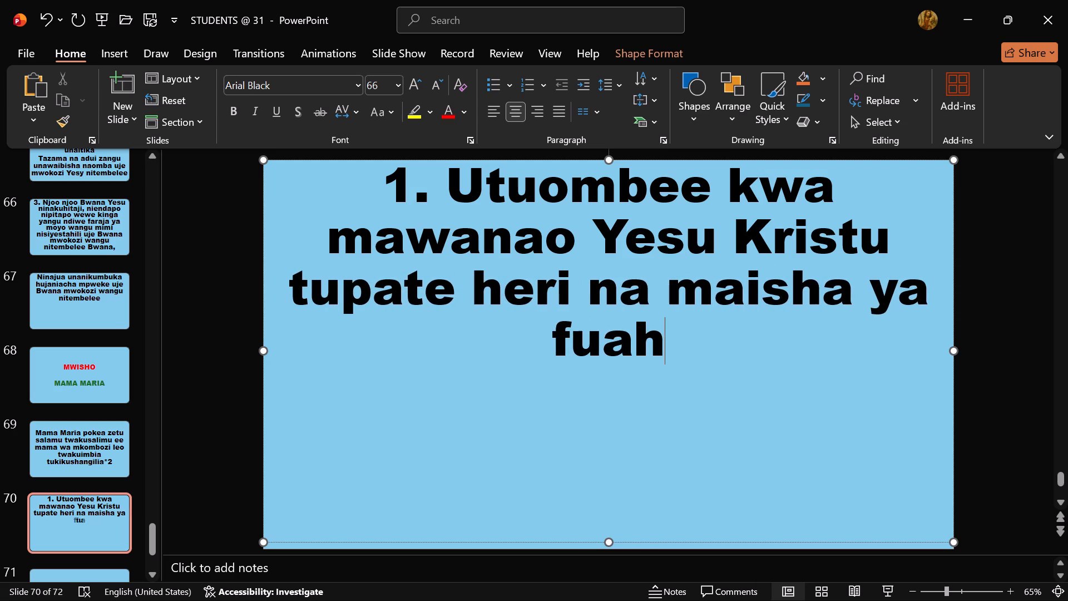
{"action": "key", "text": "BackSpace"}
{"action": "key", "text": "BackSpace"}
{"action": "type", "text": "ra"}
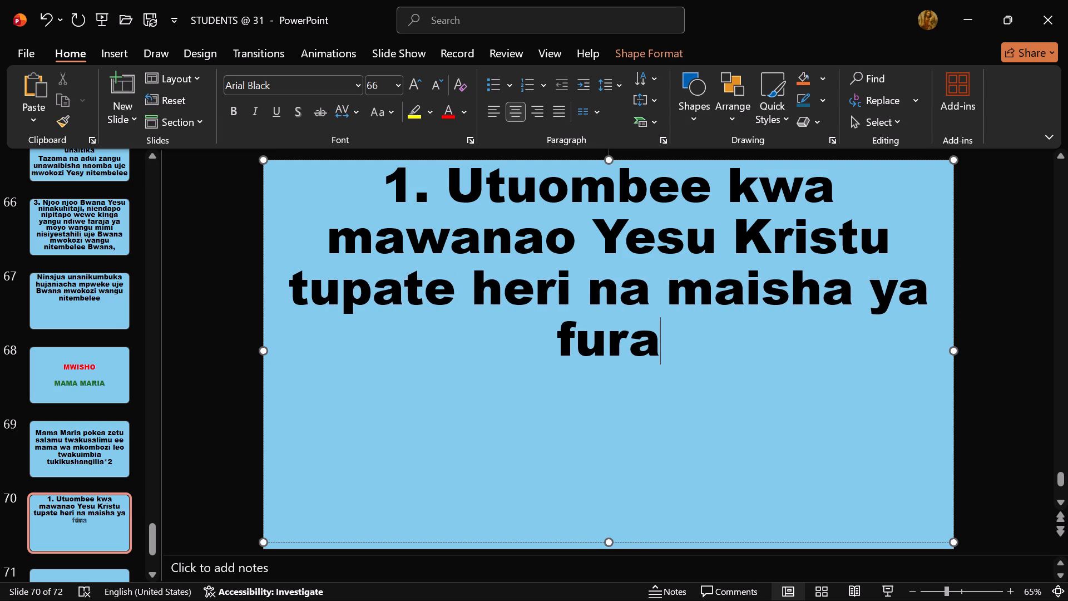
{"action": "key", "text": "a"}
{"action": "key", "text": "BackSpace"}
{"action": "type", "text": "ah"}
{"action": "key", "text": "BackSpace"}
{"action": "key", "text": "BackSpace"}
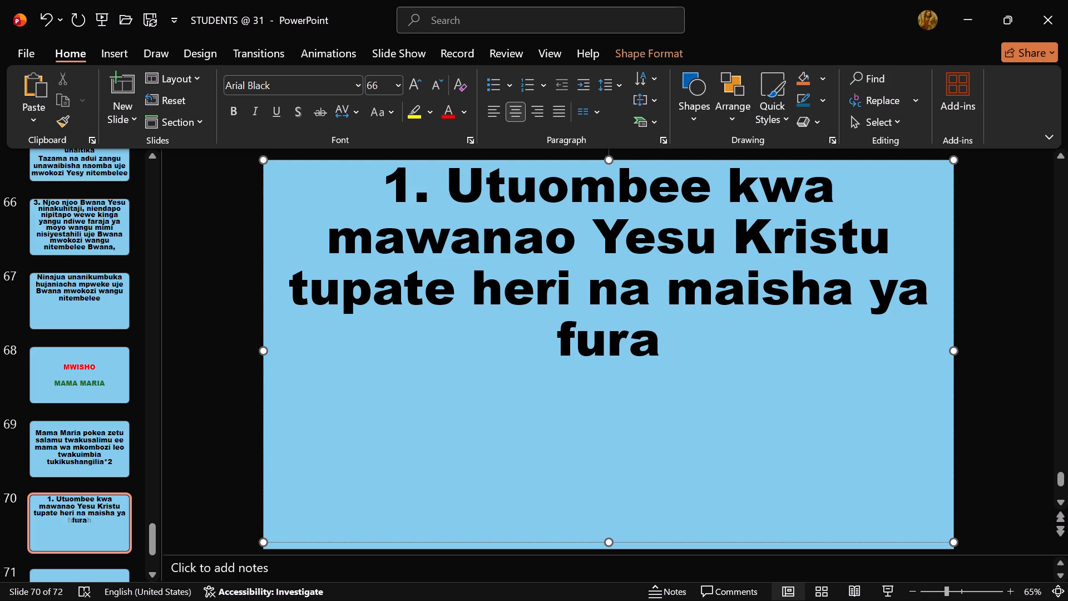
{"action": "key", "text": "a"}
{"action": "key", "text": "BackSpace"}
{"action": "type", "text": "ha"}
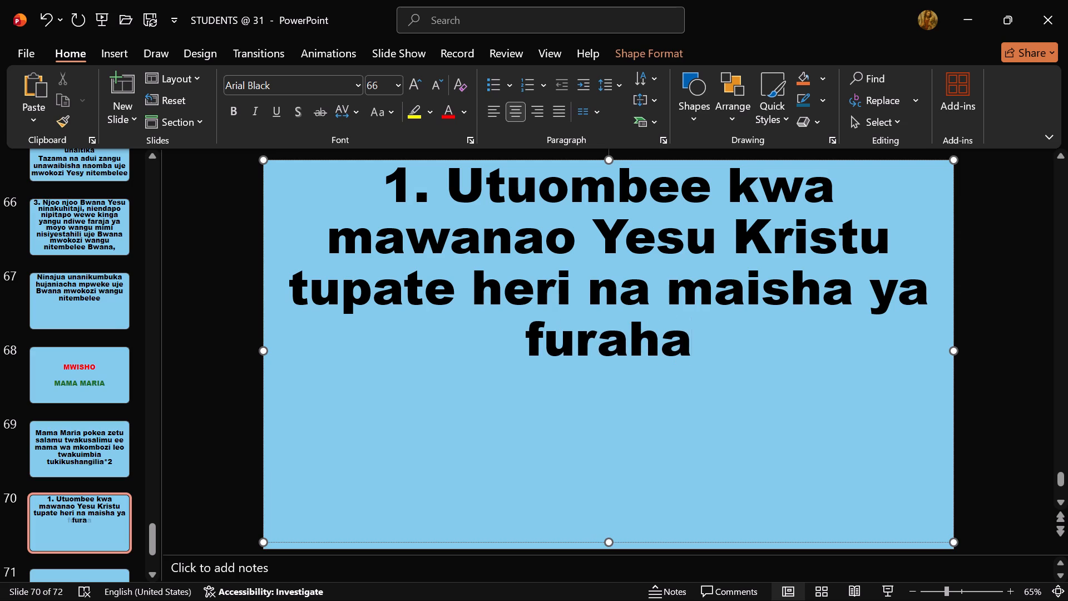
{"action": "key", "text": "period"}
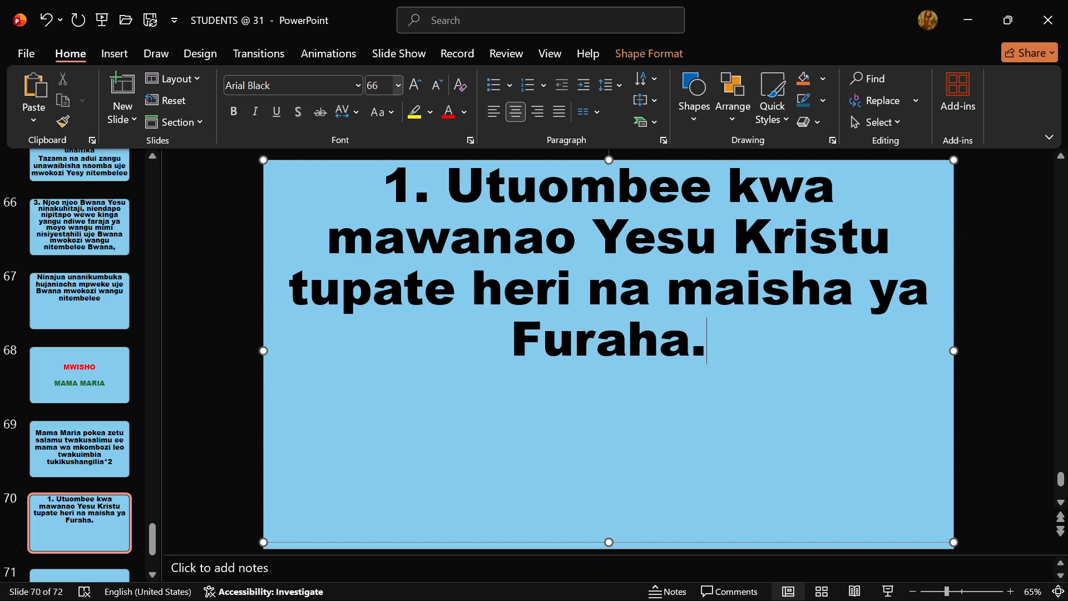
Insert a blank line above the verse on slide 70 and save the presentation.
{"action": "left_click", "coordinate": [378, 178]}
{"action": "key", "text": "Return"}
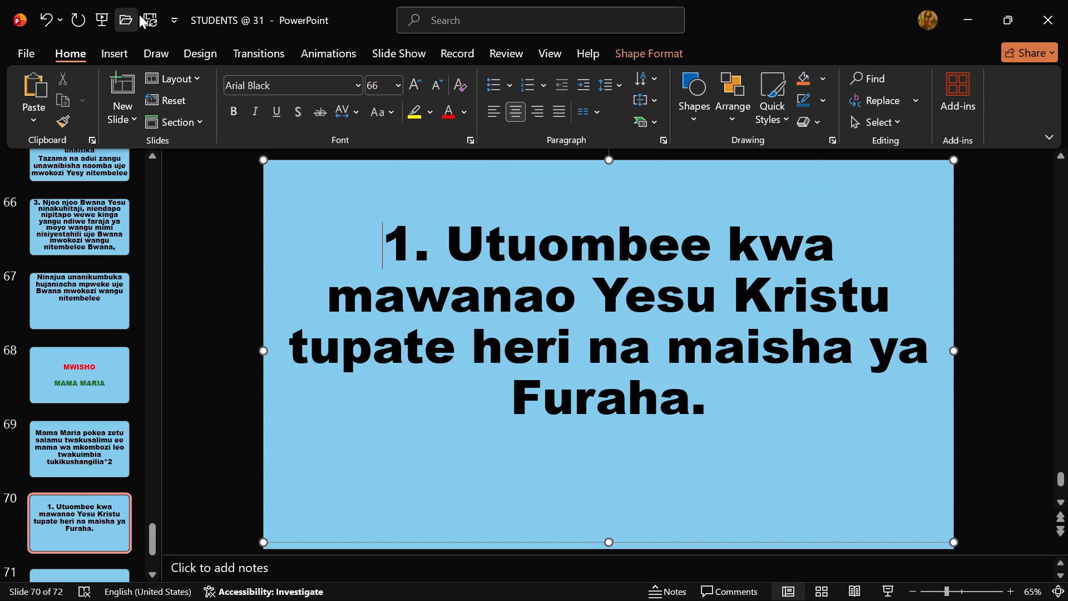
{"action": "left_click", "coordinate": [157, 24]}
Begin the second verse on slide 71 with "2. Maombi yetu Pamoja na sla zzetu zifike kwake".
{"action": "scroll", "coordinate": [109, 480], "scroll_direction": "down", "scroll_amount": 2}
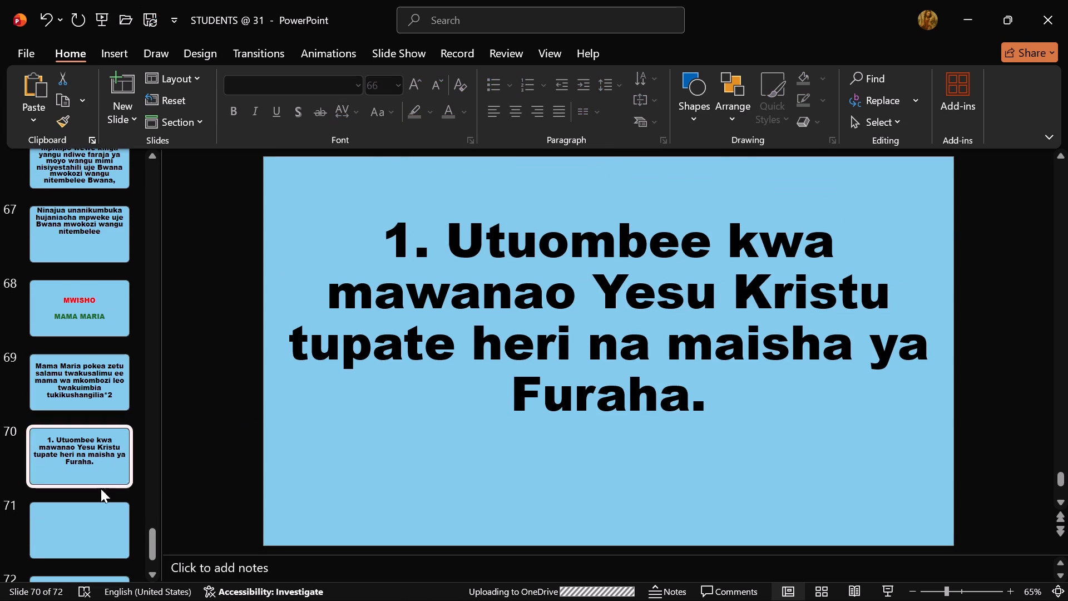
{"action": "left_click", "coordinate": [90, 522]}
{"action": "left_click", "coordinate": [468, 225]}
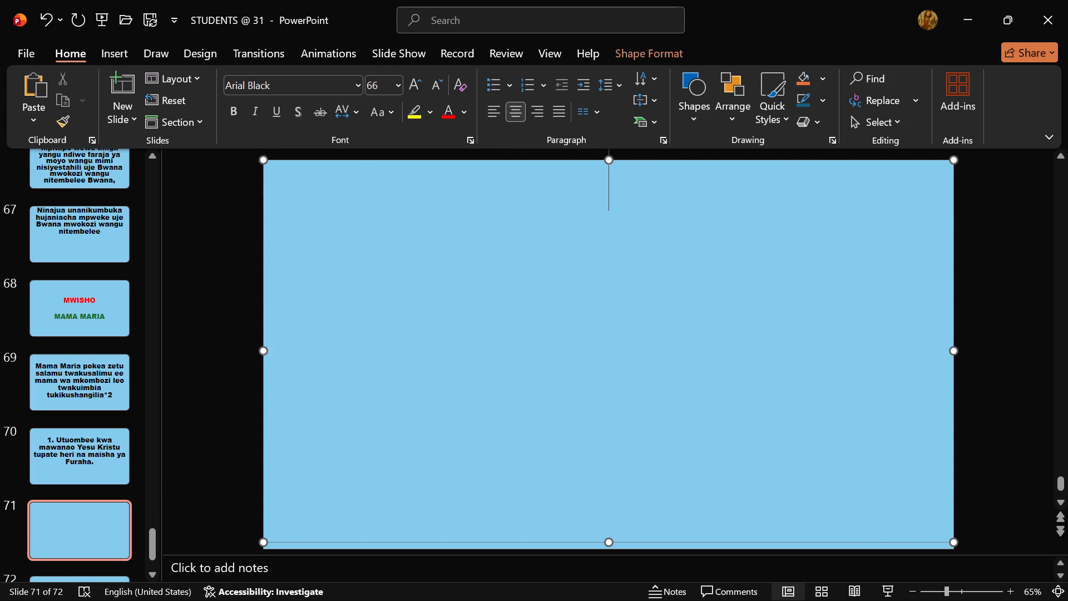
{"action": "type", "text": "2. maombi"}
{"action": "key", "text": "space"}
{"action": "type", "text": "yer"}
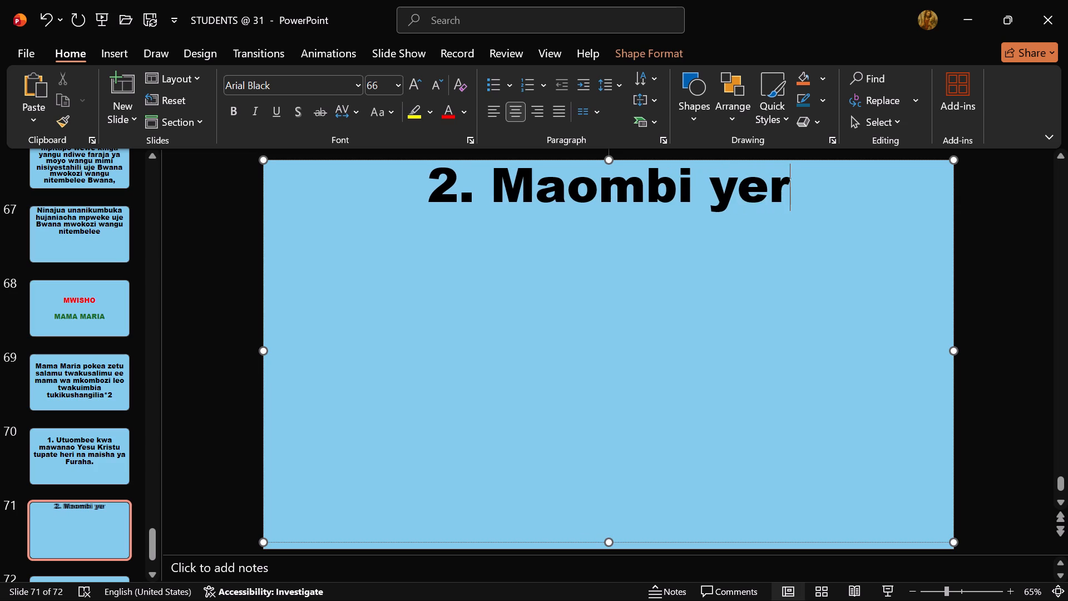
{"action": "key", "text": "BackSpace"}
{"action": "type", "text": "tu pa"}
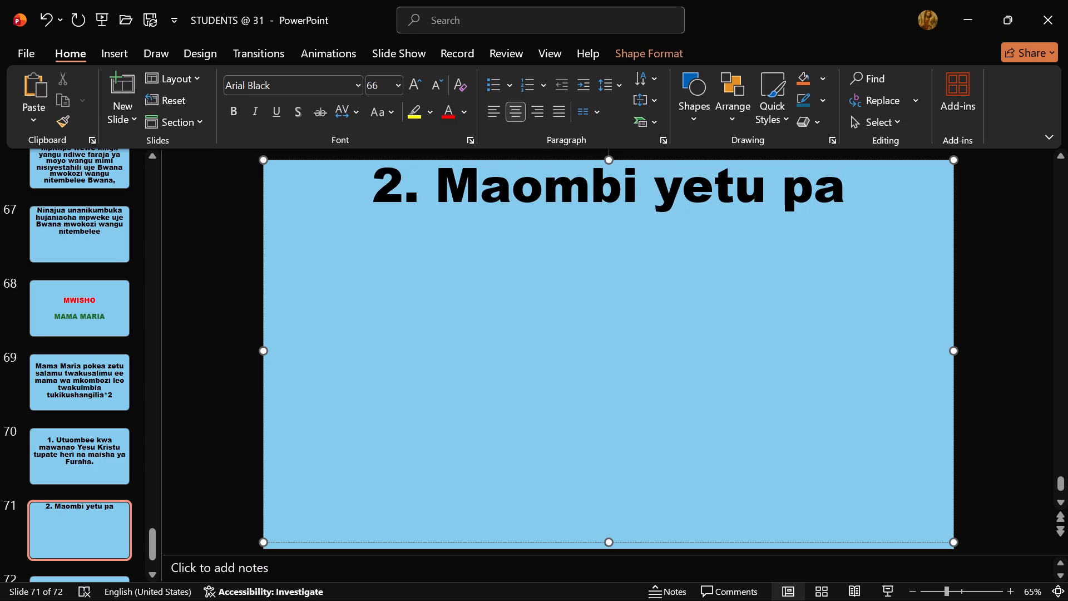
{"action": "type", "text": "moja na sla zzet"}
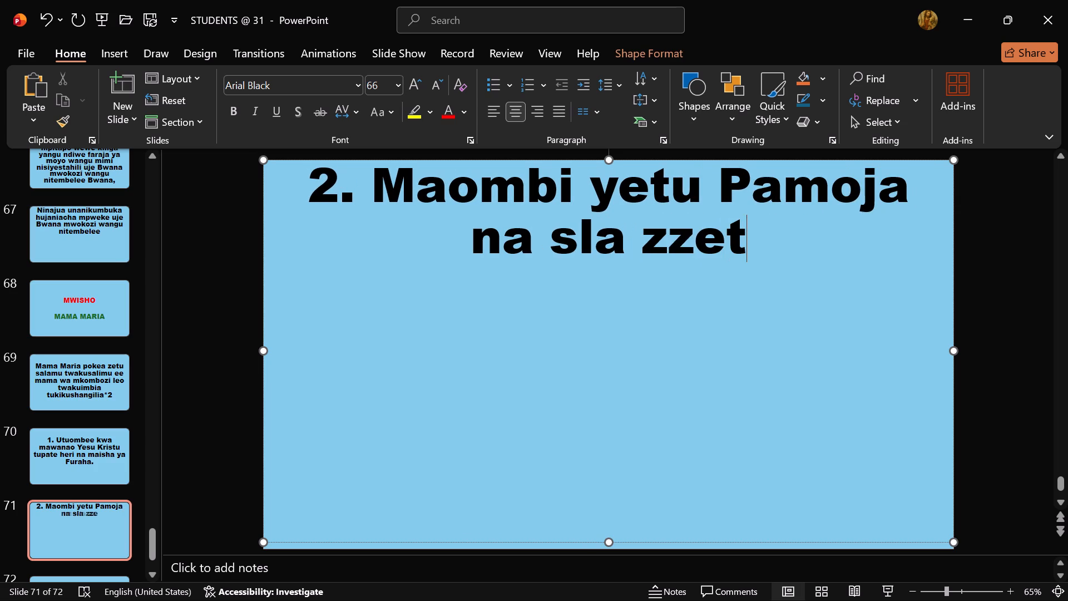
{"action": "type", "text": "u zifikw"}
{"action": "key", "text": "space"}
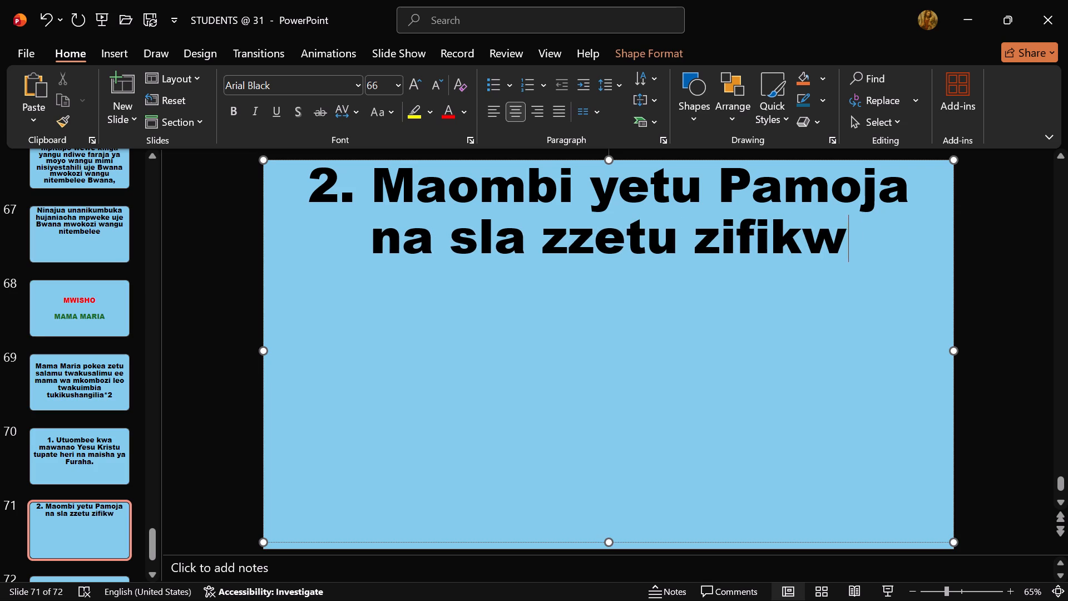
{"action": "key", "text": "BackSpace"}
{"action": "type", "text": "e kwae"}
{"action": "key", "text": "BackSpace"}
{"action": "type", "text": "ke"}
{"action": "key", "text": "space"}
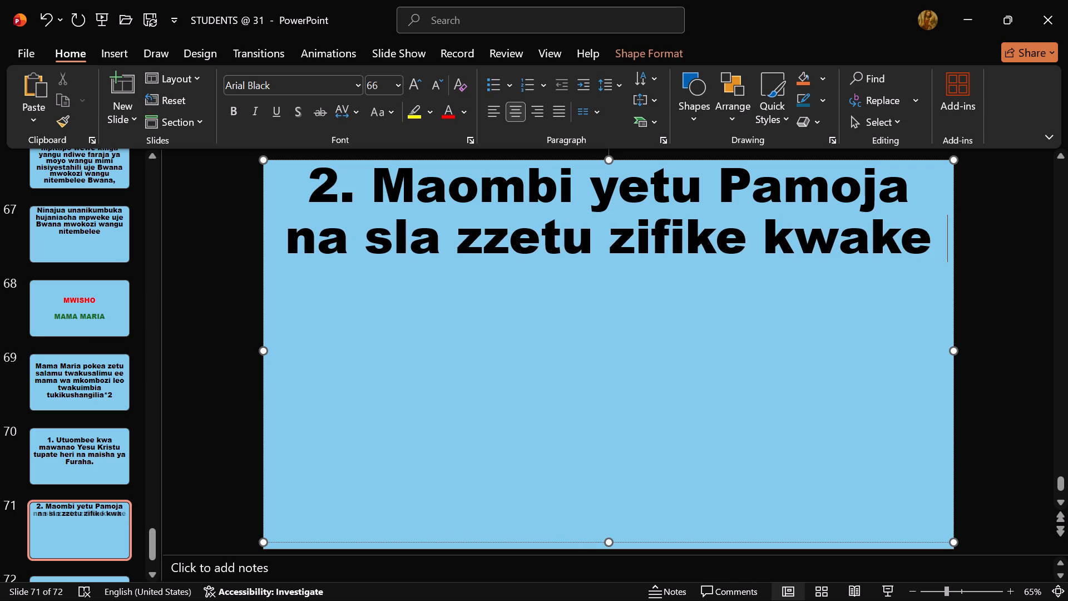
Continue the second verse on slide 71 with "Yesu mkombozi wetu".
{"action": "key", "text": "y"}
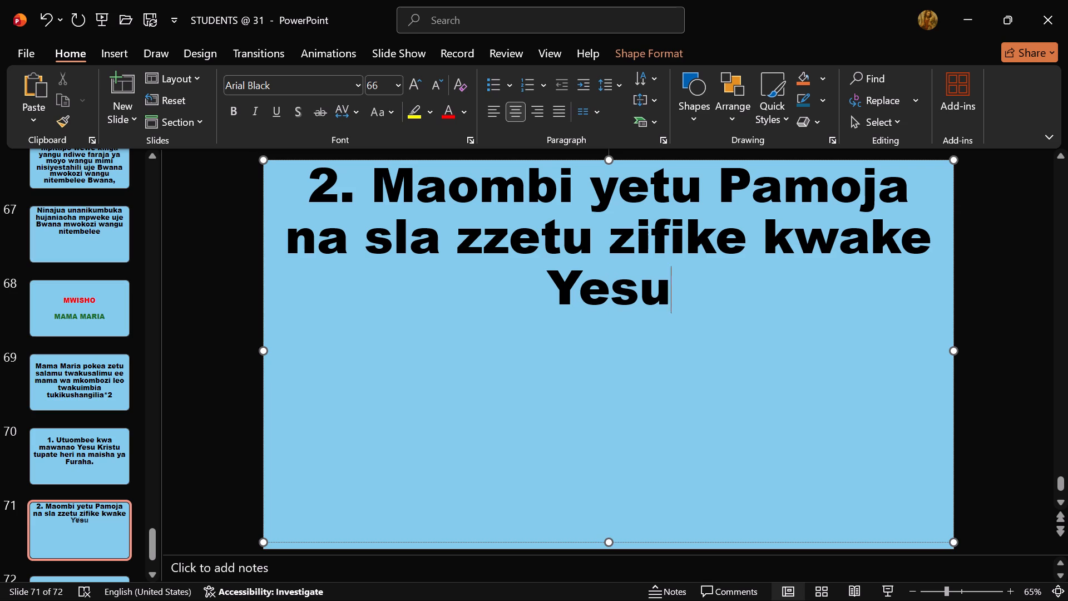
{"action": "type", "text": "mkombzo"}
{"action": "key", "text": "BackSpace"}
{"action": "key", "text": "BackSpace"}
{"action": "type", "text": "ozi wetu"}
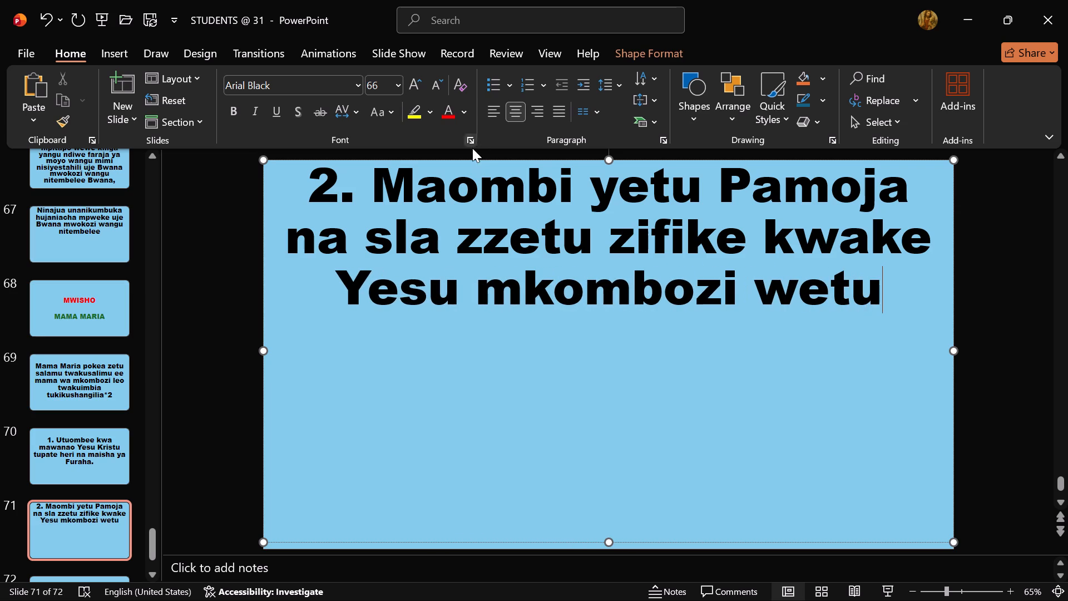
Correct the misspelled words in the slide 71 verse to "sala" and "zetu".
{"action": "left_click", "coordinate": [379, 236]}
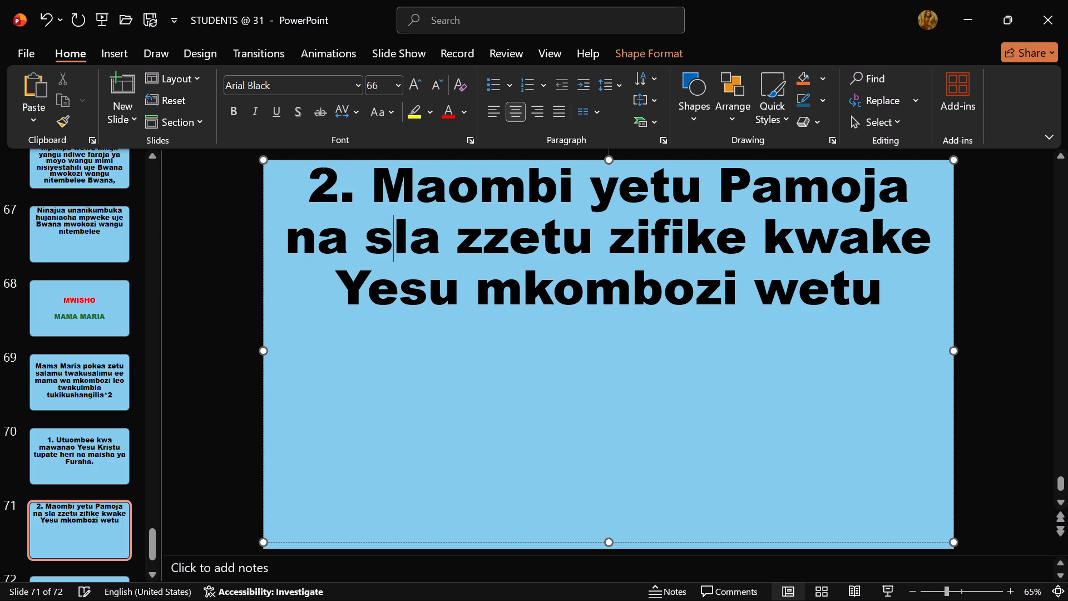
{"action": "key", "text": "a"}
{"action": "left_click", "coordinate": [498, 242]}
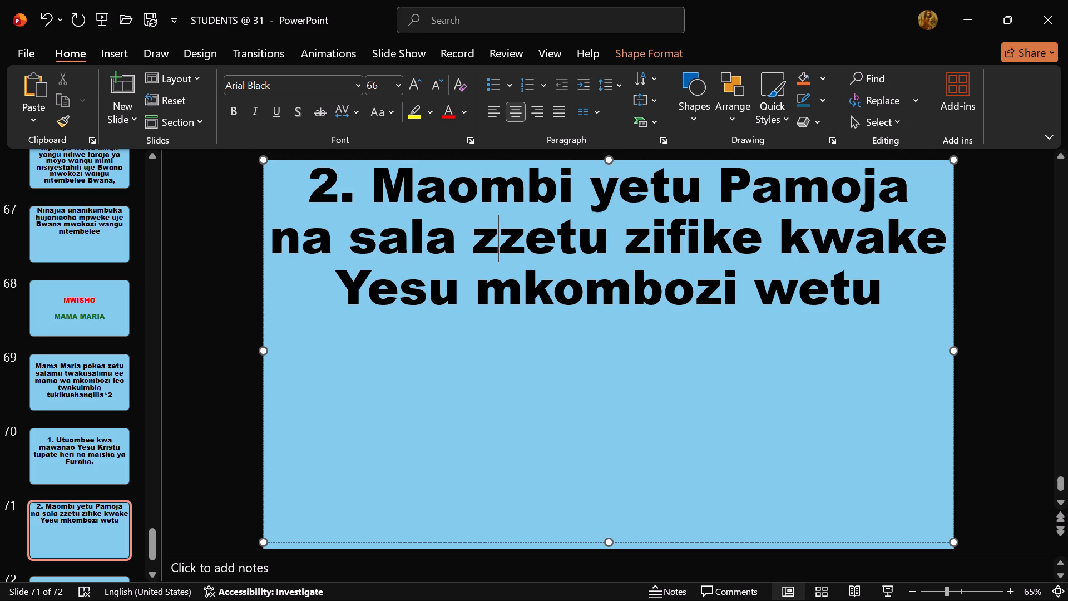
{"action": "key", "text": "BackSpace"}
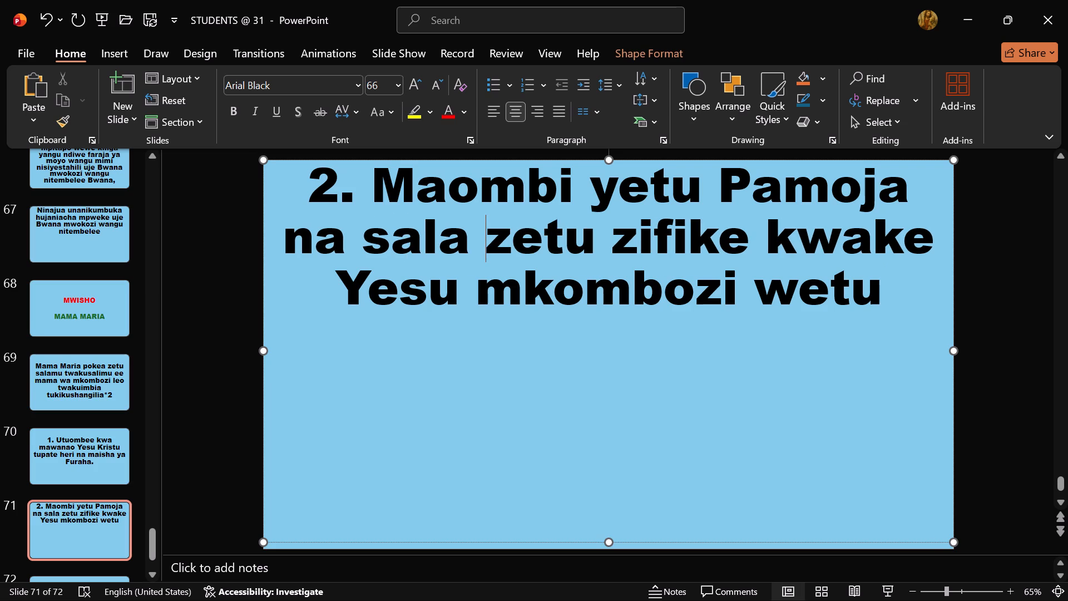
Insert a blank line above the verse on slide 71 and save the presentation.
{"action": "left_click", "coordinate": [299, 208]}
{"action": "key", "text": "Return"}
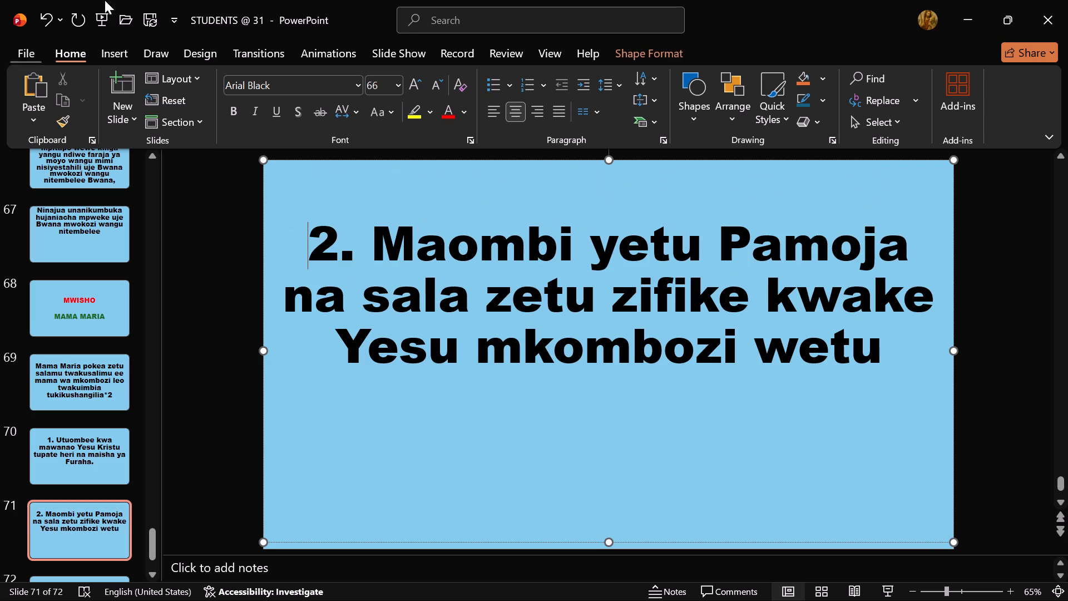
{"action": "left_click", "coordinate": [151, 16]}
Duplicate the empty slide 72 three times to provide blank slides for further verses.
{"action": "left_click", "coordinate": [93, 521]}
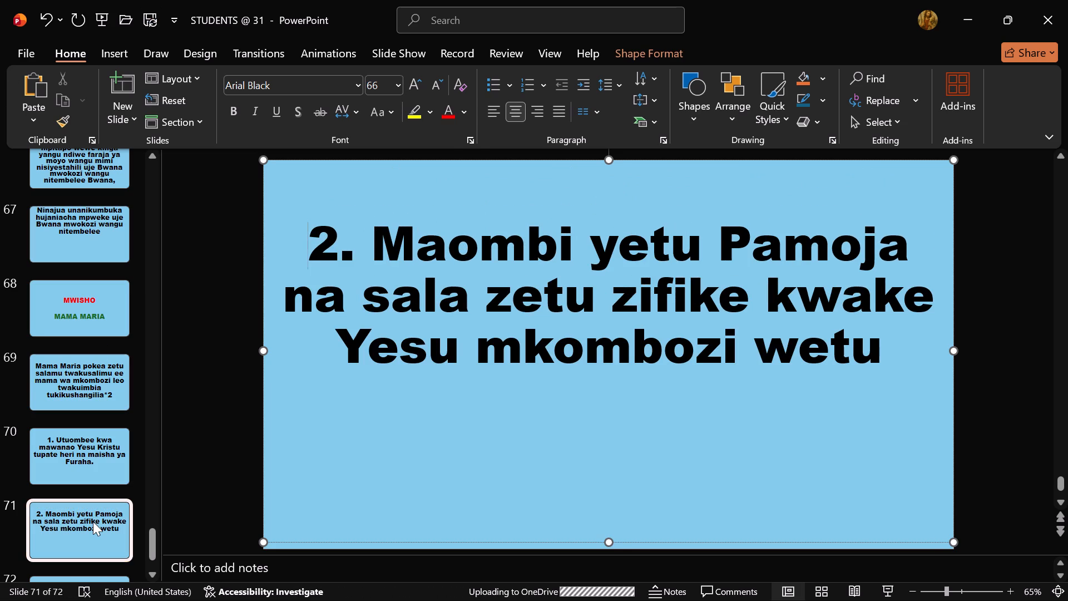
{"action": "key", "text": "Down"}
{"action": "key", "text": "Down"}
{"action": "key", "text": "Down"}
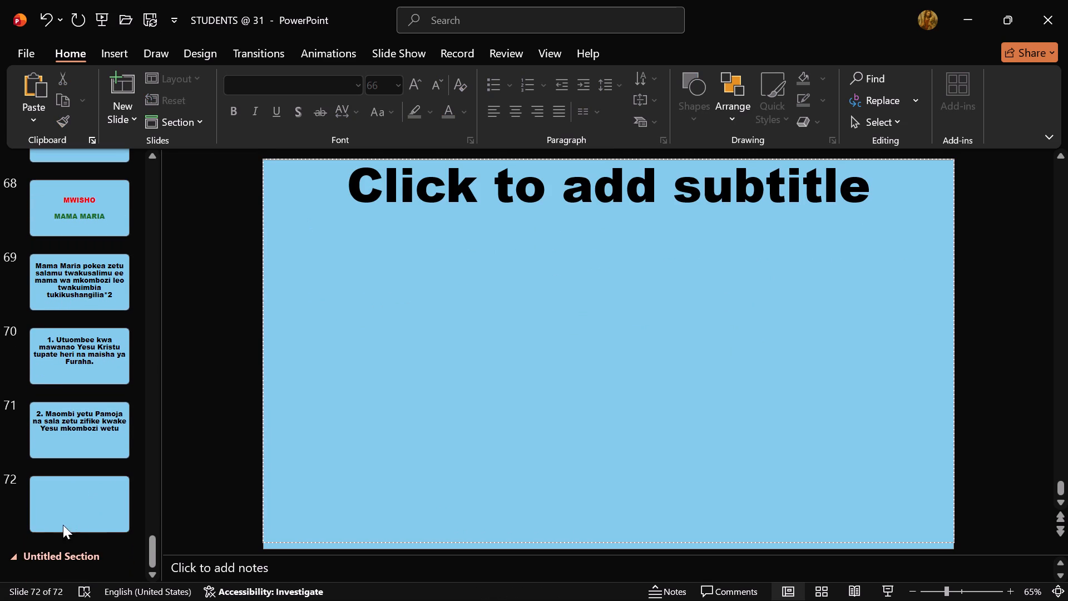
{"action": "left_click", "coordinate": [75, 514]}
{"action": "right_click", "coordinate": [75, 514]}
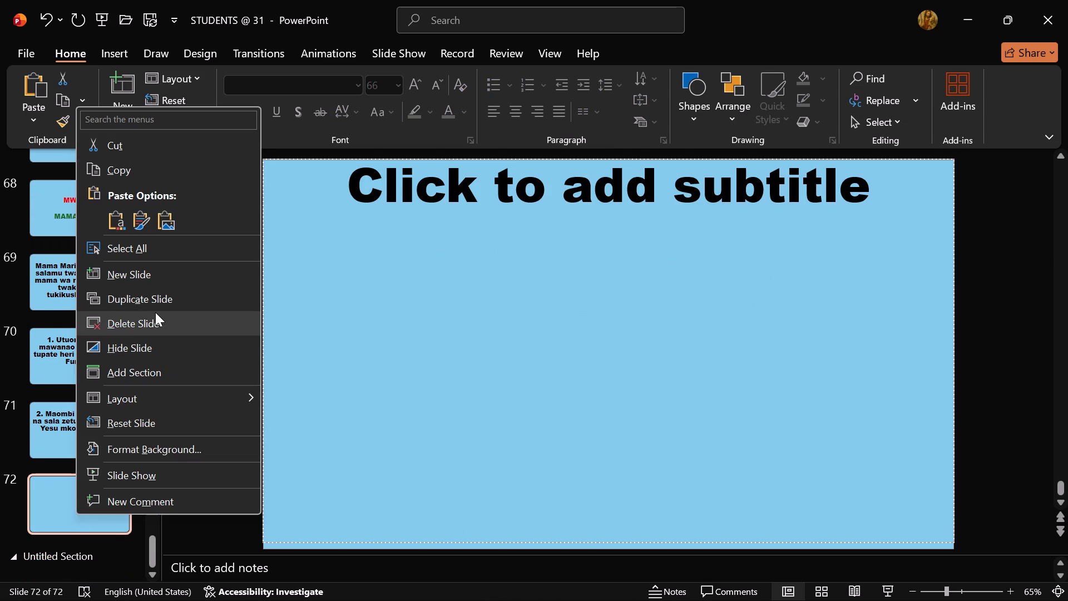
{"action": "left_click", "coordinate": [155, 307]}
{"action": "right_click", "coordinate": [76, 422]}
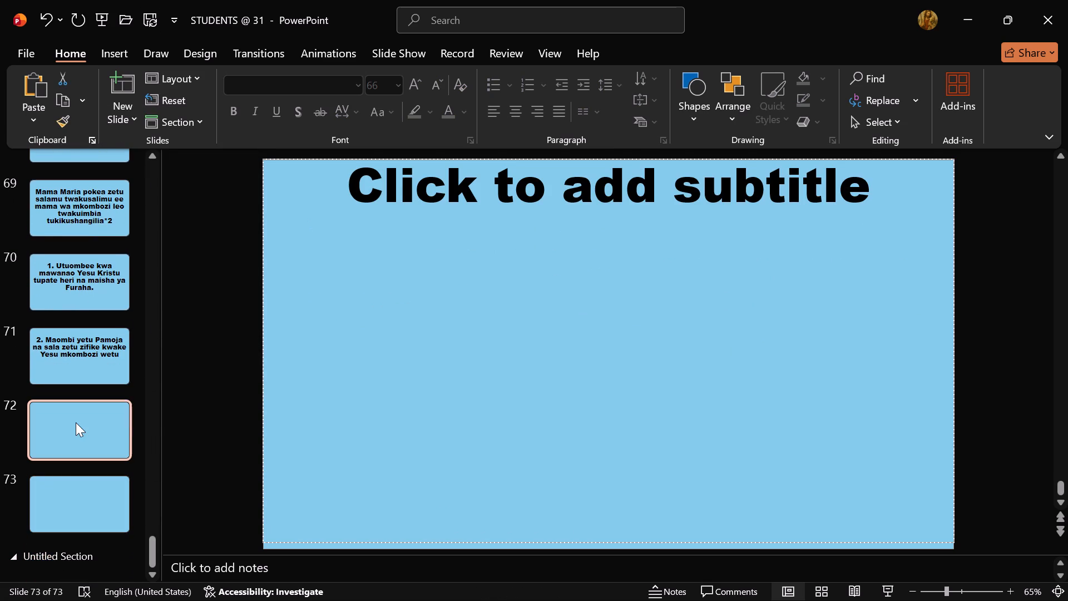
{"action": "left_click", "coordinate": [163, 216]}
{"action": "left_click", "coordinate": [73, 440]}
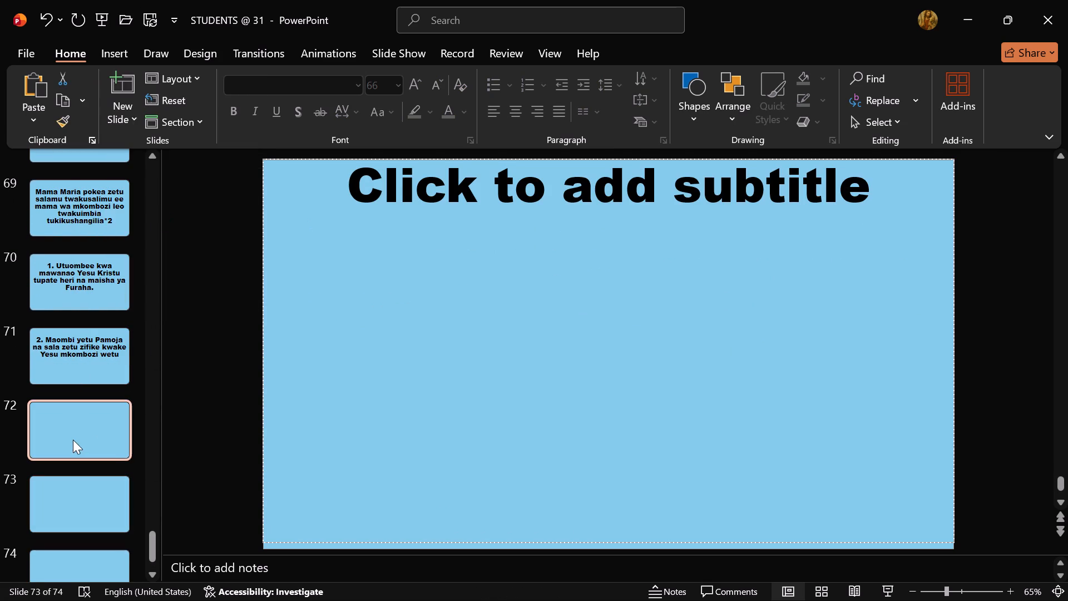
{"action": "right_click", "coordinate": [73, 441]}
{"action": "left_click", "coordinate": [205, 221]}
Start the third verse on slide 72 with the number "3.".
{"action": "left_click", "coordinate": [92, 424]}
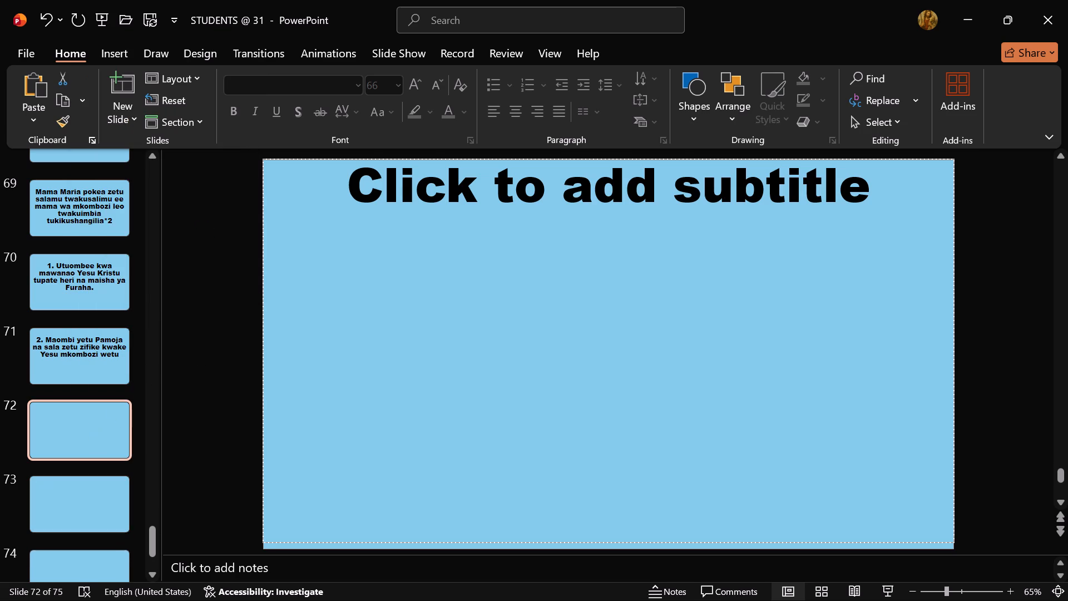
{"action": "left_click", "coordinate": [406, 198]}
{"action": "type", "text": "3."}
{"action": "key", "text": "space"}
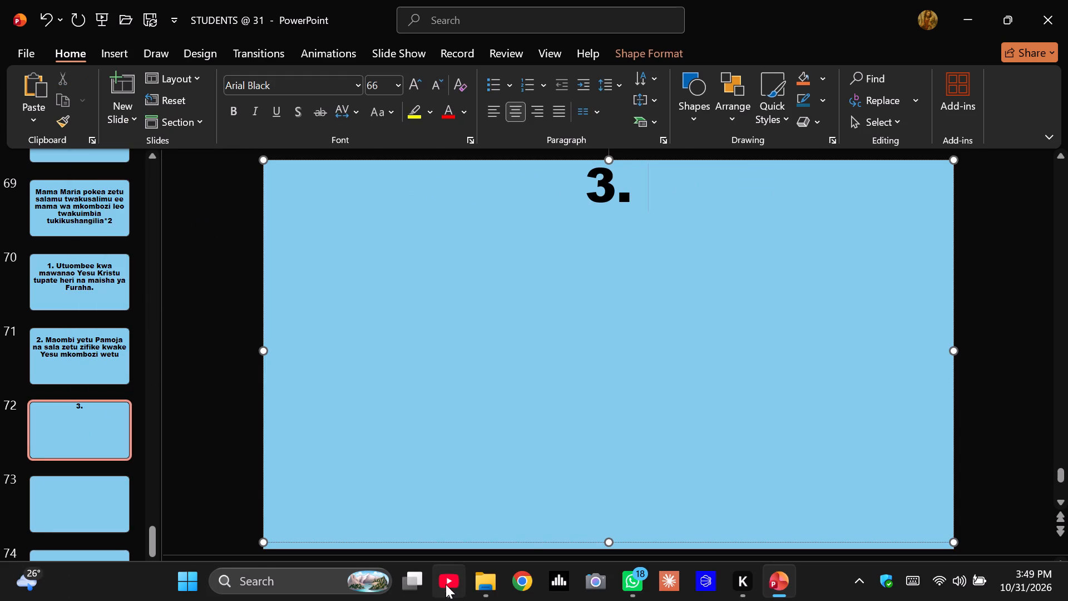
Switch to the YouTube lyrics video of Mama Maria Pokea Zetu Salamu and pause it on the third verse's opening lines.
{"action": "left_click", "coordinate": [453, 590]}
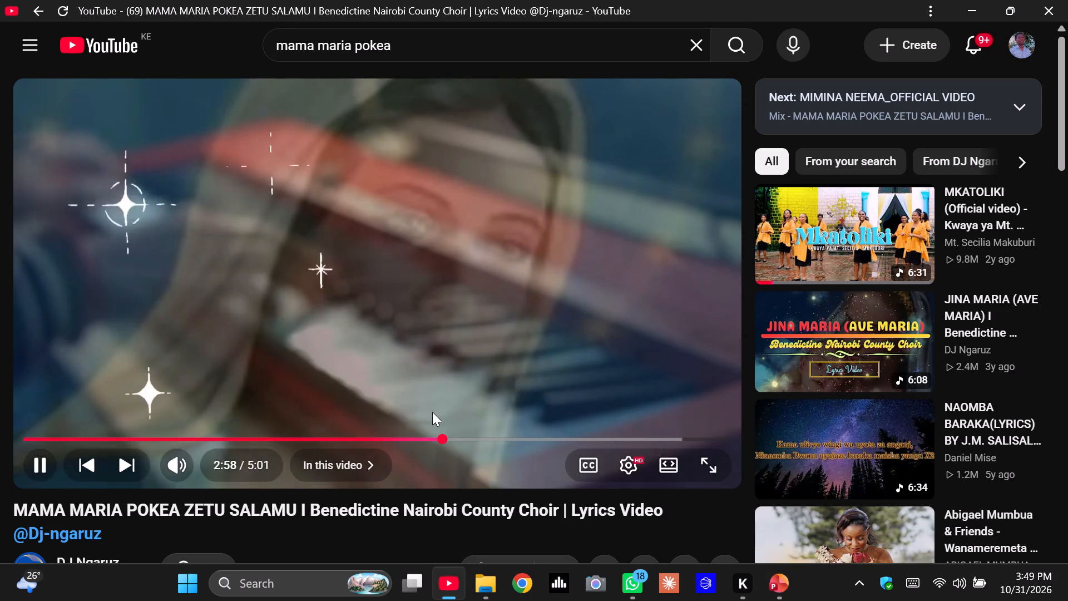
{"action": "left_click", "coordinate": [449, 594]}
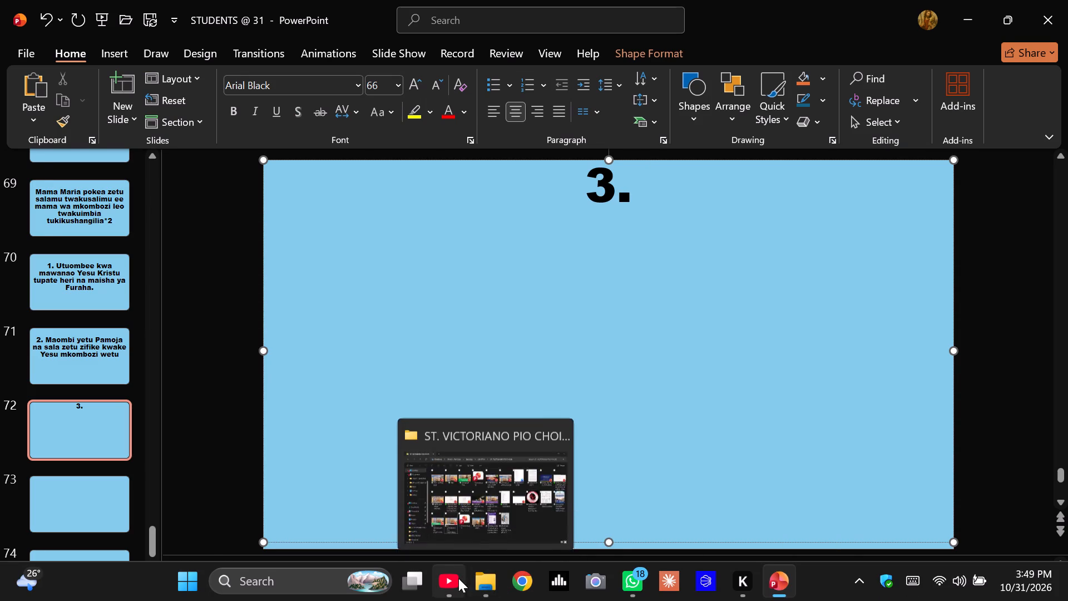
{"action": "left_click", "coordinate": [469, 566]}
{"action": "key", "text": "Left"}
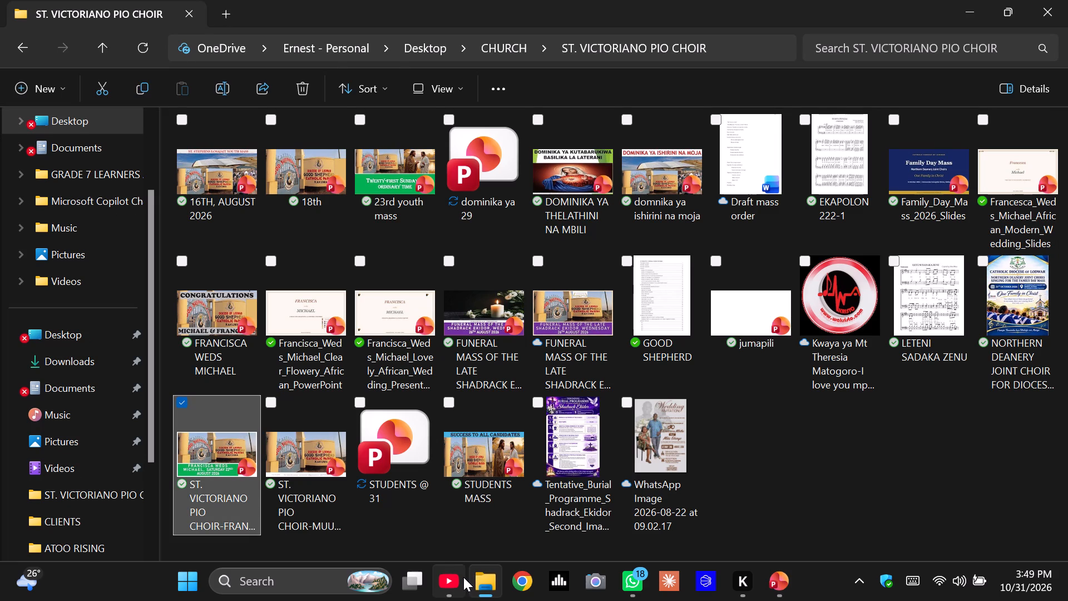
{"action": "left_click", "coordinate": [462, 577]}
{"action": "key", "text": "Left"}
{"action": "key", "text": "Left"}
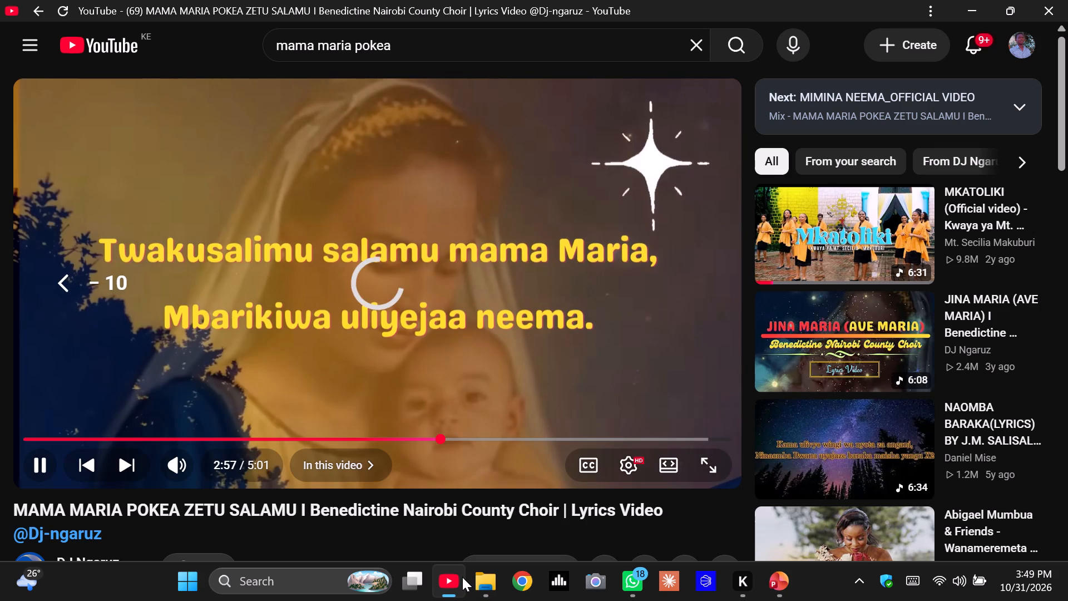
{"action": "key", "text": "Right"}
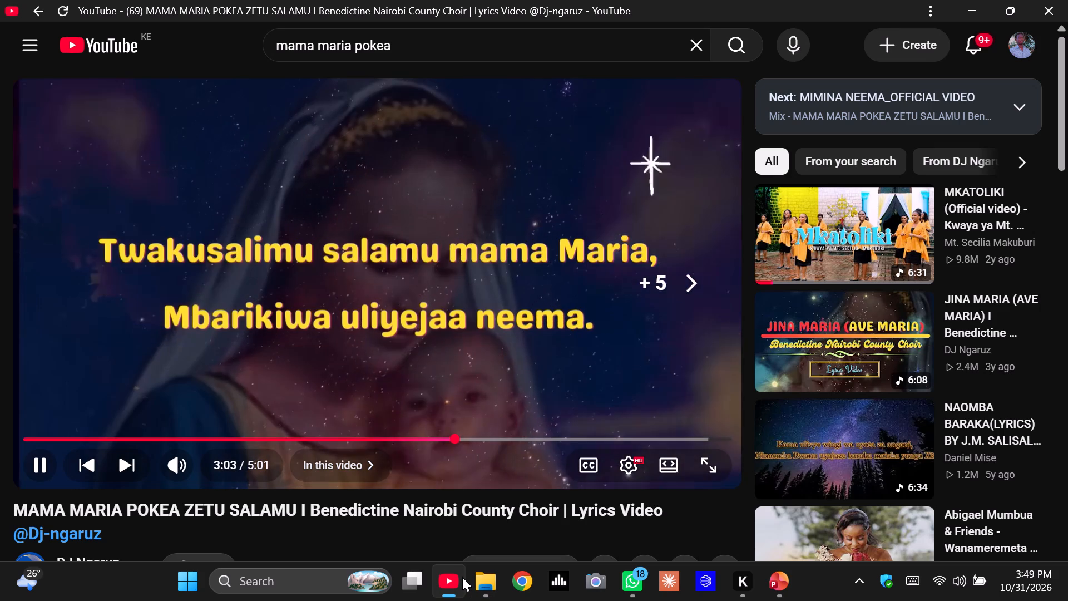
{"action": "key", "text": "space"}
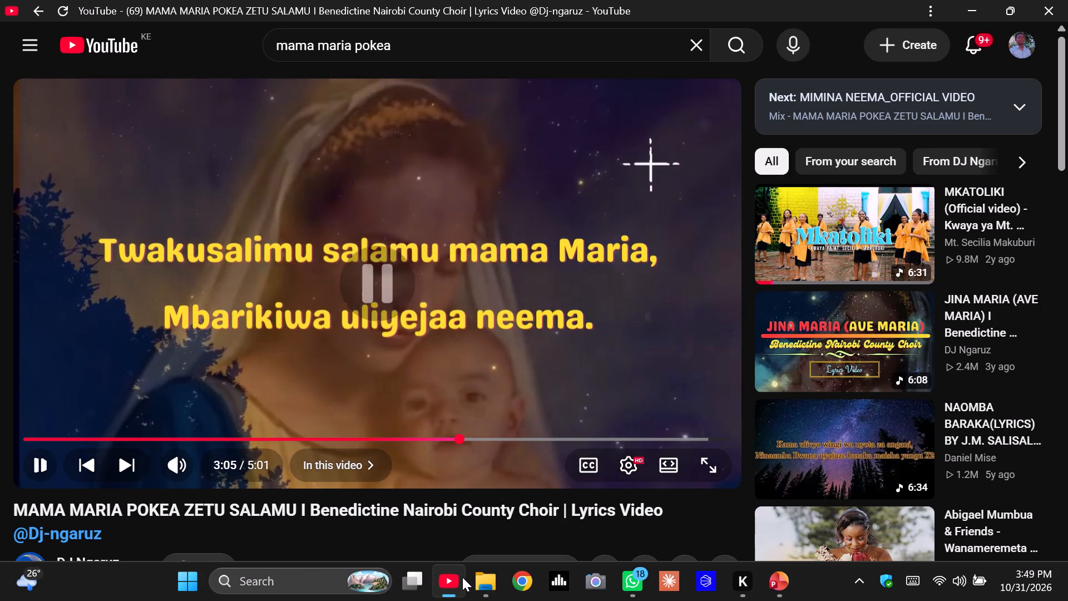
{"action": "left_click", "coordinate": [462, 577]}
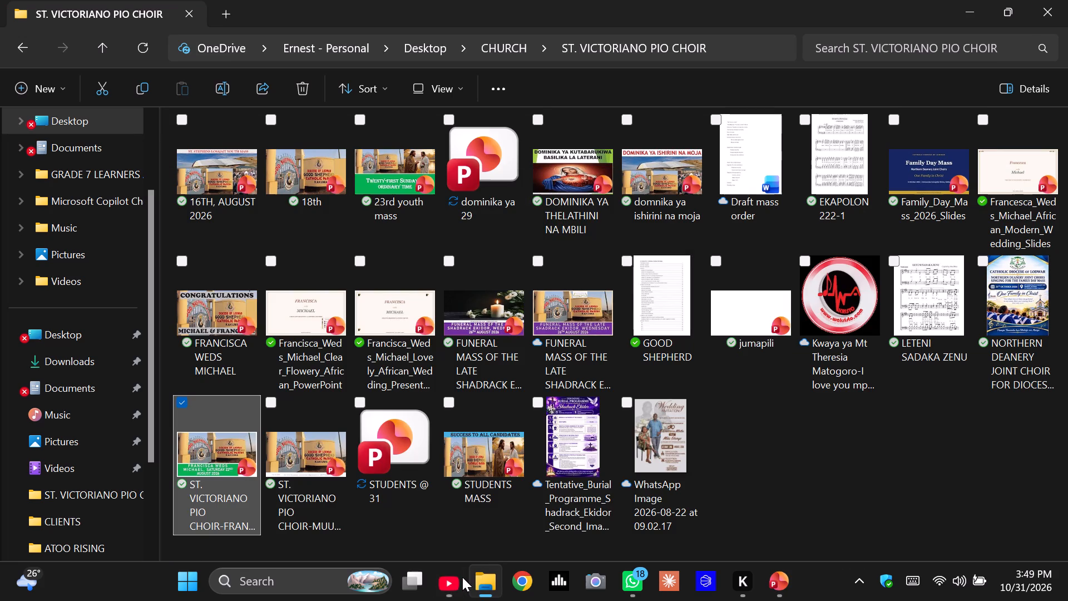
Switch to PowerPoint and enter "Twakusalimu salamu mama" after the "3." on slide 72.
{"action": "left_click", "coordinate": [767, 590]}
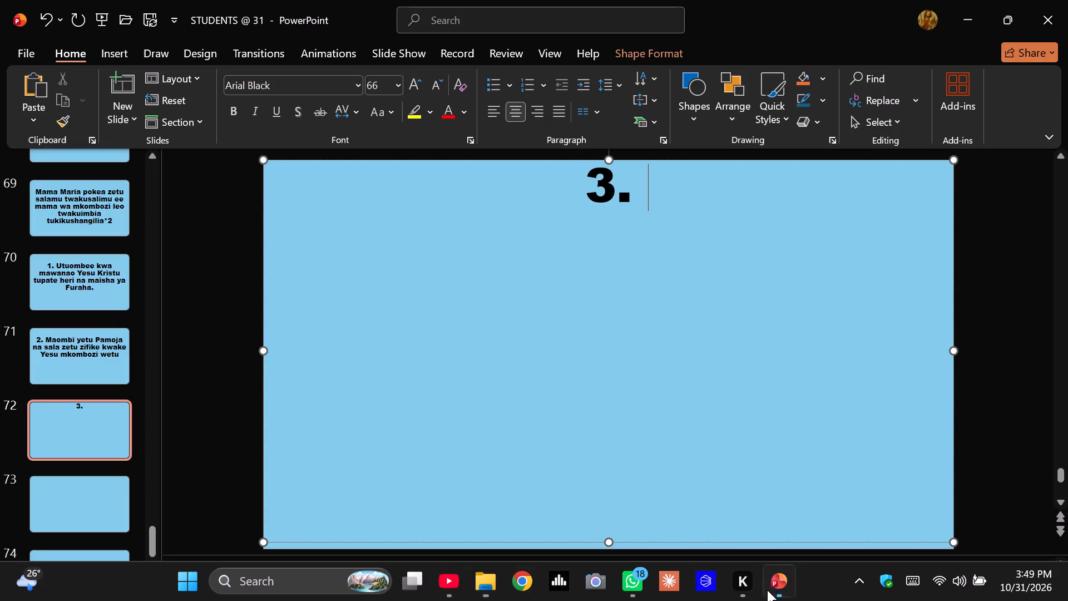
{"action": "type", "text": "tww"}
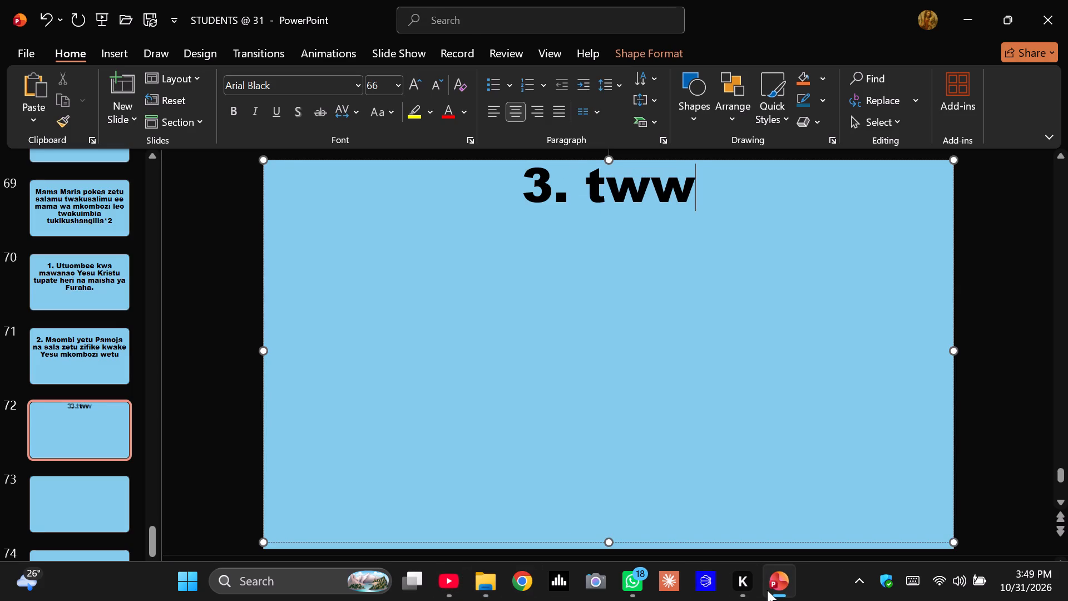
{"action": "key", "text": "BackSpace"}
{"action": "type", "text": "akusalimi"}
{"action": "key", "text": "BackSpace"}
{"action": "type", "text": "u salamu mama"}
{"action": "key", "text": "space"}
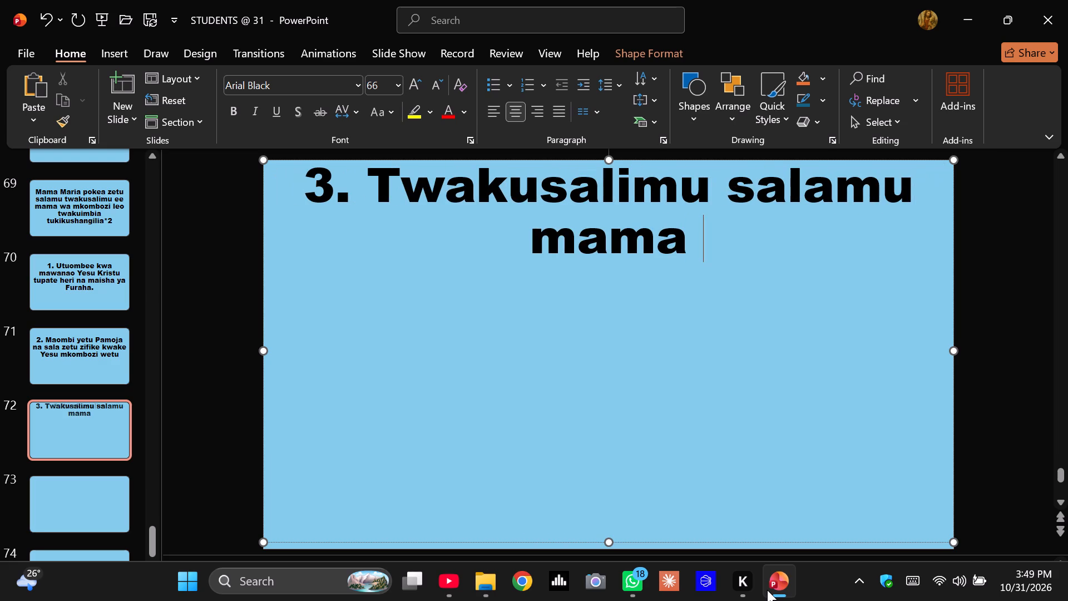
Recheck the lyrics in the paused YouTube video and complete the line on slide 72 in PowerPoint with "Maria,".
{"action": "left_click", "coordinate": [793, 576]}
{"action": "key", "text": "space"}
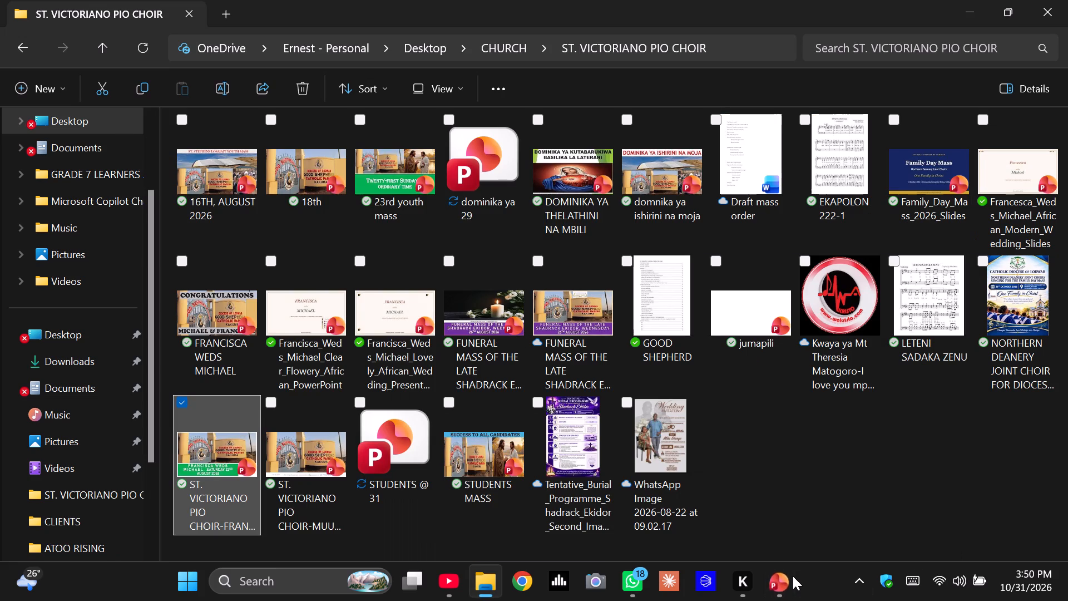
{"action": "left_click", "coordinate": [769, 581]}
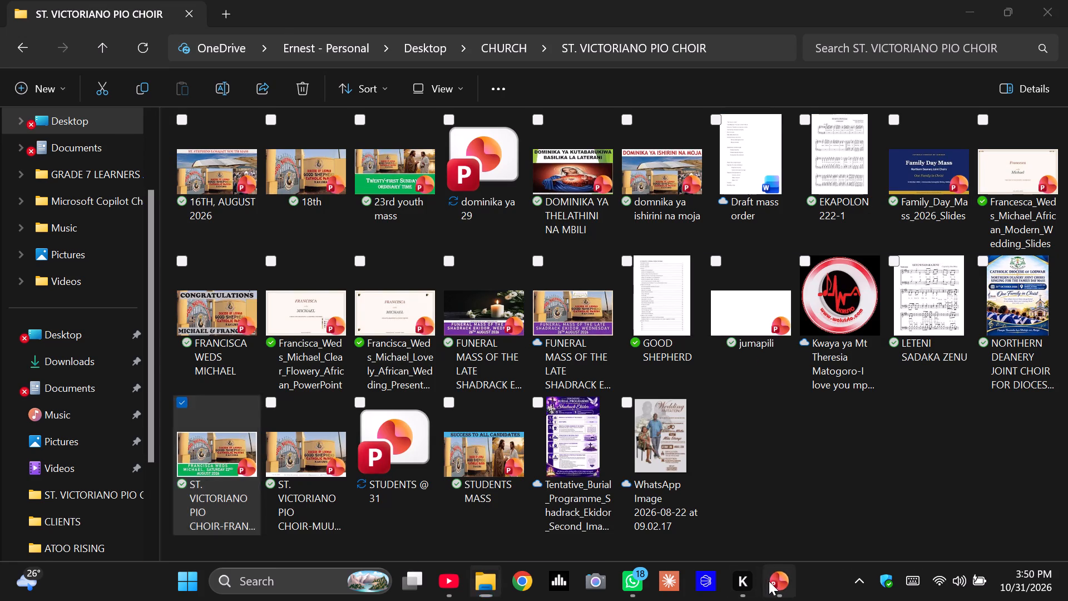
{"action": "left_click", "coordinate": [447, 571]}
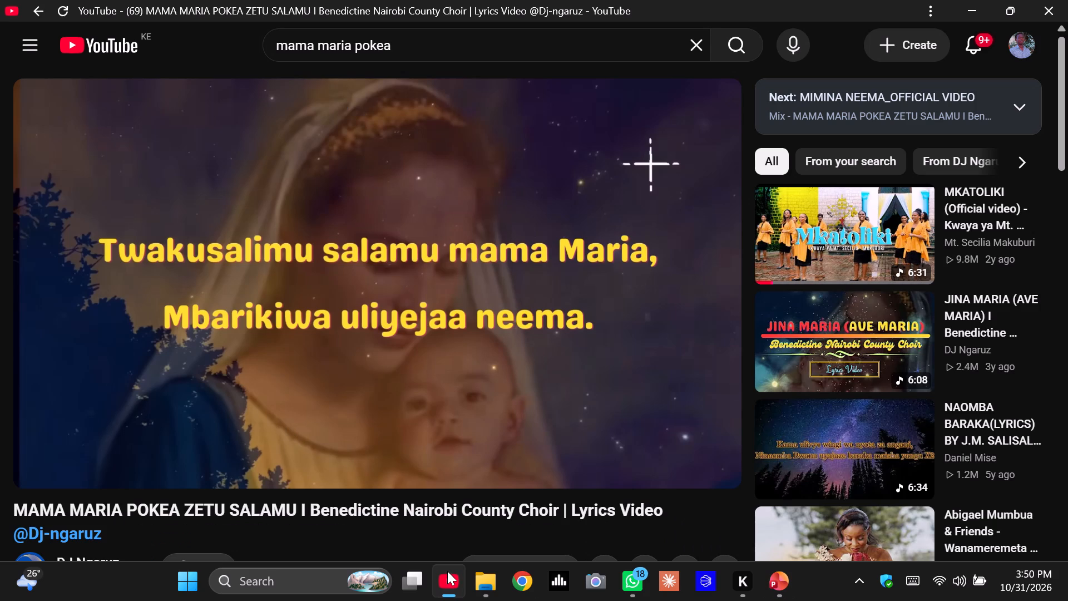
{"action": "left_click", "coordinate": [447, 571]}
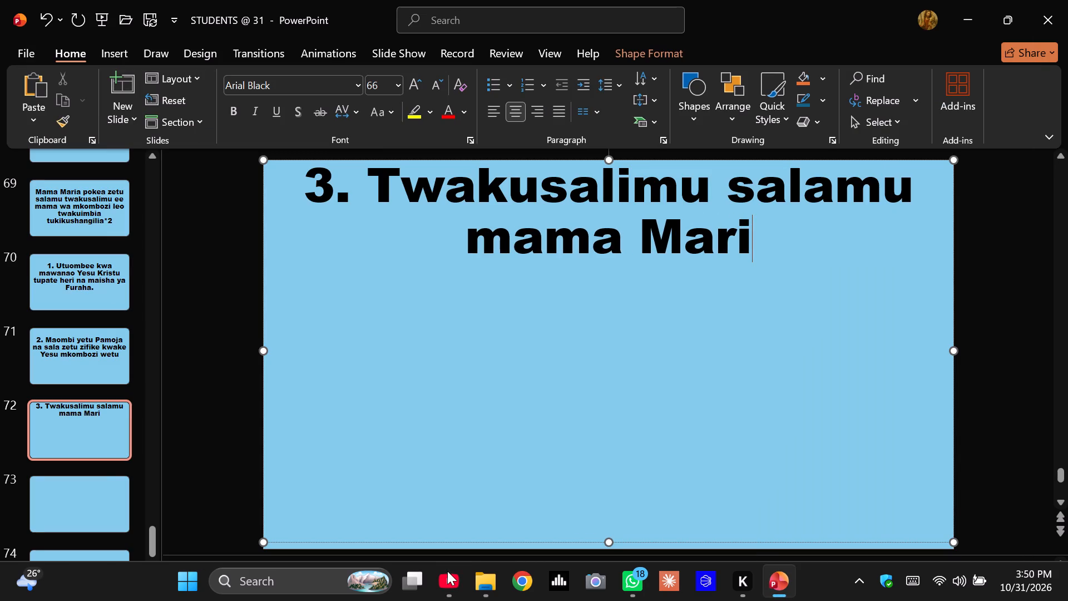
{"action": "type", "text": "a,"}
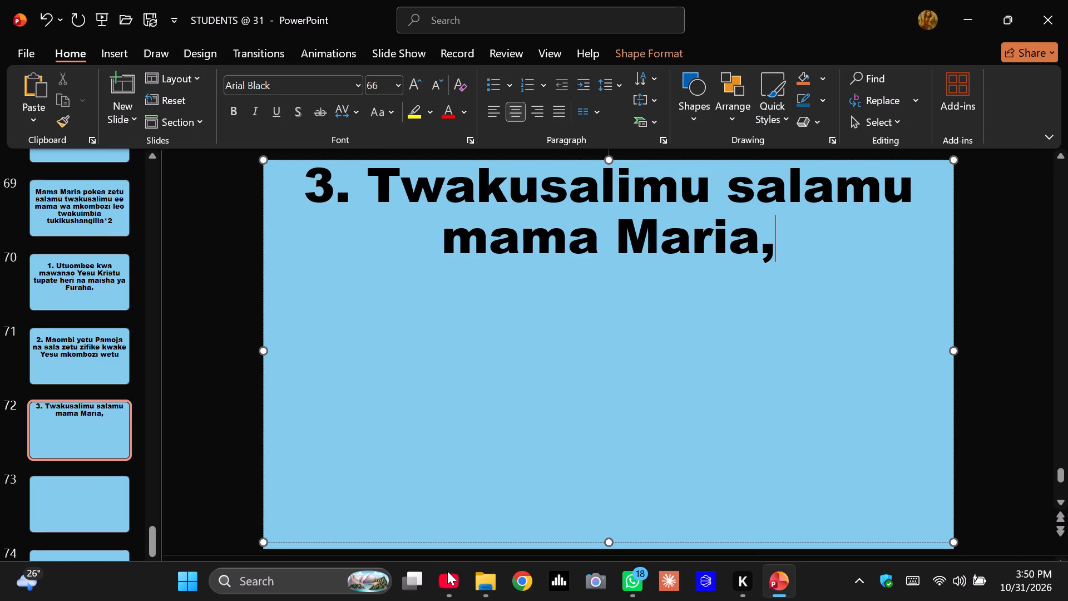
Add a space after "Maria," on slide 72, recheck the verse's second line in the paused YouTube video, and return to PowerPoint.
{"action": "key", "text": "space"}
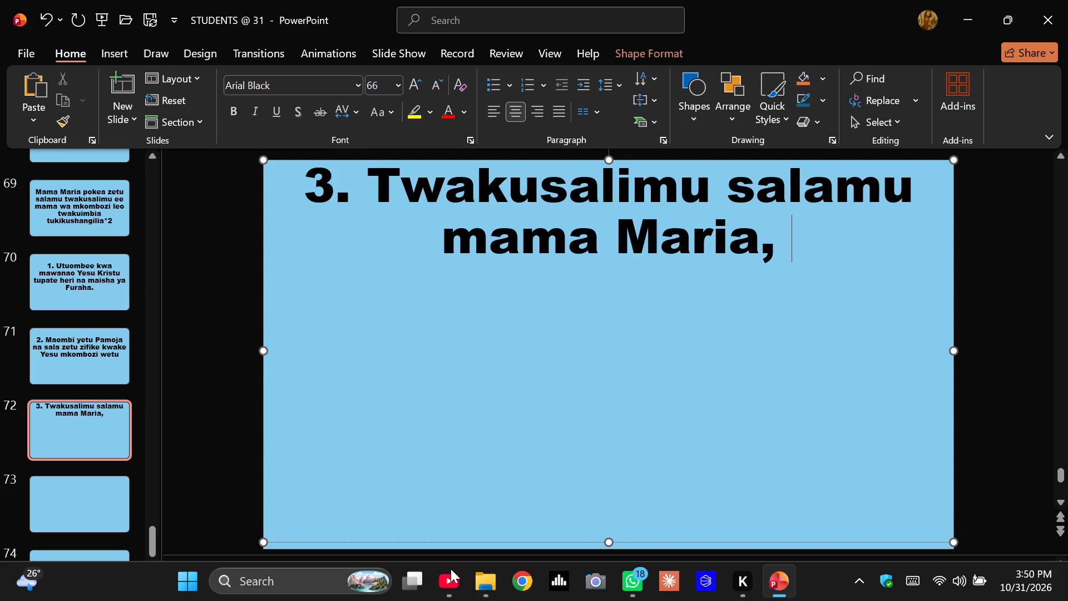
{"action": "left_click", "coordinate": [451, 573]}
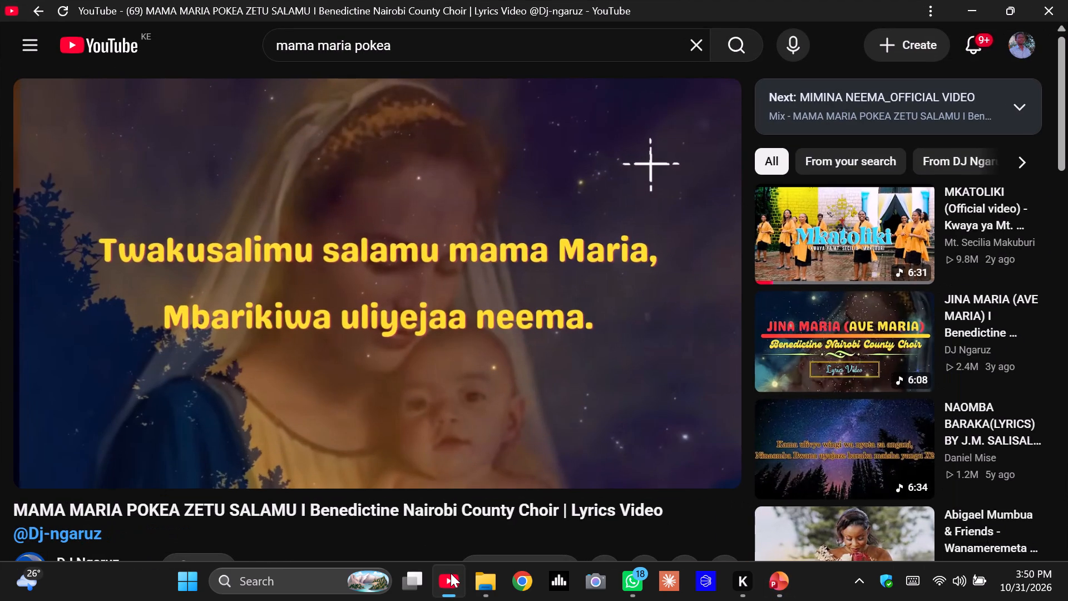
{"action": "left_click", "coordinate": [451, 573]}
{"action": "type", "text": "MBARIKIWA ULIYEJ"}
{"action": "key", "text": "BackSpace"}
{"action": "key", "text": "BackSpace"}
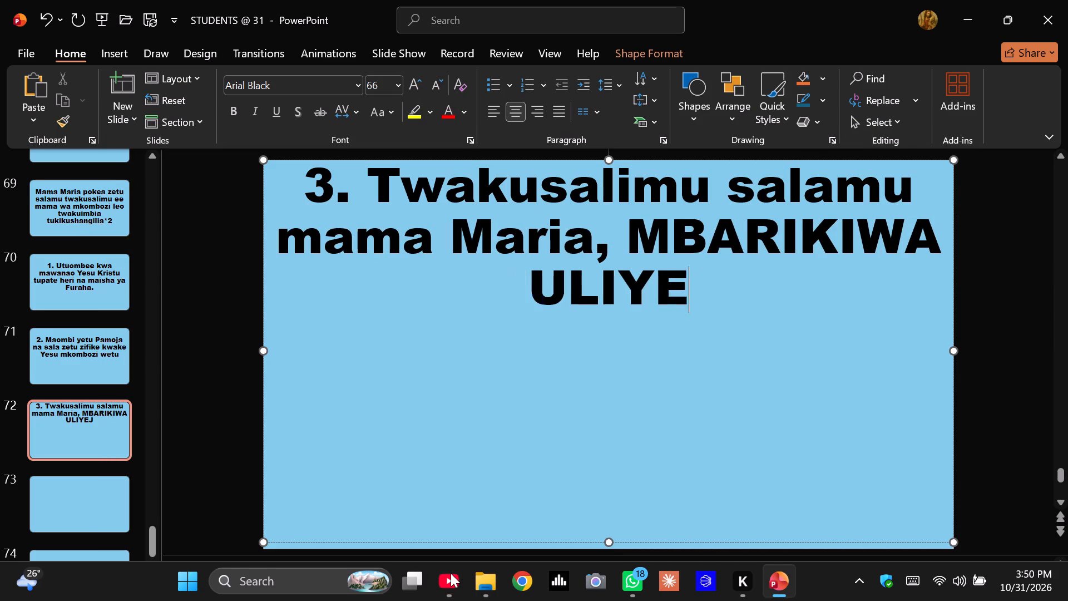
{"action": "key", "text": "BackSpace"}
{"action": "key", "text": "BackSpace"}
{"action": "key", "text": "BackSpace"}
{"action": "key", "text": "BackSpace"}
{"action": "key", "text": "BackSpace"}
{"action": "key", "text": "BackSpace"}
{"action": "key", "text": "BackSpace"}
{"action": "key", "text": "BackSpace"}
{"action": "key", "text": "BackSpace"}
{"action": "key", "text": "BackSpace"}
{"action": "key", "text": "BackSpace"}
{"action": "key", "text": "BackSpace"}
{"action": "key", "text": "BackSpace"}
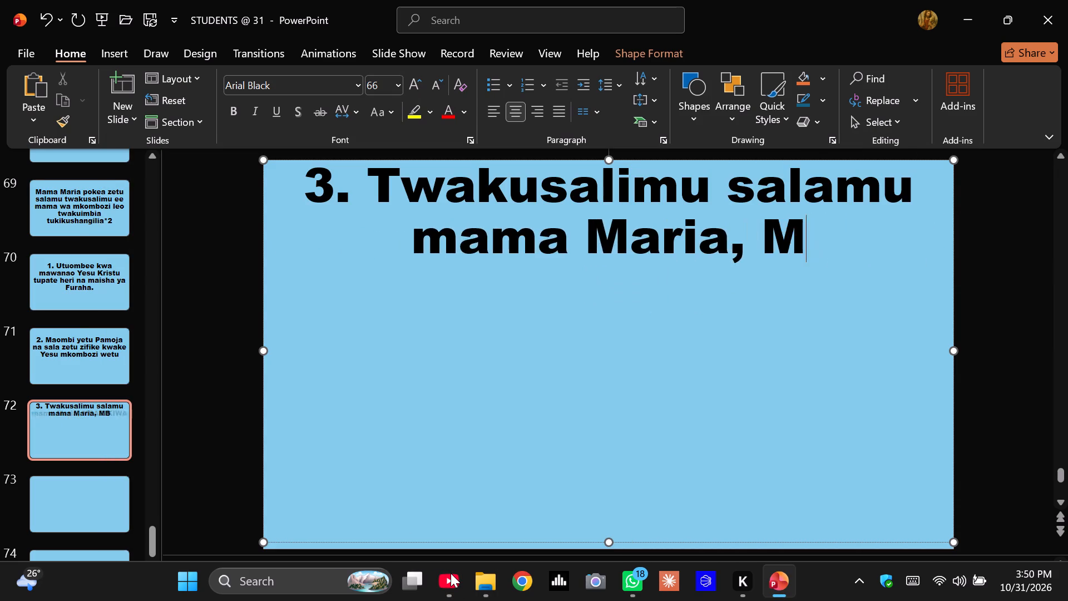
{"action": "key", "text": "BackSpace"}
Complete the third verse on slide 72 with "mbarikiwa uliyejaa neema" in lowercase.
{"action": "type", "text": "mn"}
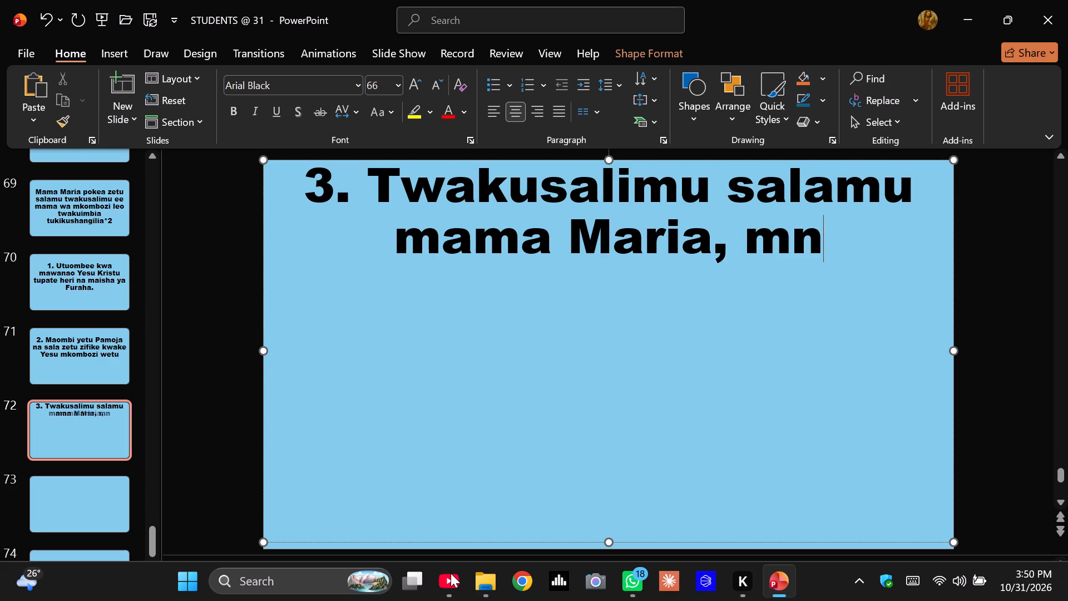
{"action": "key", "text": "BackSpace"}
{"action": "type", "text": "barikiwa uliyejaa neema"}
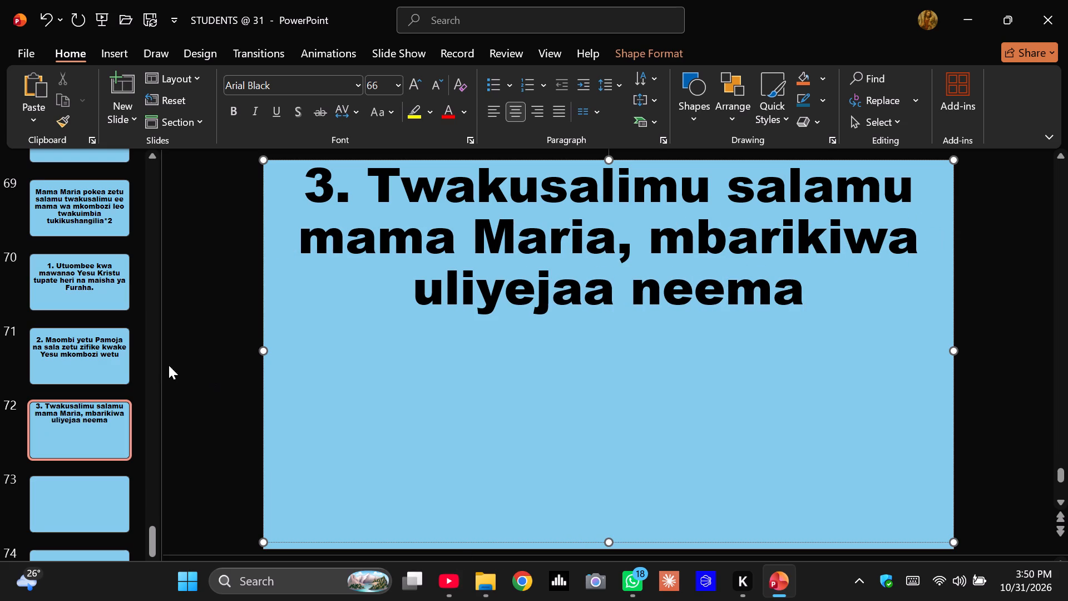
Insert one blank line above the third verse on slide 72 and save the presentation.
{"action": "left_click", "coordinate": [307, 194]}
{"action": "key", "text": "Return"}
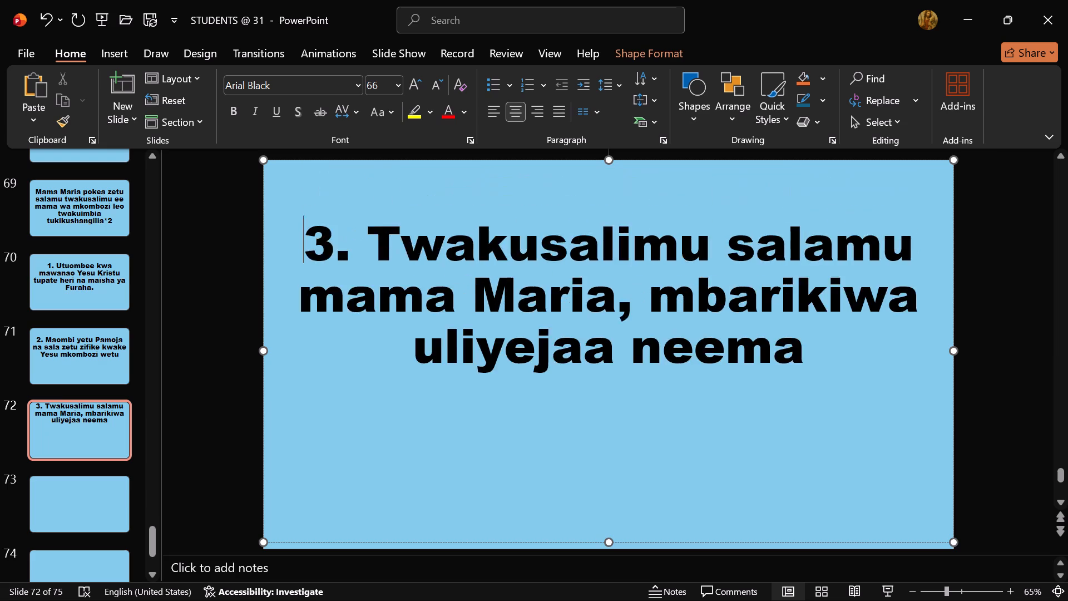
{"action": "key", "text": "Return"}
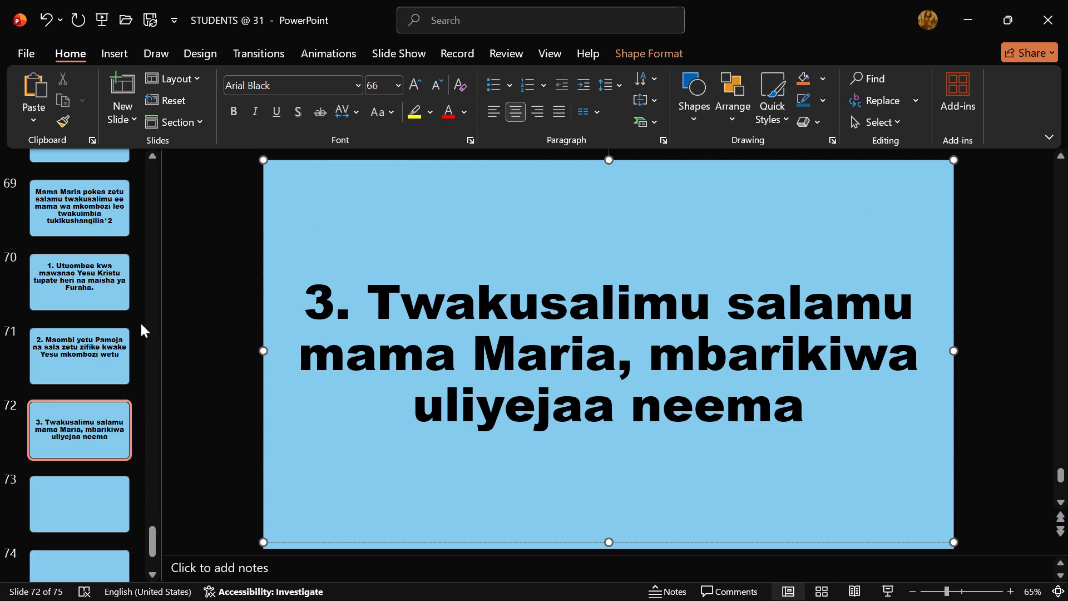
{"action": "key", "text": "BackSpace"}
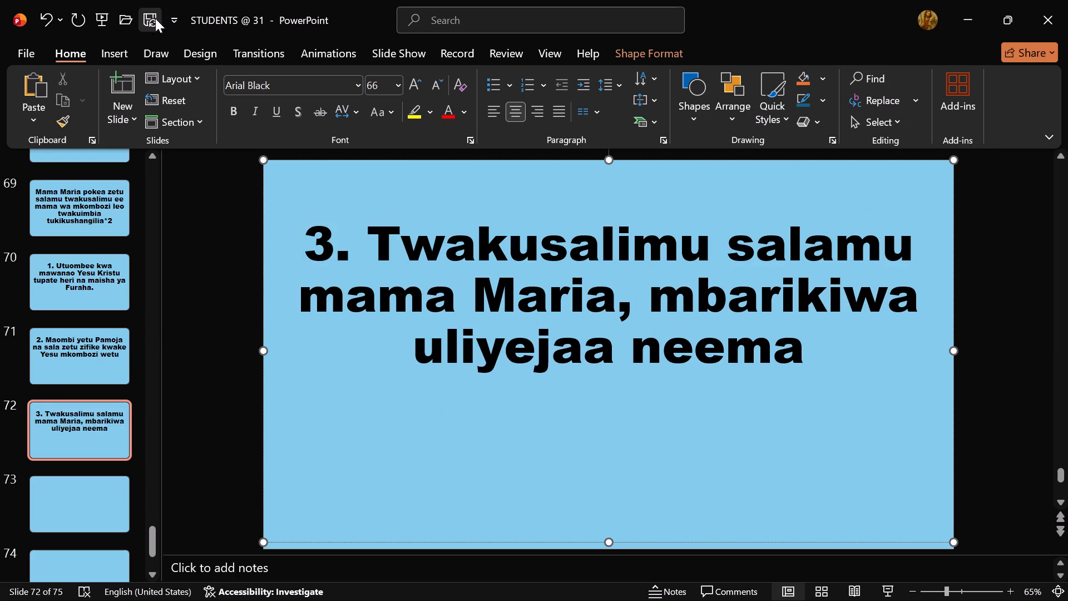
{"action": "left_click", "coordinate": [155, 18]}
Switch to the YouTube lyrics video, resume it, and set the playback speed to 2.0.
{"action": "left_click", "coordinate": [449, 587]}
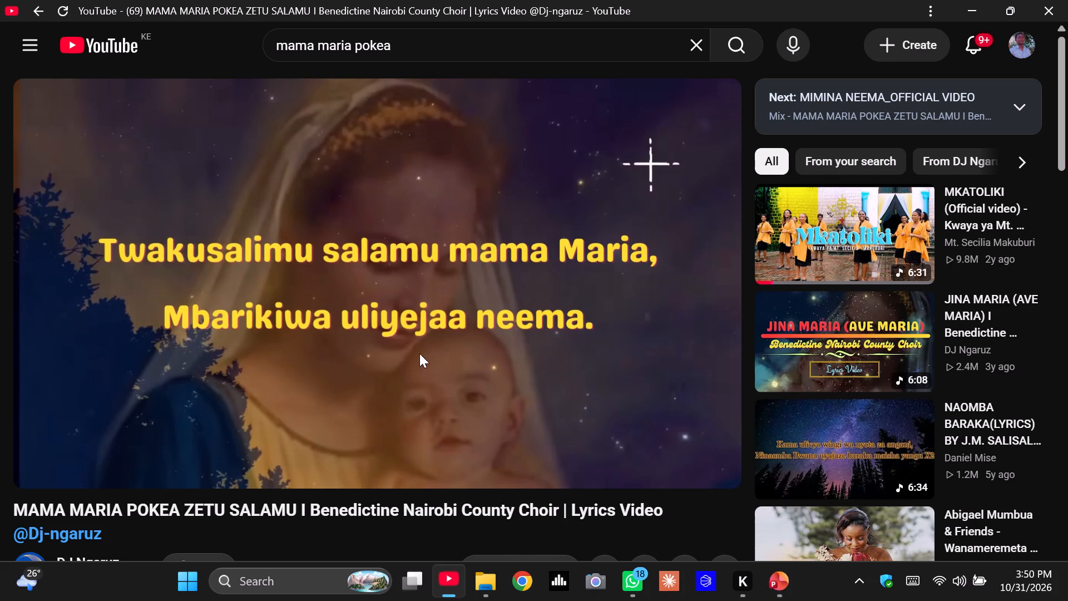
{"action": "left_click", "coordinate": [426, 318]}
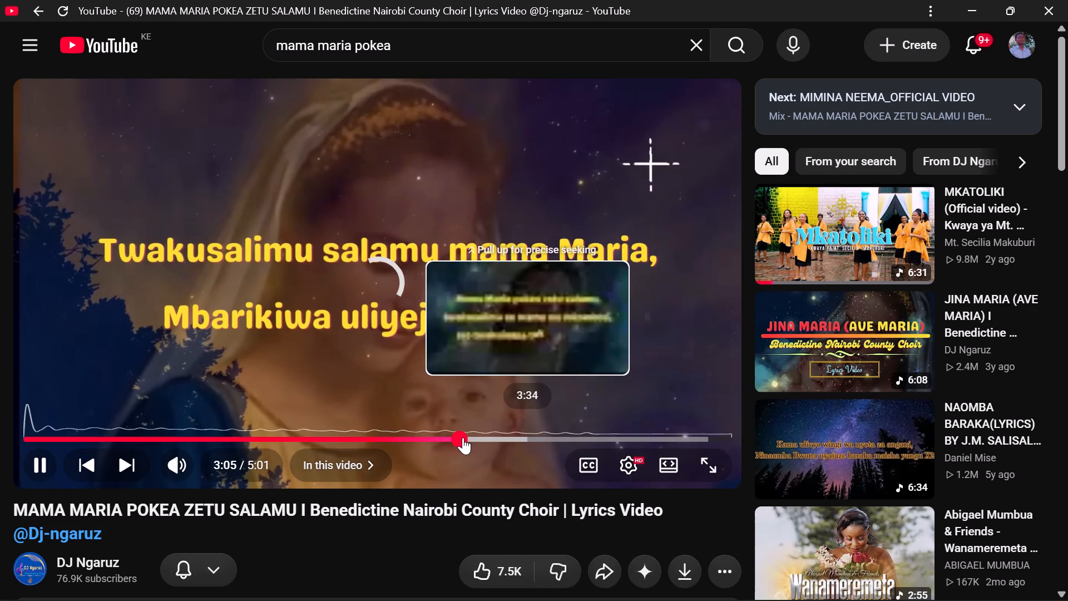
{"action": "left_click", "coordinate": [616, 467]}
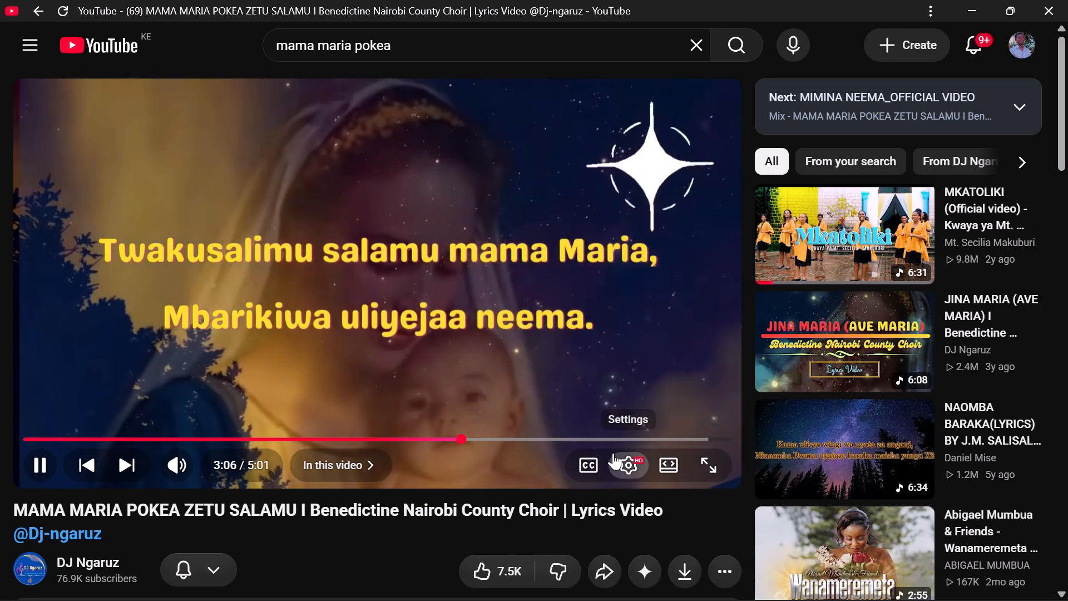
{"action": "left_click", "coordinate": [632, 383]}
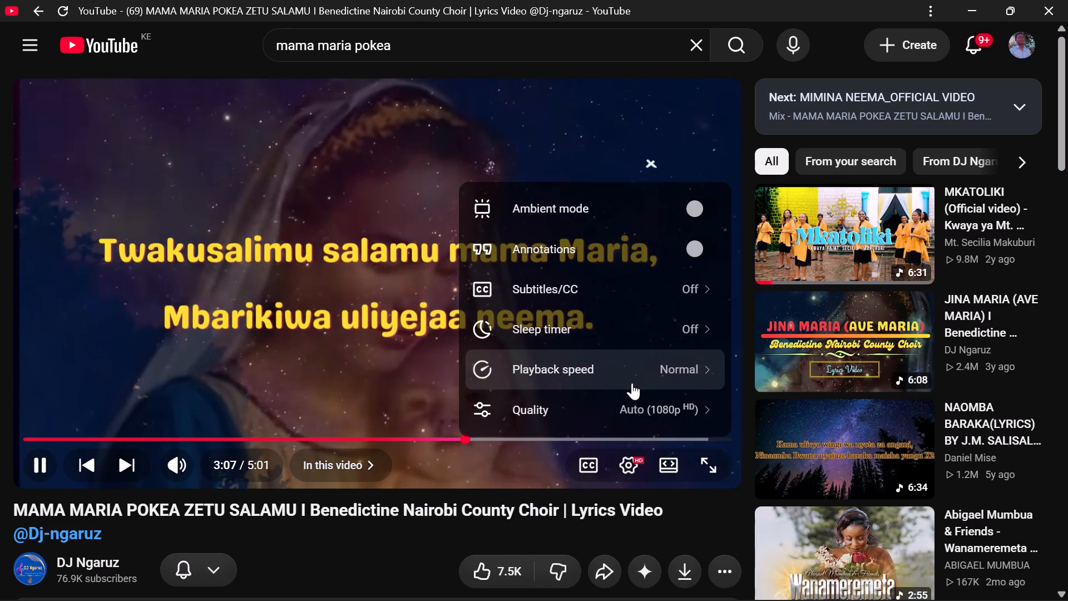
{"action": "left_click", "coordinate": [638, 388]}
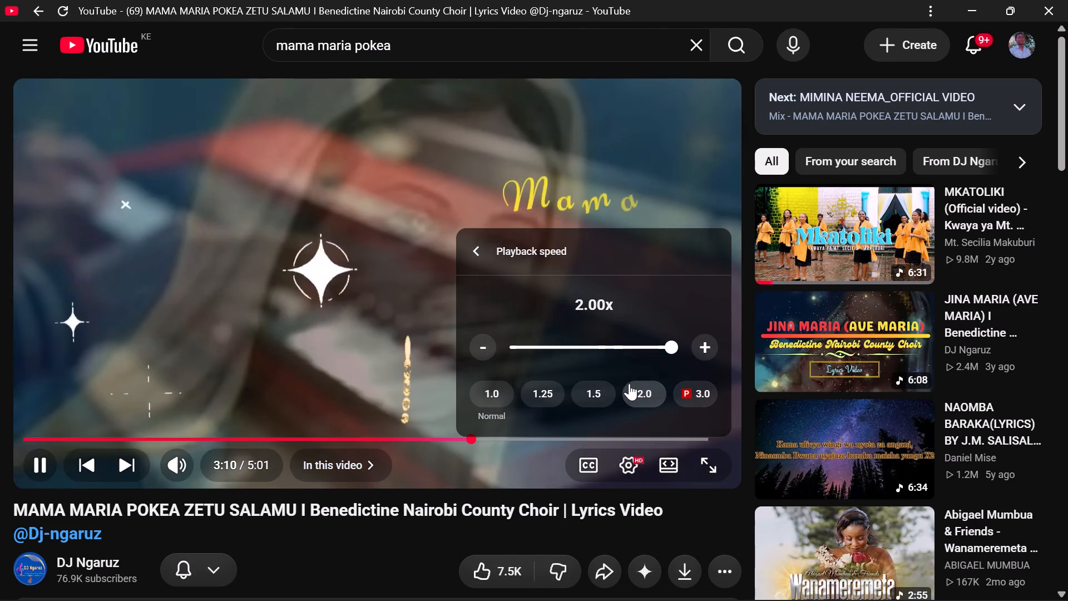
{"action": "left_click", "coordinate": [412, 288]}
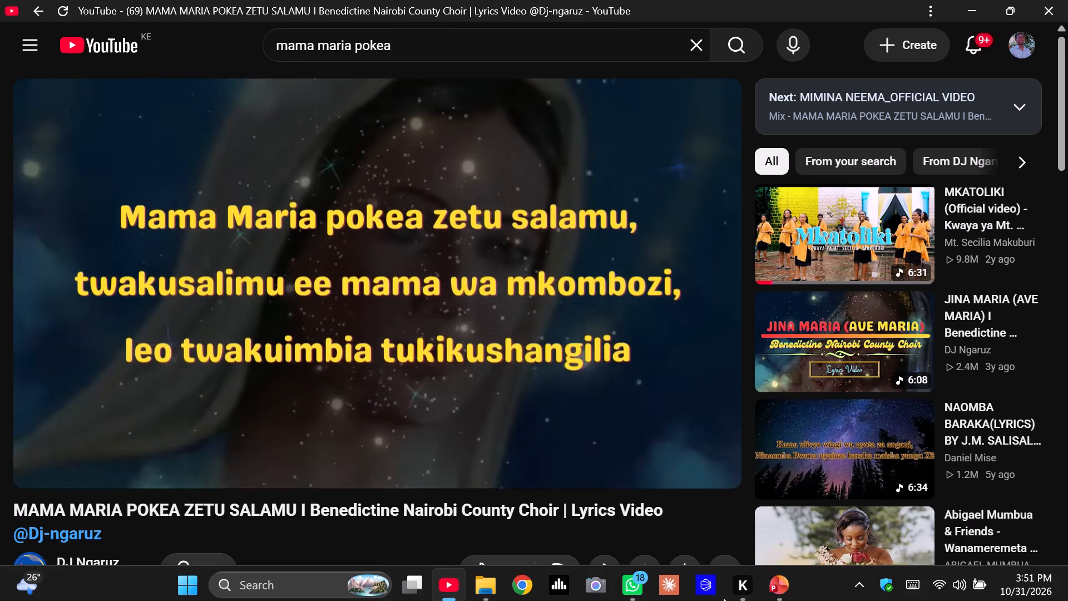
Switch to PowerPoint and start the fourth verse on the blank slide 73 with the number "4.".
{"action": "left_click", "coordinate": [776, 588]}
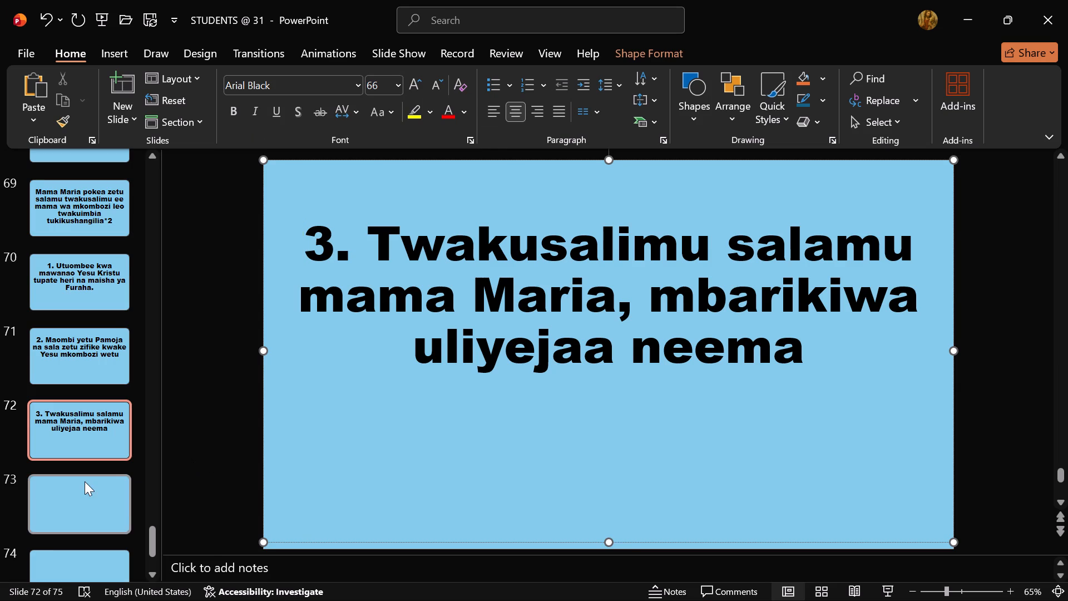
{"action": "left_click", "coordinate": [85, 481]}
{"action": "left_click", "coordinate": [373, 190]}
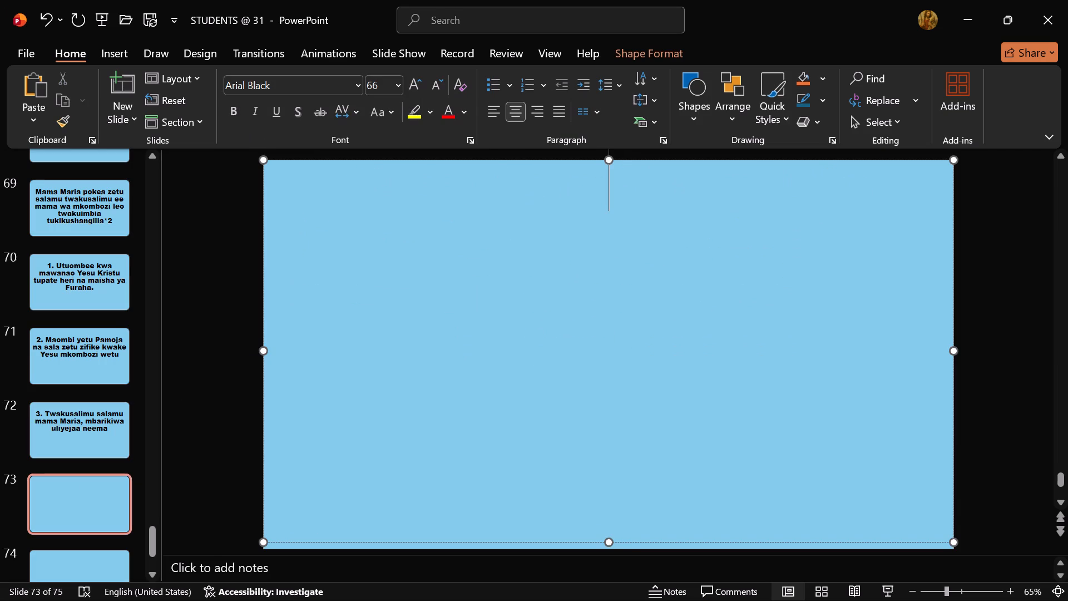
{"action": "type", "text": "4."}
{"action": "key", "text": "space"}
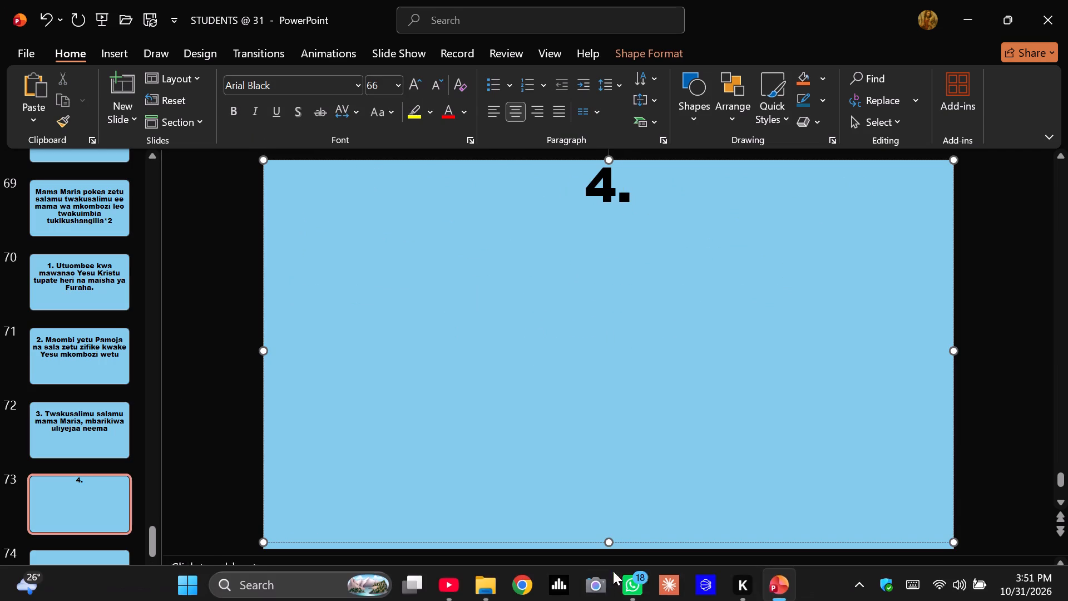
Switch to the YouTube video, set the playback speed back to 1.0, and pause on the fourth verse's lines.
{"action": "left_click", "coordinate": [781, 587]}
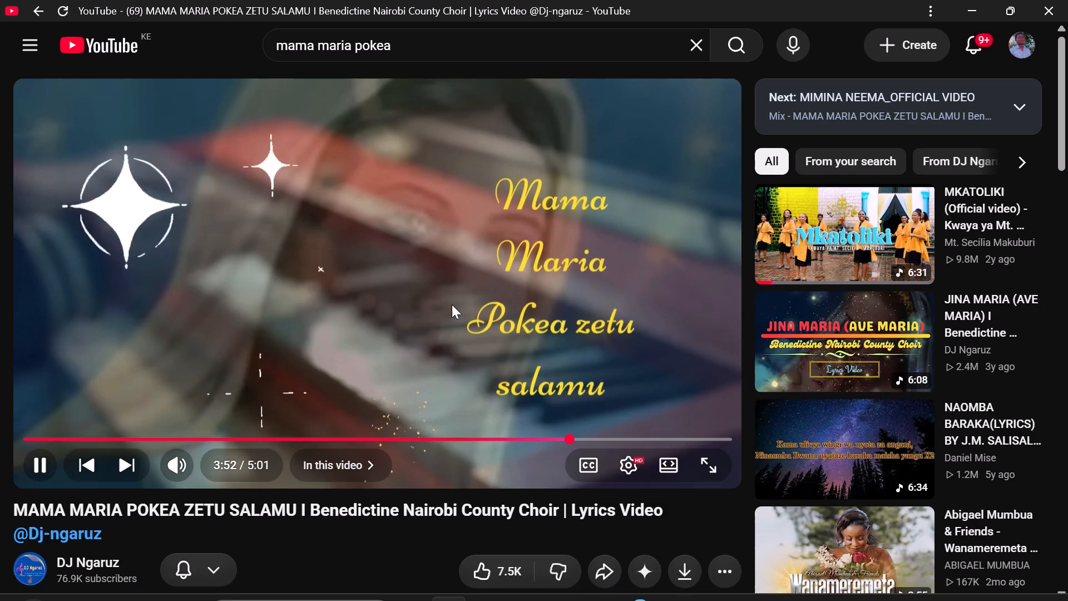
{"action": "left_click", "coordinate": [640, 471]}
{"action": "left_click", "coordinate": [612, 369]}
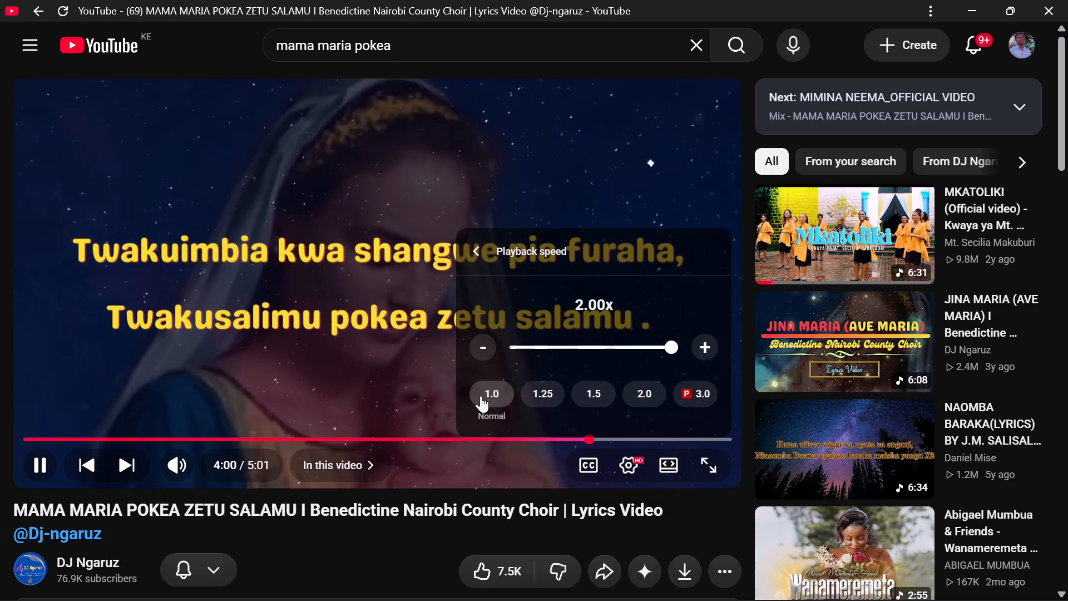
{"action": "left_click", "coordinate": [481, 396]}
{"action": "left_click", "coordinate": [277, 289]}
{"action": "left_click", "coordinate": [279, 289]}
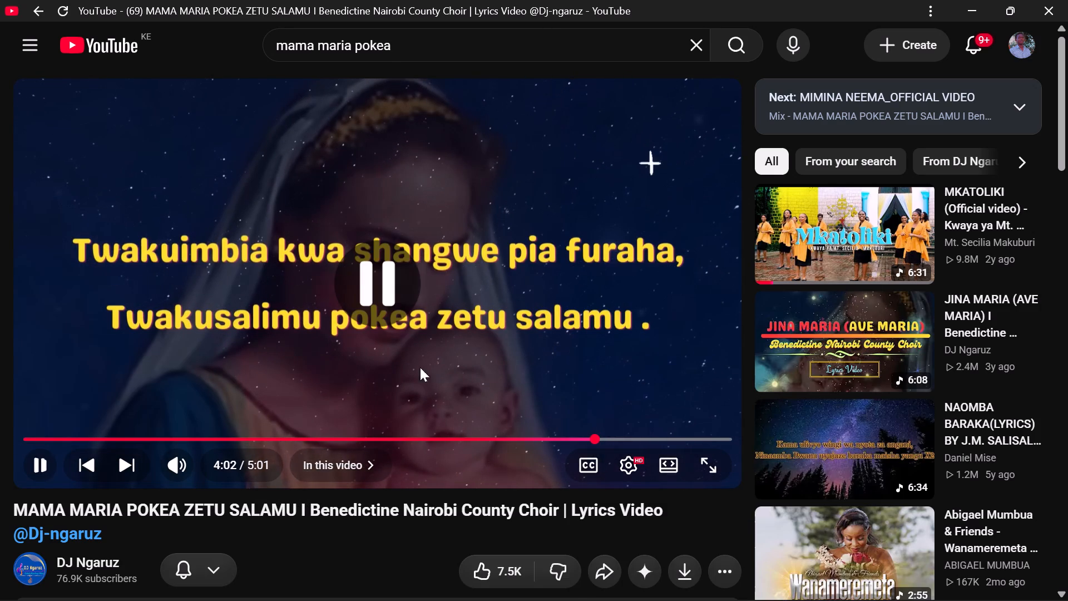
Switch to PowerPoint and enter "Twakuimbia kwa shangwe pia furaha" after the "4." on slide 73.
{"action": "left_click", "coordinate": [769, 579]}
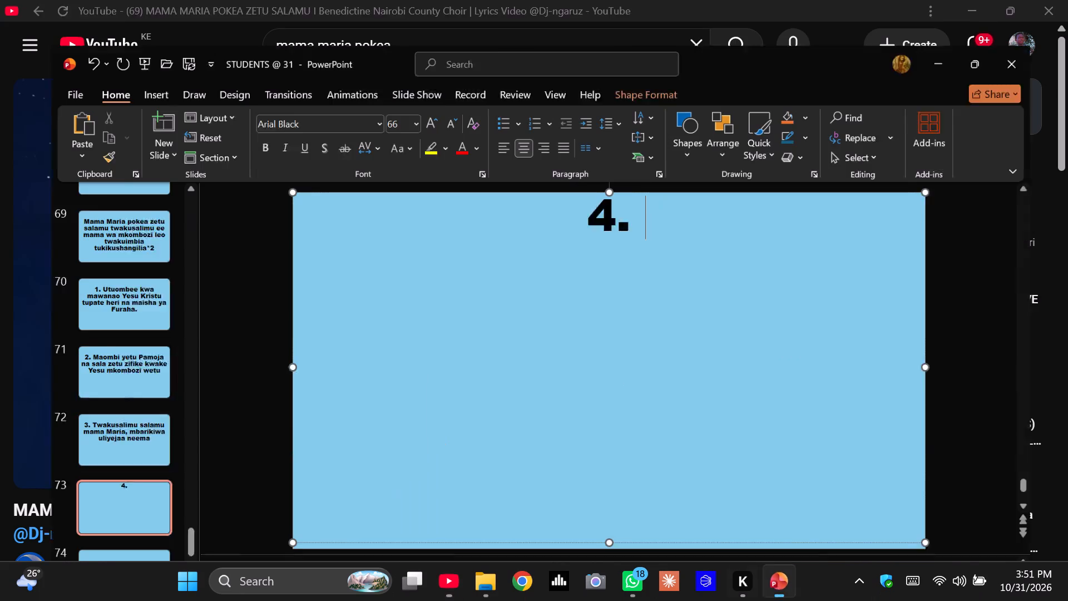
{"action": "type", "text": "twakuimba jw"}
{"action": "key", "text": "BackSpace"}
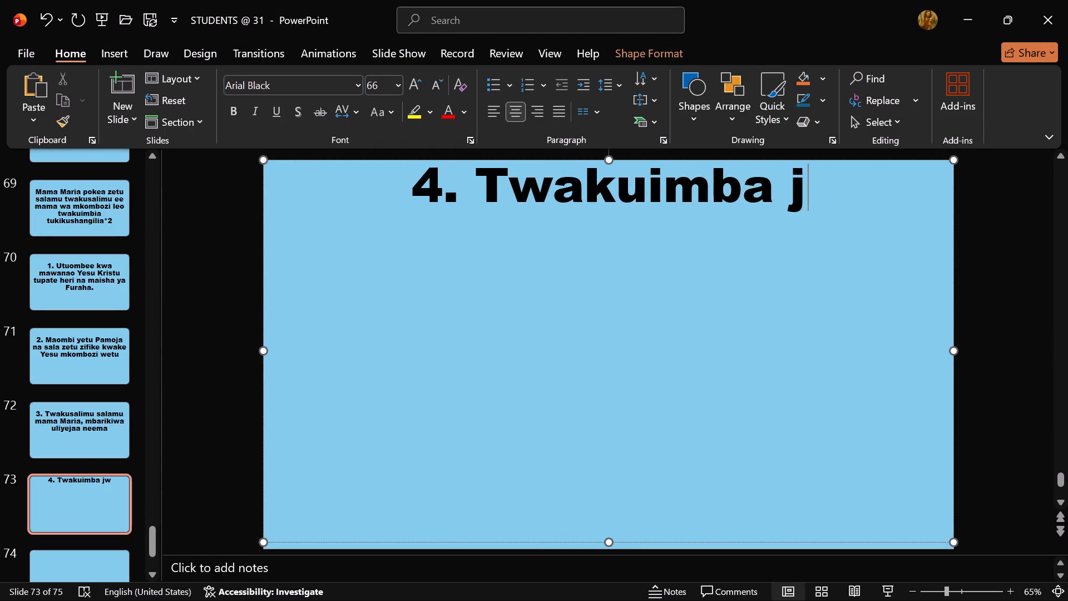
{"action": "key", "text": "BackSpace"}
{"action": "key", "text": "BackSpace"}
{"action": "key", "text": "BackSpace"}
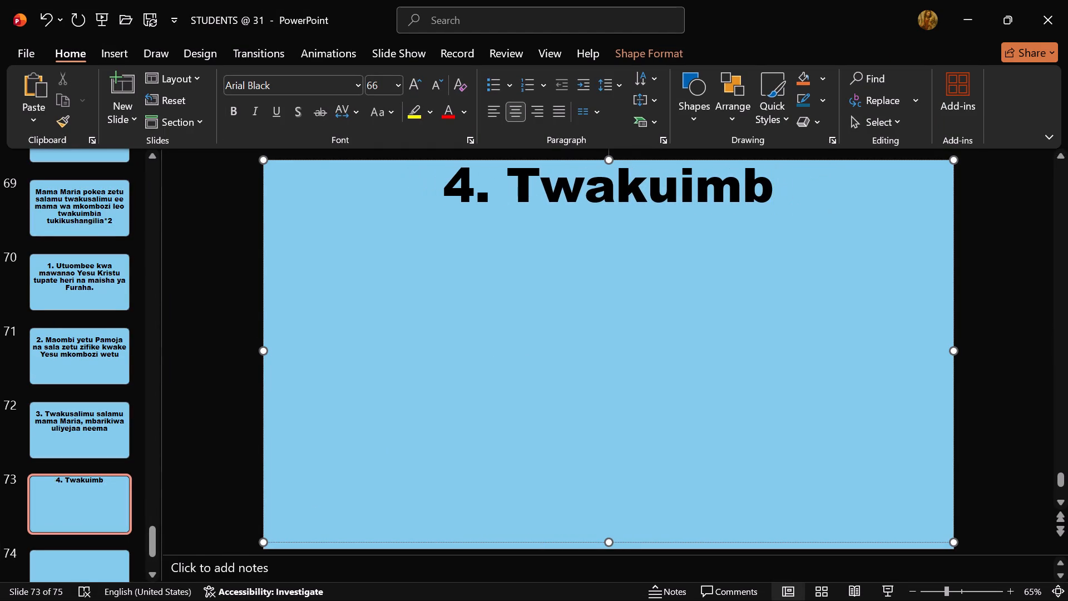
{"action": "type", "text": "ia w"}
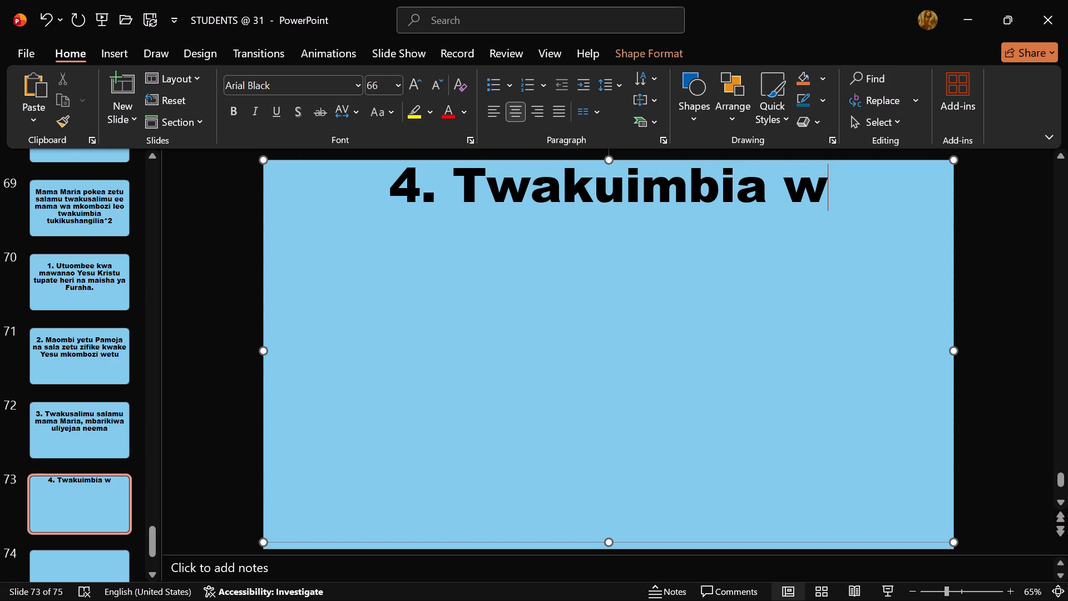
{"action": "key", "text": "BackSpace"}
{"action": "type", "text": "kwa shang"}
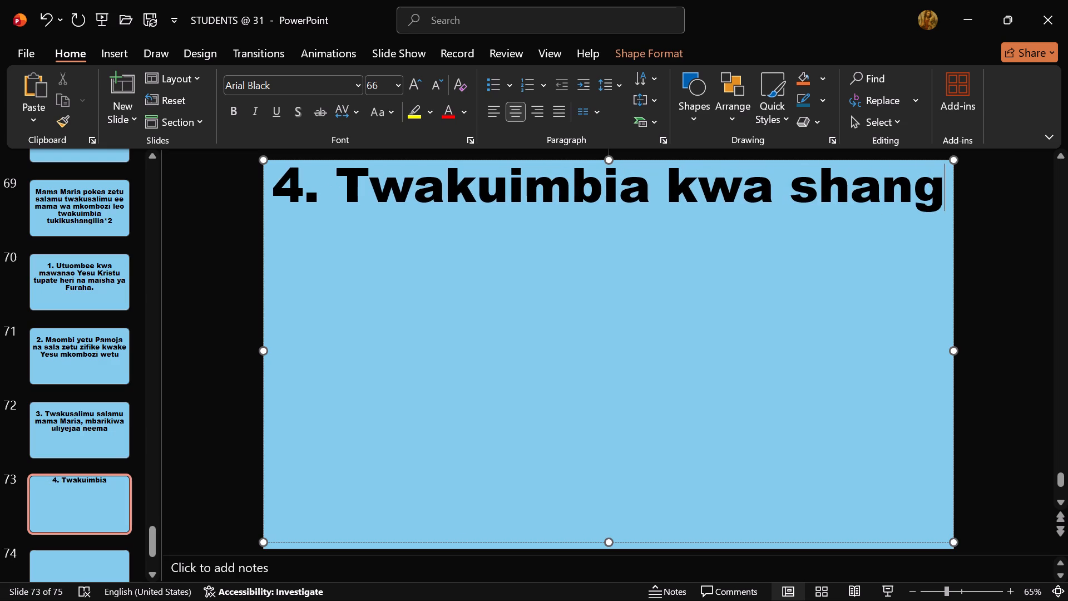
{"action": "type", "text": "we pia furaha"}
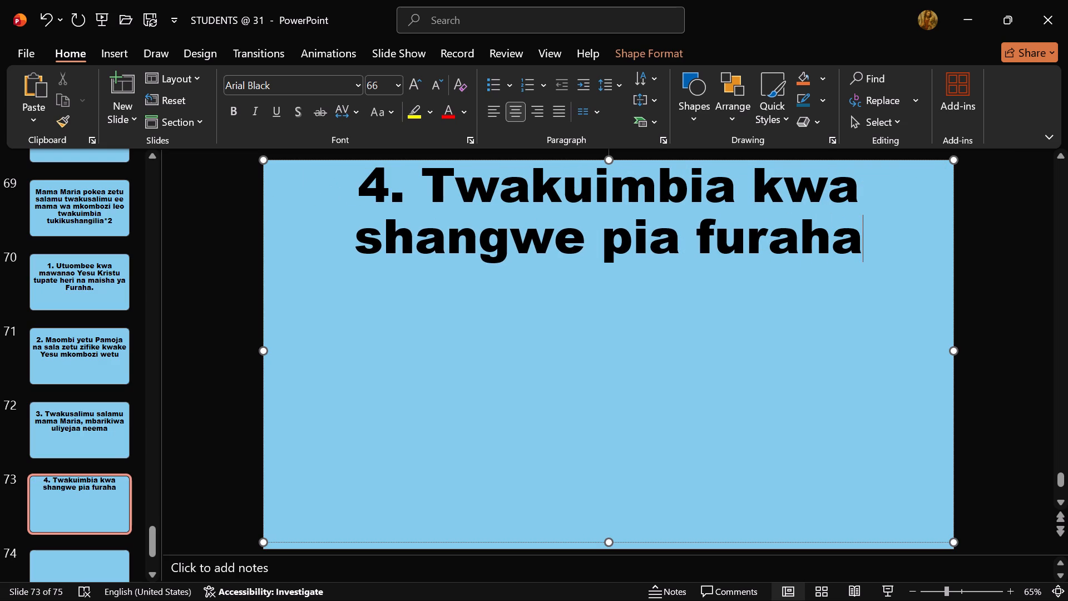
Recheck the lyrics in the paused YouTube video and add "twakusalimu poea zetu salamu" to the verse on slide 73 in PowerPoint.
{"action": "left_click", "coordinate": [807, 592]}
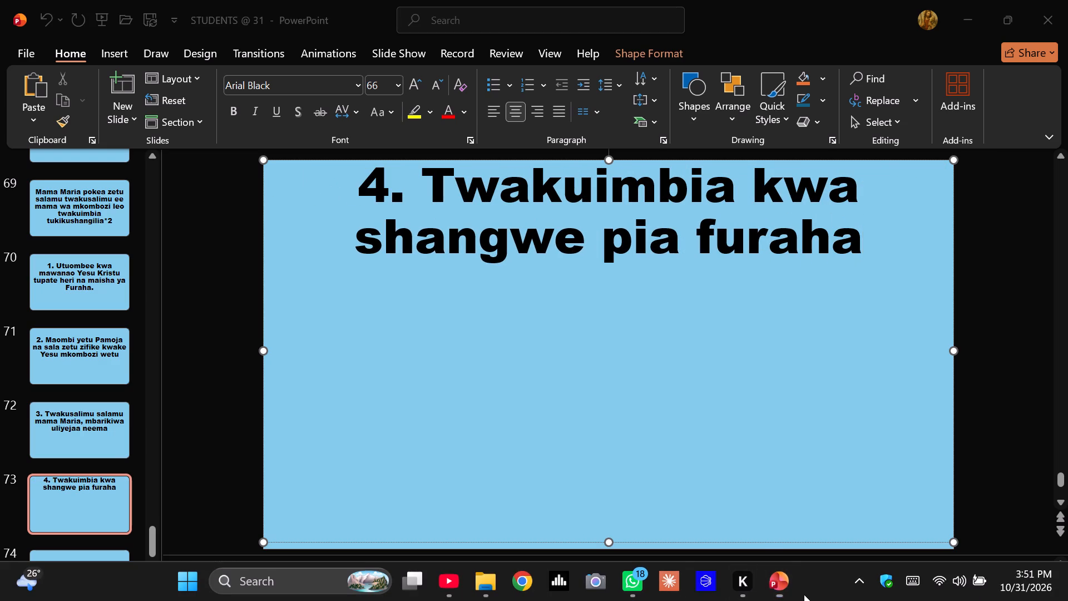
{"action": "left_click", "coordinate": [784, 596]}
{"action": "left_click", "coordinate": [784, 596]}
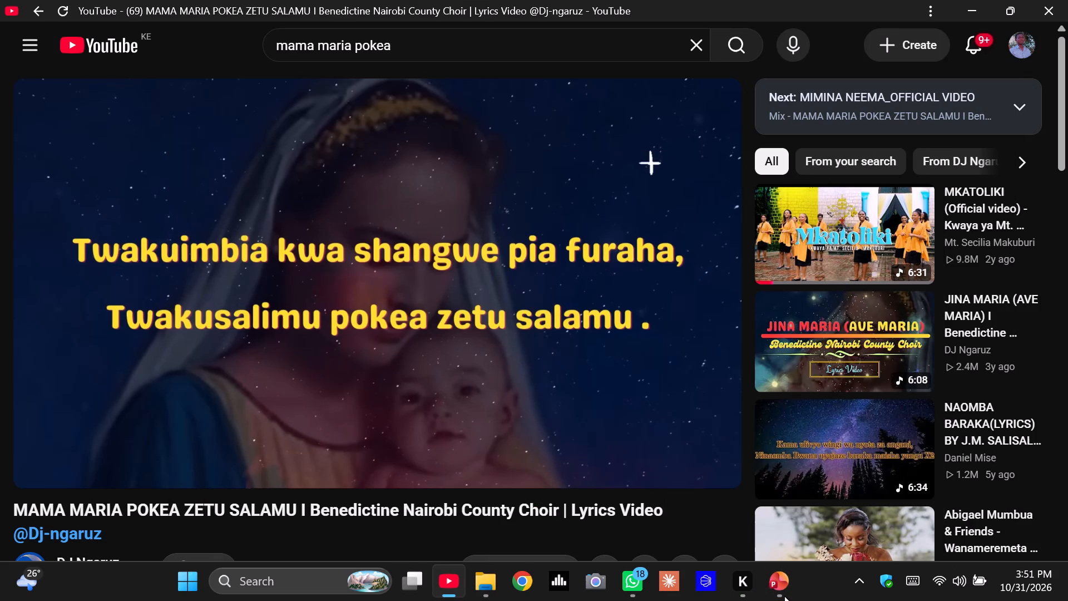
{"action": "left_click", "coordinate": [784, 596]}
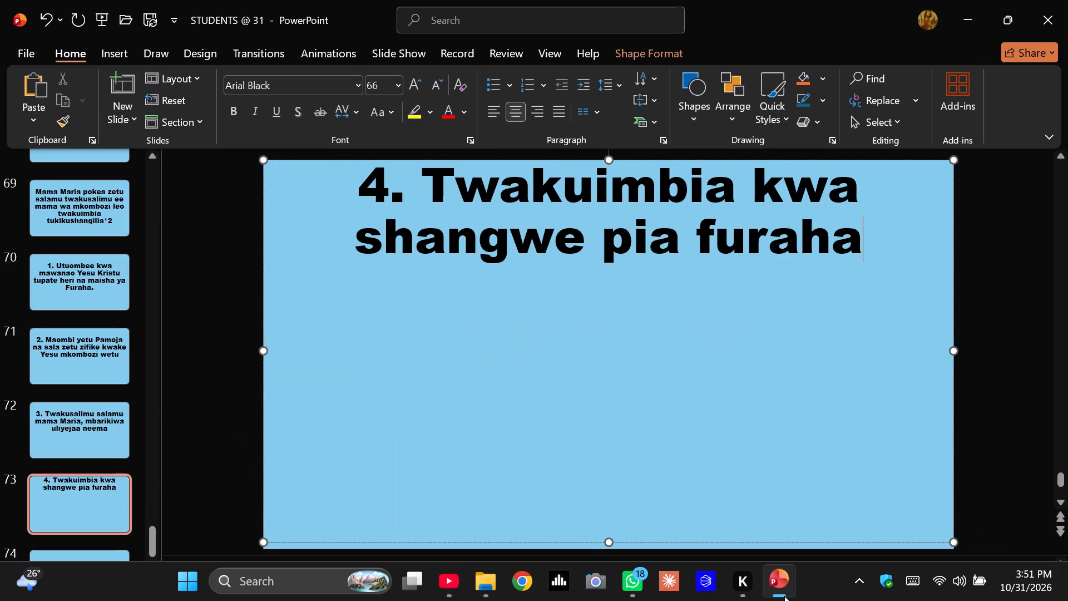
{"action": "key", "text": "space"}
{"action": "type", "text": "twakusalimu"}
{"action": "key", "text": "space"}
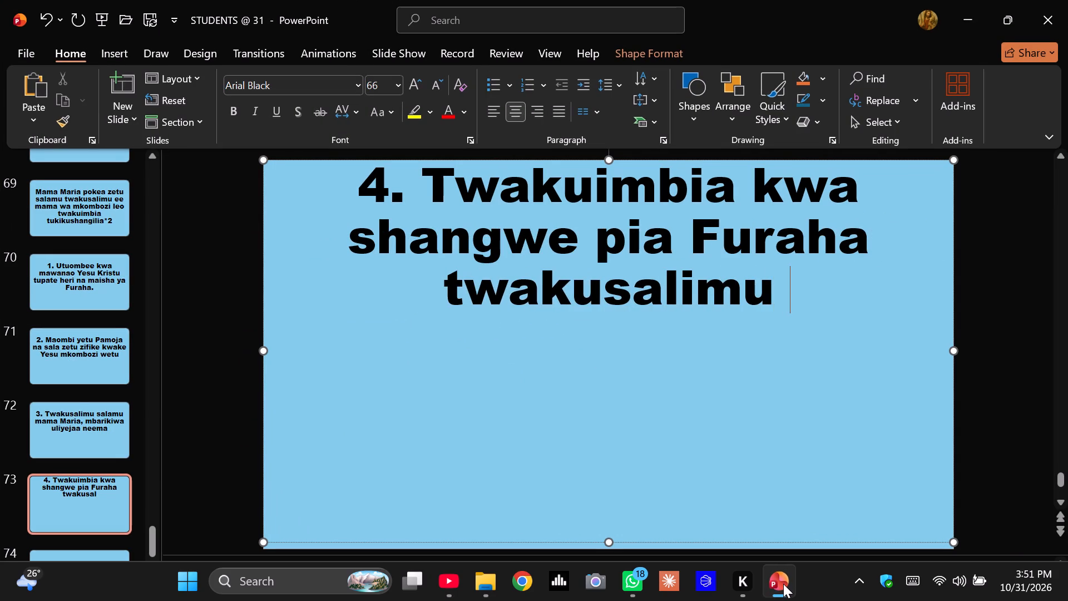
{"action": "type", "text": "poea zetu sal"}
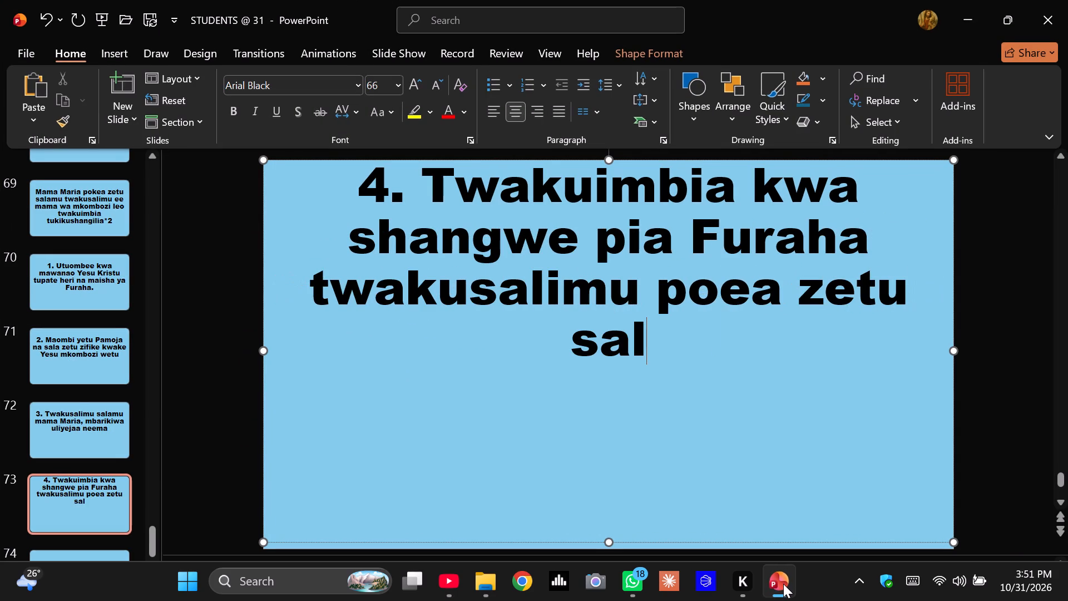
{"action": "type", "text": "amu"}
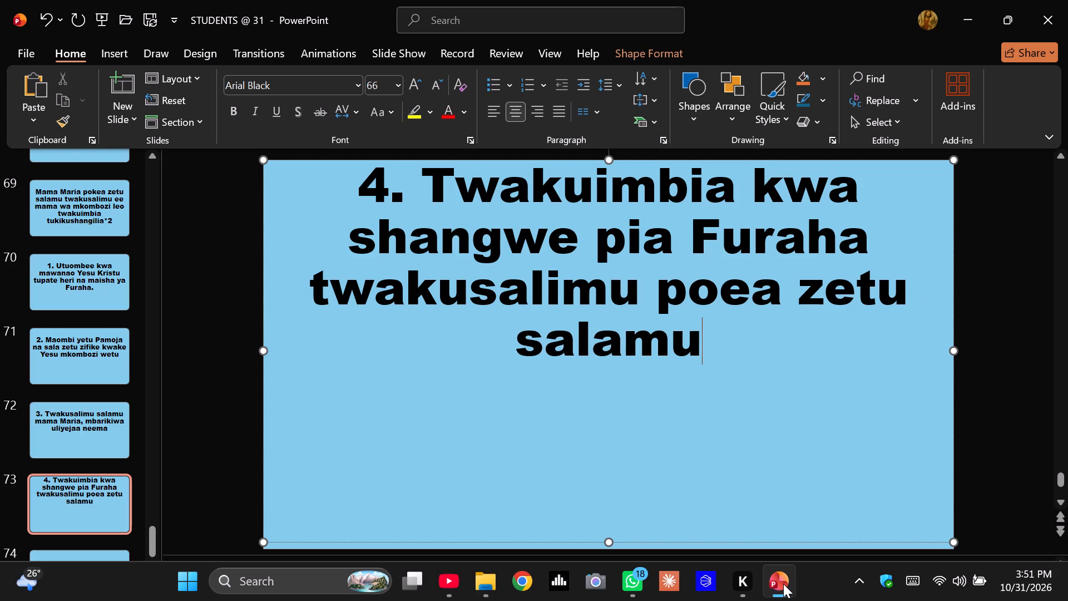
Correct "poea" to "pokea" in the fourth verse on slide 73 and save the presentation.
{"action": "left_click", "coordinate": [728, 320]}
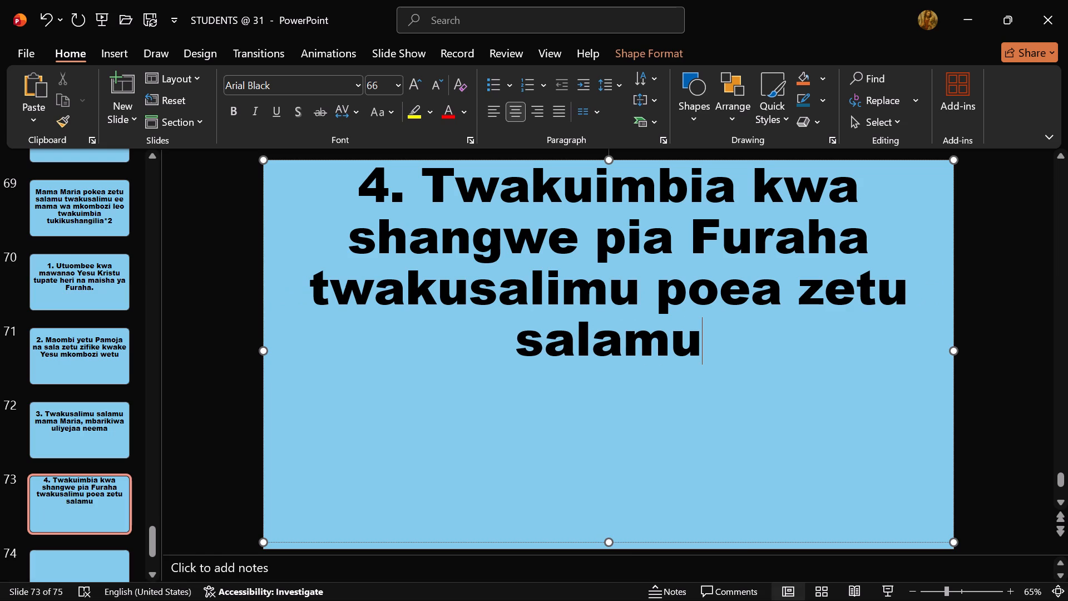
{"action": "left_click", "coordinate": [733, 289]}
{"action": "key", "text": "k"}
{"action": "left_click", "coordinate": [155, 15]}
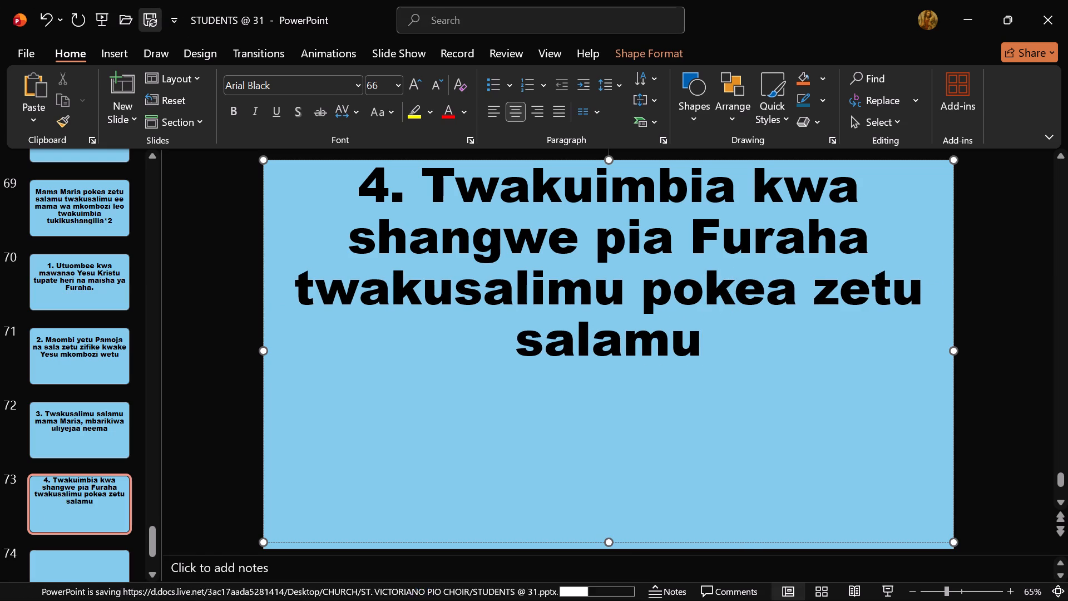
Switch to the YouTube lyrics video, close its window, and return to PowerPoint to save the presentation again.
{"action": "left_click", "coordinate": [448, 594]}
{"action": "left_click", "coordinate": [424, 334]}
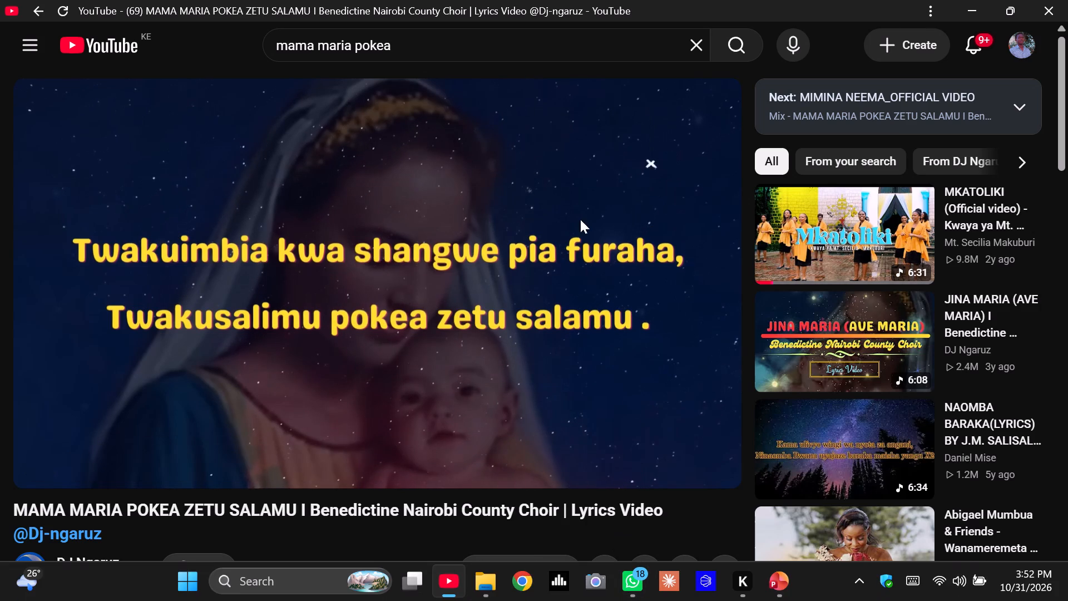
{"action": "left_click", "coordinate": [1067, 0]}
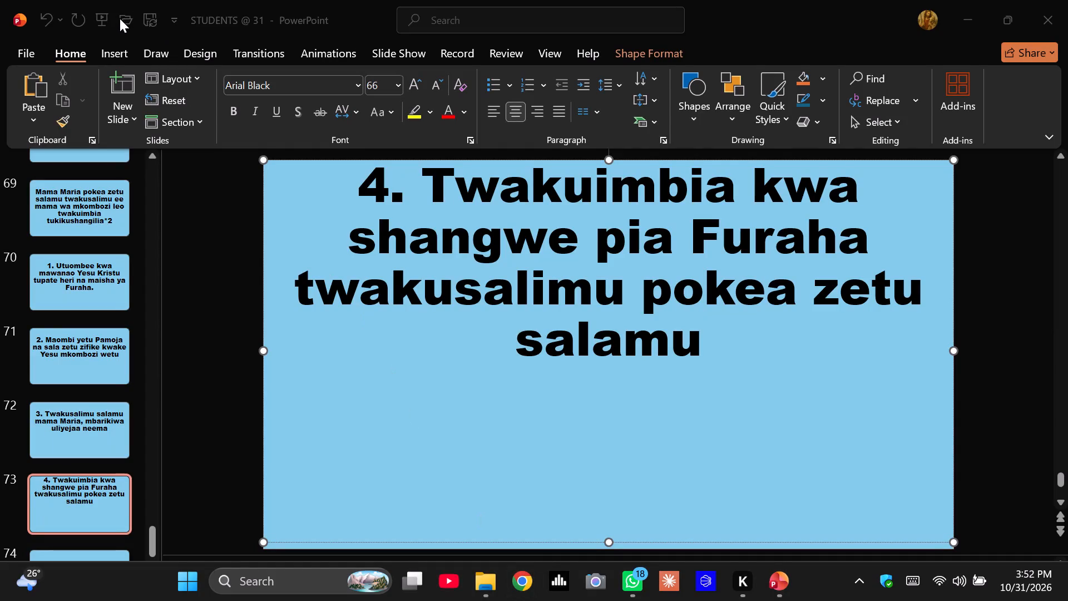
{"action": "left_click", "coordinate": [453, 403]}
{"action": "left_click", "coordinate": [154, 27]}
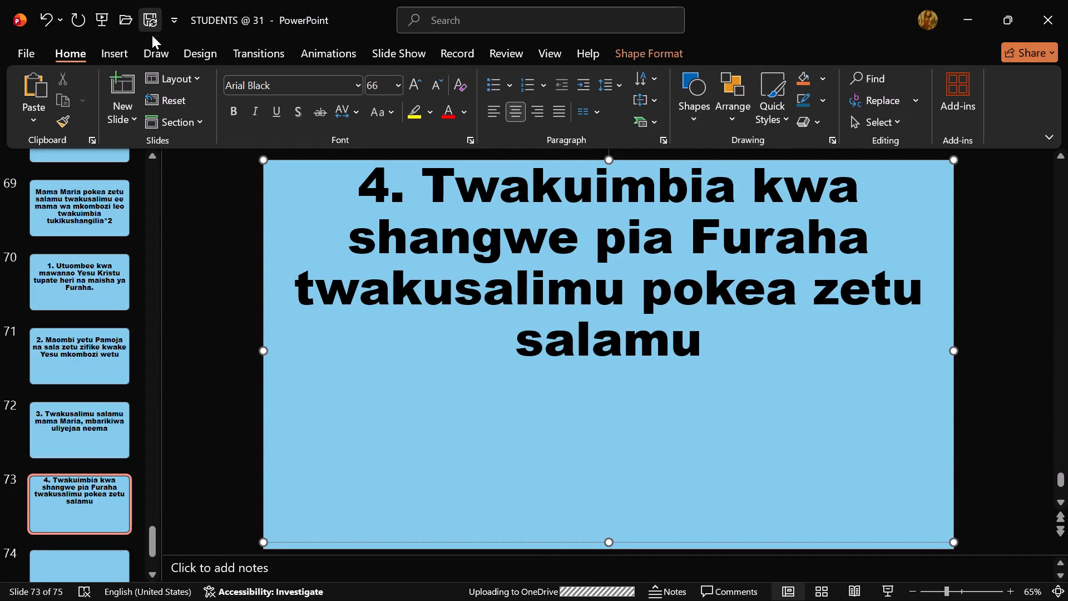
Look back through the song slides from slide 73 to slide 42.
{"action": "scroll", "coordinate": [491, 273], "scroll_direction": "up", "scroll_amount": 19}
{"action": "scroll", "coordinate": [509, 312], "scroll_direction": "up", "scroll_amount": 5}
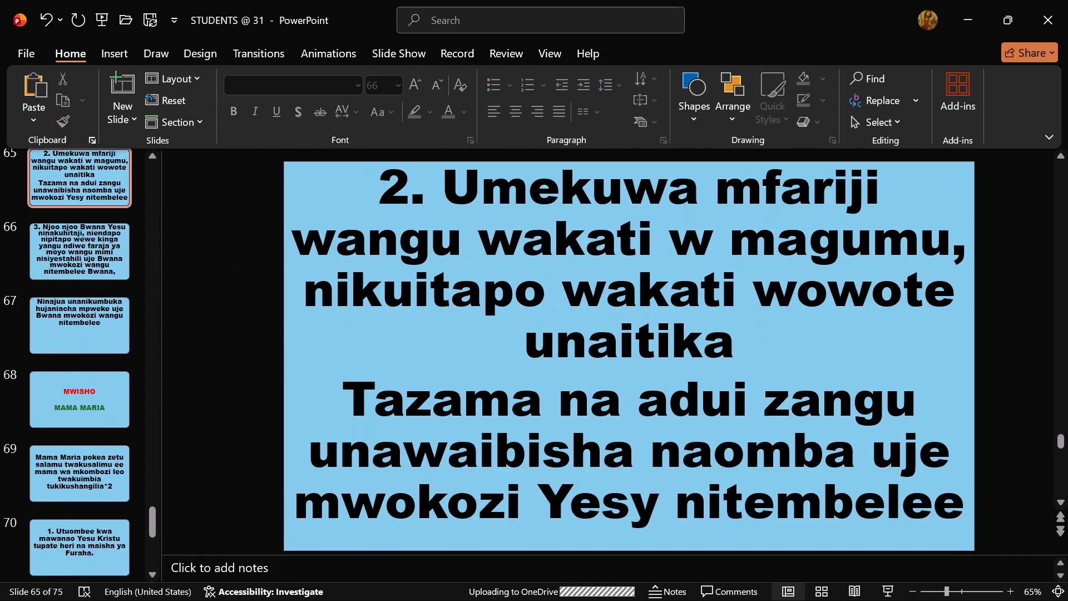
{"action": "scroll", "coordinate": [509, 312], "scroll_direction": "up", "scroll_amount": 15}
{"action": "scroll", "coordinate": [511, 312], "scroll_direction": "up", "scroll_amount": 20}
{"action": "scroll", "coordinate": [515, 326], "scroll_direction": "up", "scroll_amount": 13}
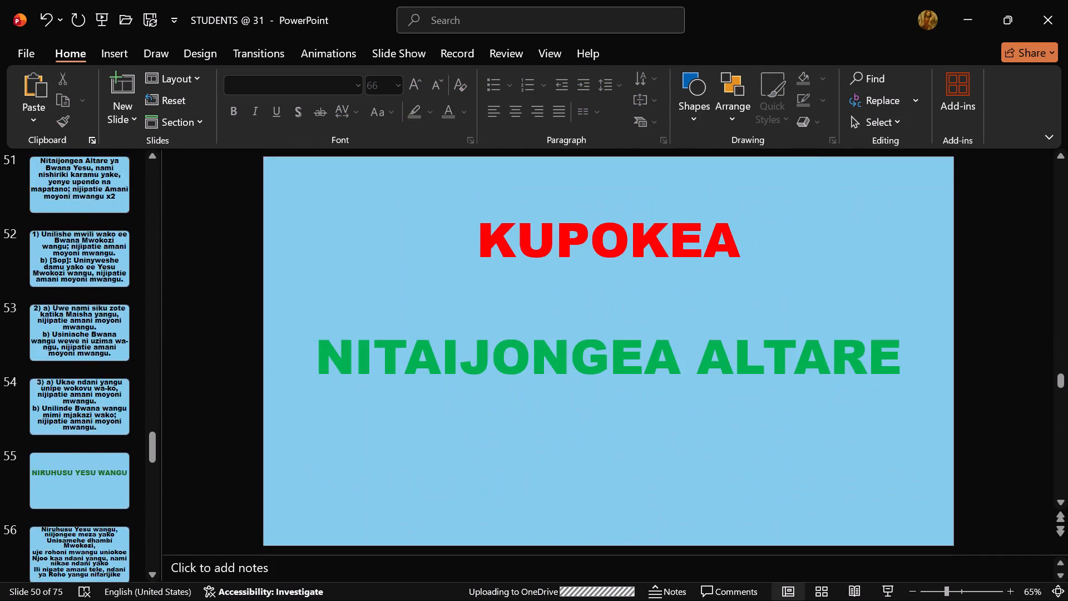
{"action": "scroll", "coordinate": [515, 326], "scroll_direction": "up", "scroll_amount": 12}
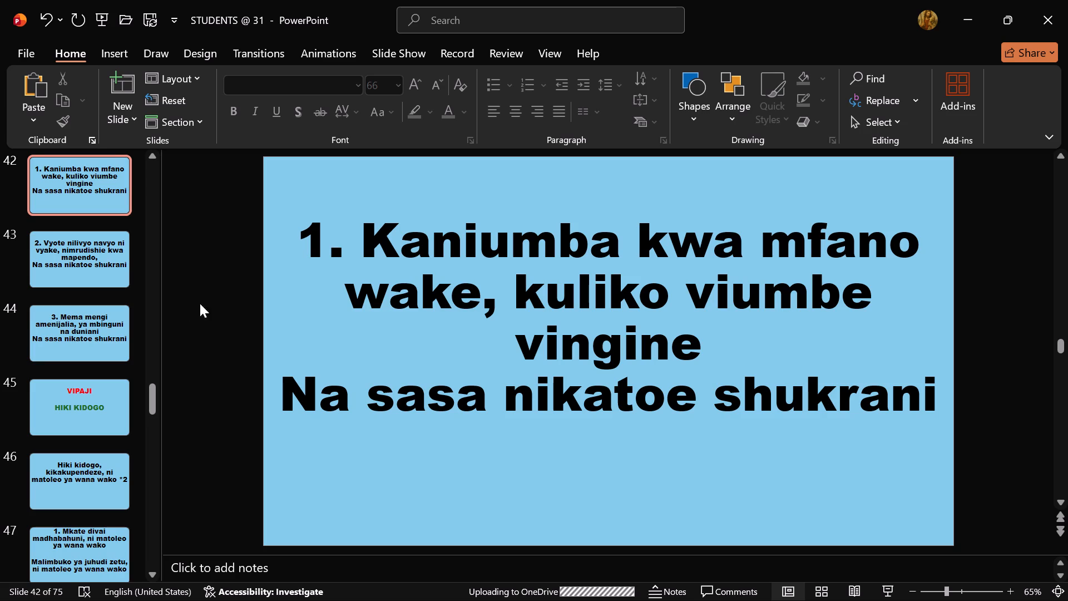
Save the presentation.
{"action": "left_click", "coordinate": [149, 14]}
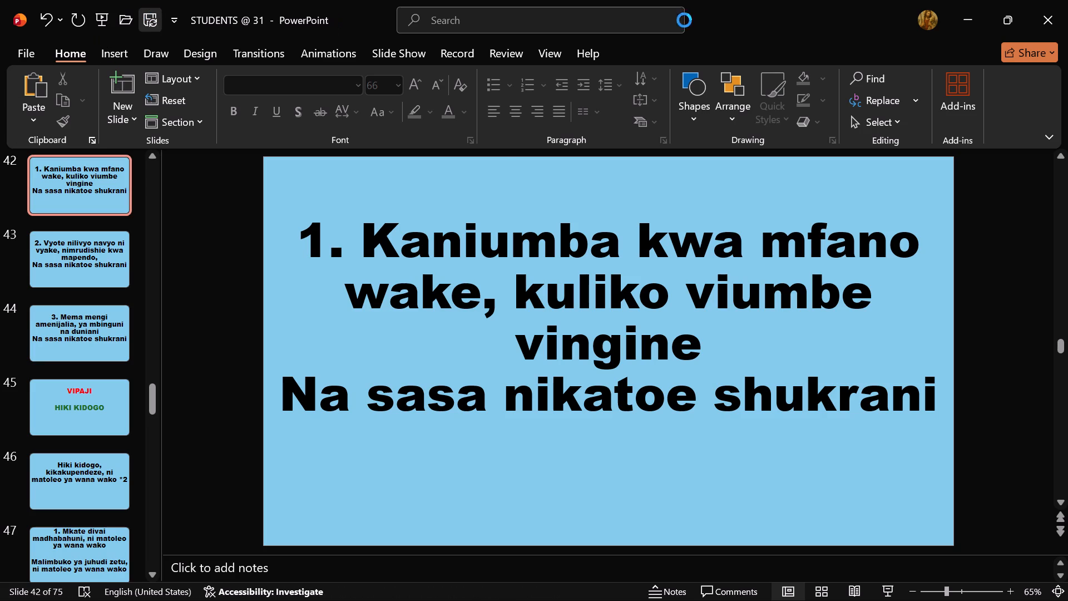
Format the slide background with a solid white fill and apply it to all slides.
{"action": "left_click", "coordinate": [212, 56]}
{"action": "left_click", "coordinate": [851, 102]}
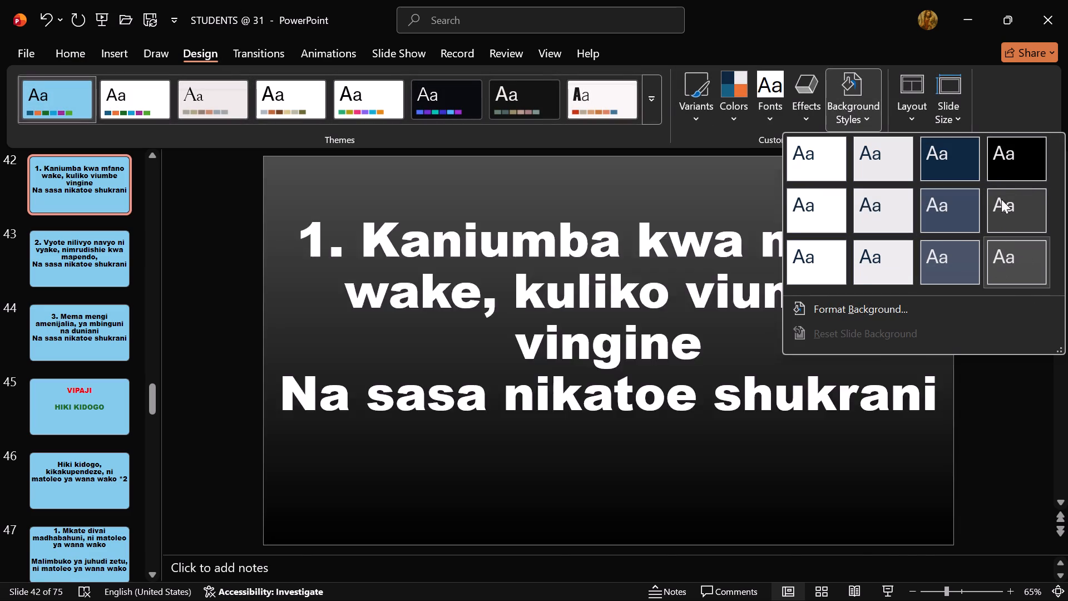
{"action": "left_click", "coordinate": [983, 290]}
{"action": "left_click", "coordinate": [989, 303]}
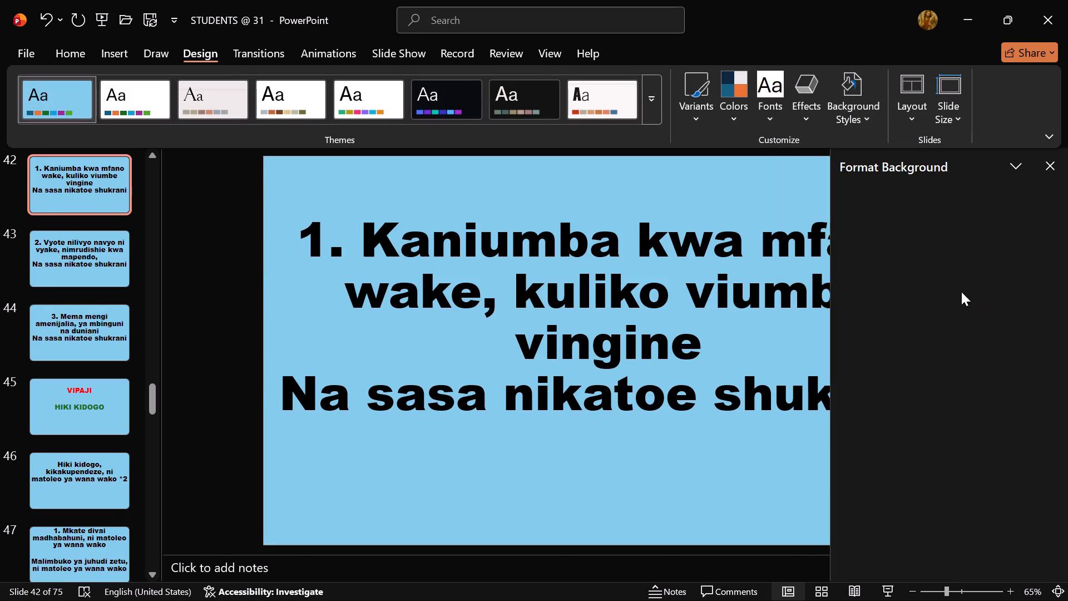
{"action": "left_click", "coordinate": [1028, 372]}
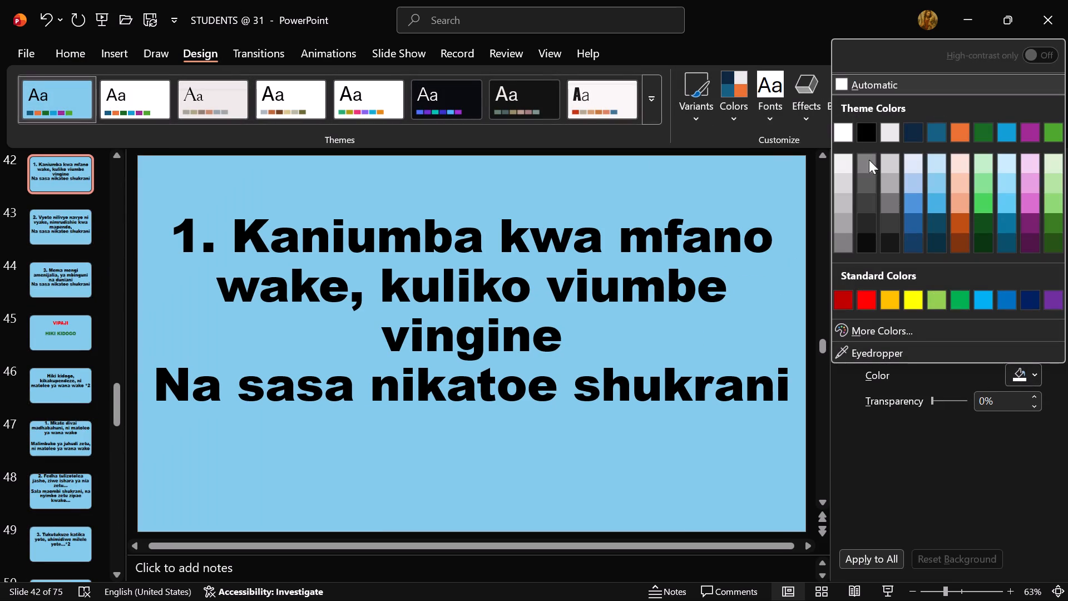
{"action": "left_click", "coordinate": [851, 145]}
{"action": "left_click", "coordinate": [846, 135]}
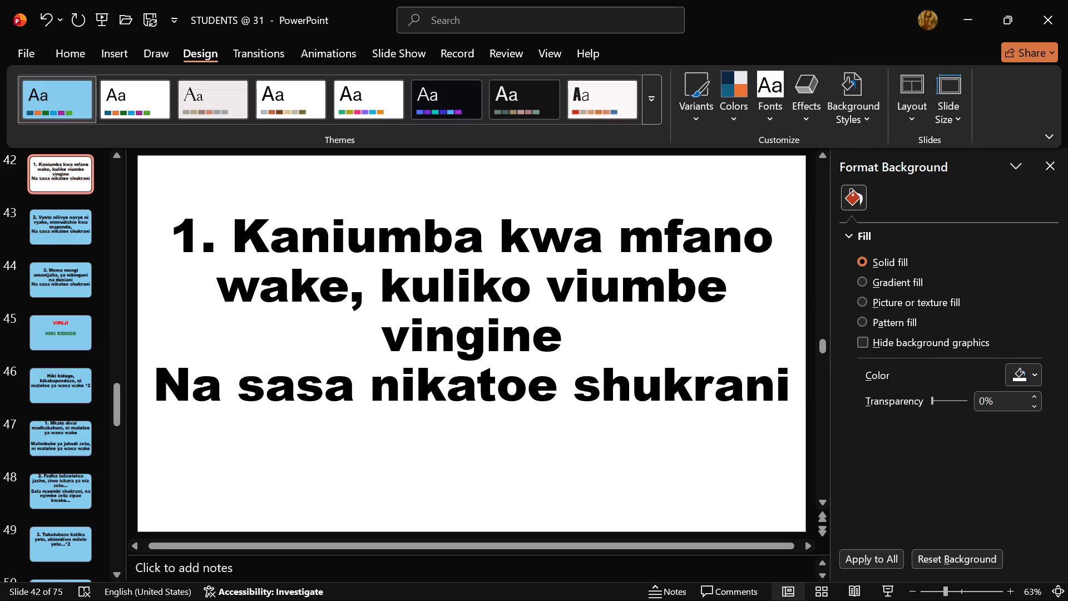
{"action": "left_click", "coordinate": [884, 560]}
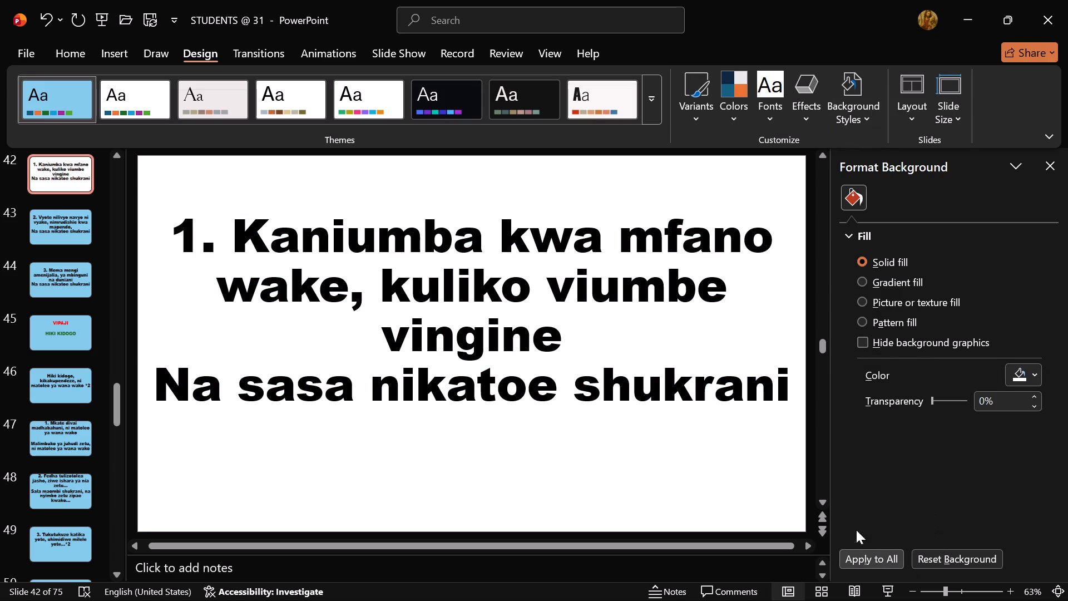
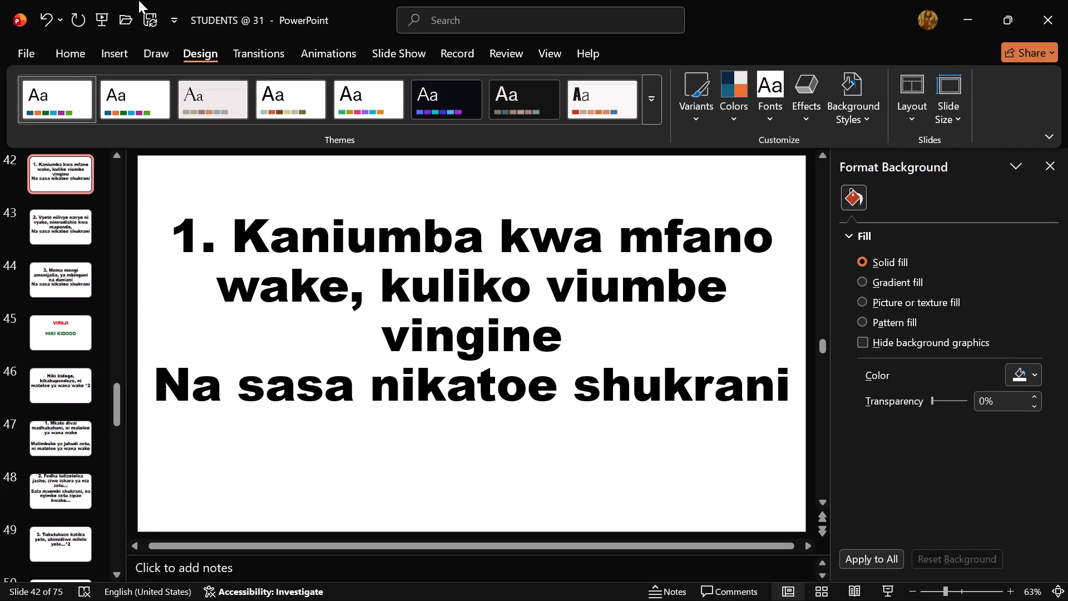
Save the presentation with the white background applied to its slides.
{"action": "left_click", "coordinate": [159, 21]}
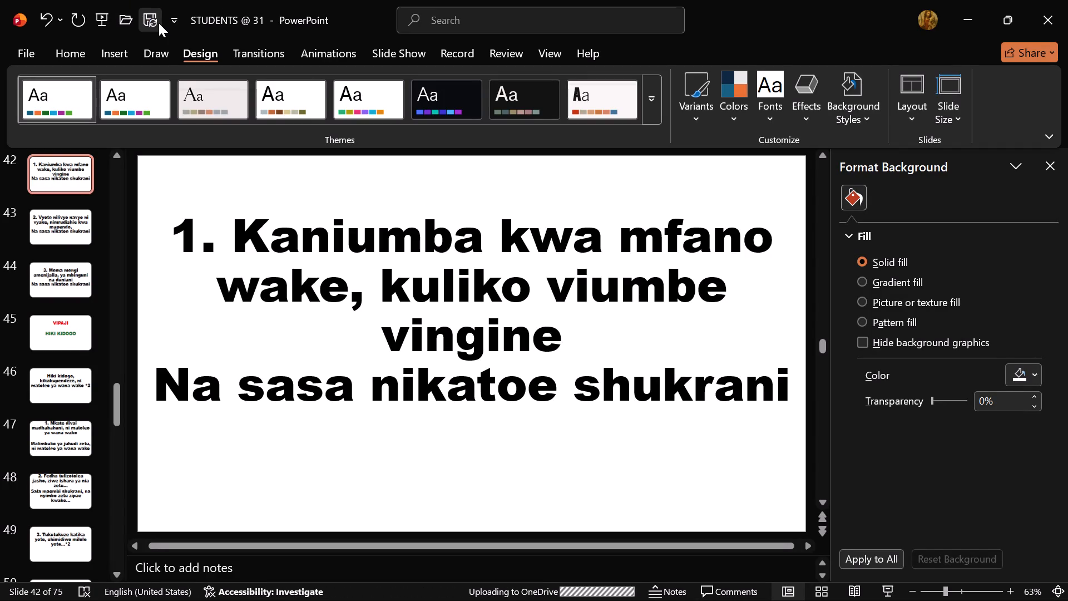
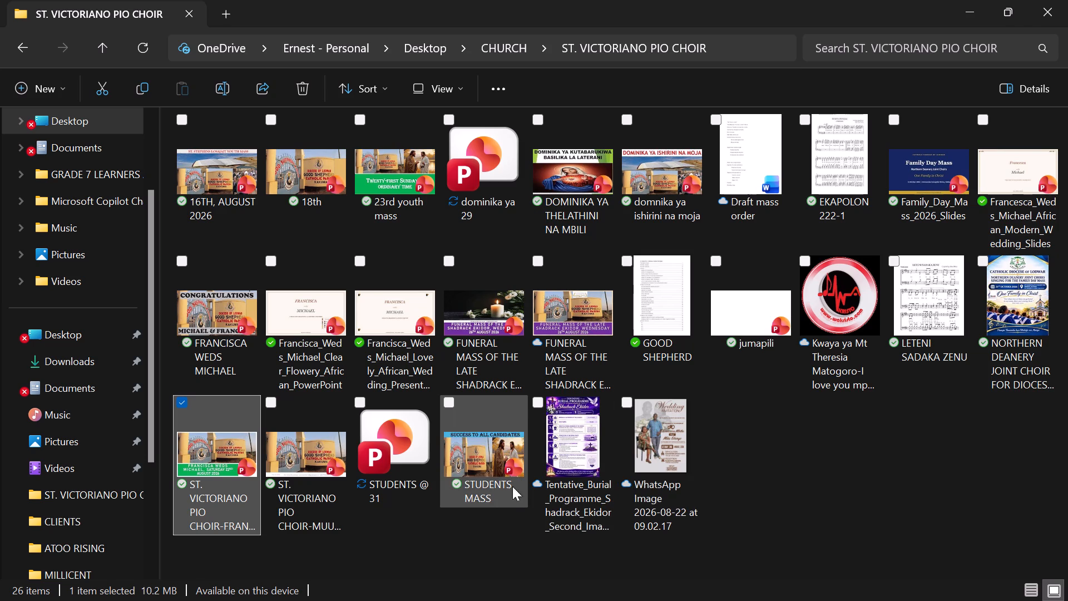
Open the STUDENTS MASS presentation from the ST. VICTORIANO PIO CHOIR folder, look over its opening slide, and close it.
{"action": "double_click", "coordinate": [489, 459]}
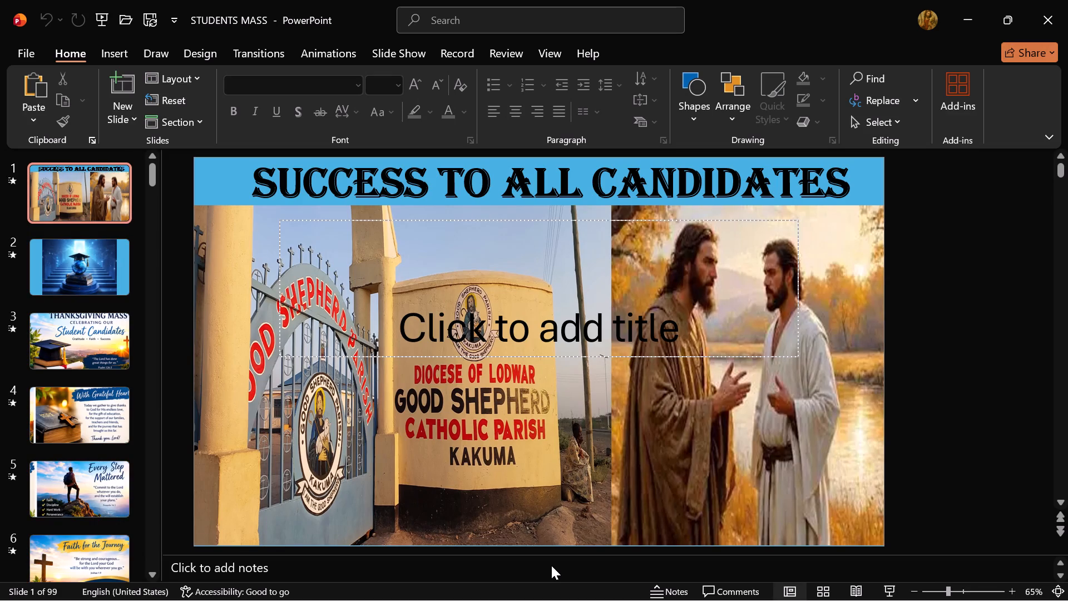
{"action": "scroll", "coordinate": [248, 322], "scroll_direction": "down", "scroll_amount": 2}
{"action": "scroll", "coordinate": [259, 330], "scroll_direction": "up", "scroll_amount": 1}
{"action": "scroll", "coordinate": [261, 332], "scroll_direction": "down", "scroll_amount": 1}
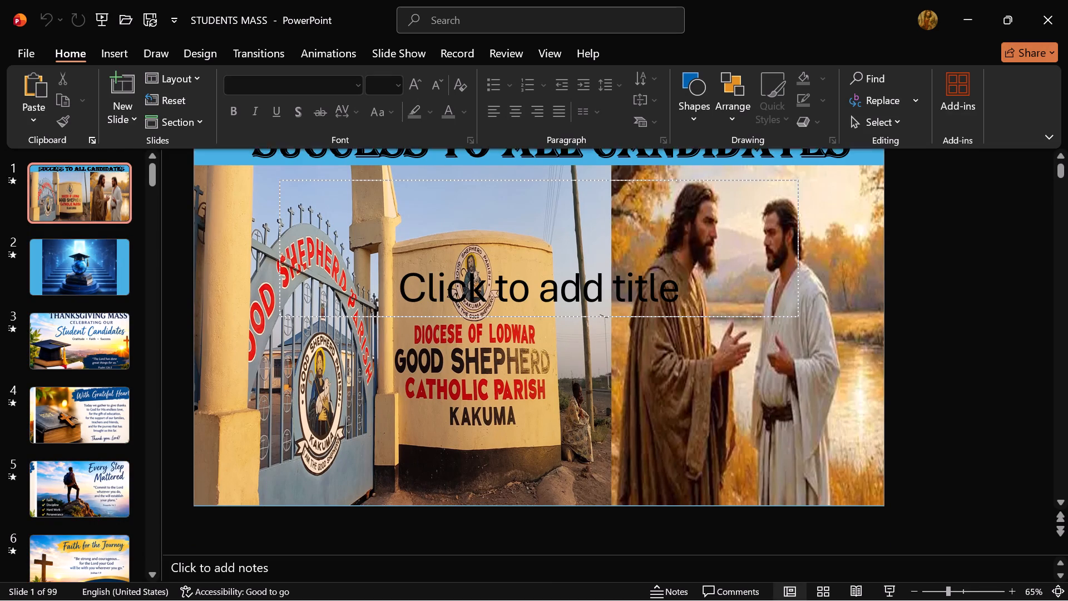
{"action": "scroll", "coordinate": [261, 332], "scroll_direction": "down", "scroll_amount": 2}
{"action": "scroll", "coordinate": [283, 335], "scroll_direction": "up", "scroll_amount": 6}
{"action": "left_click", "coordinate": [1067, 0]}
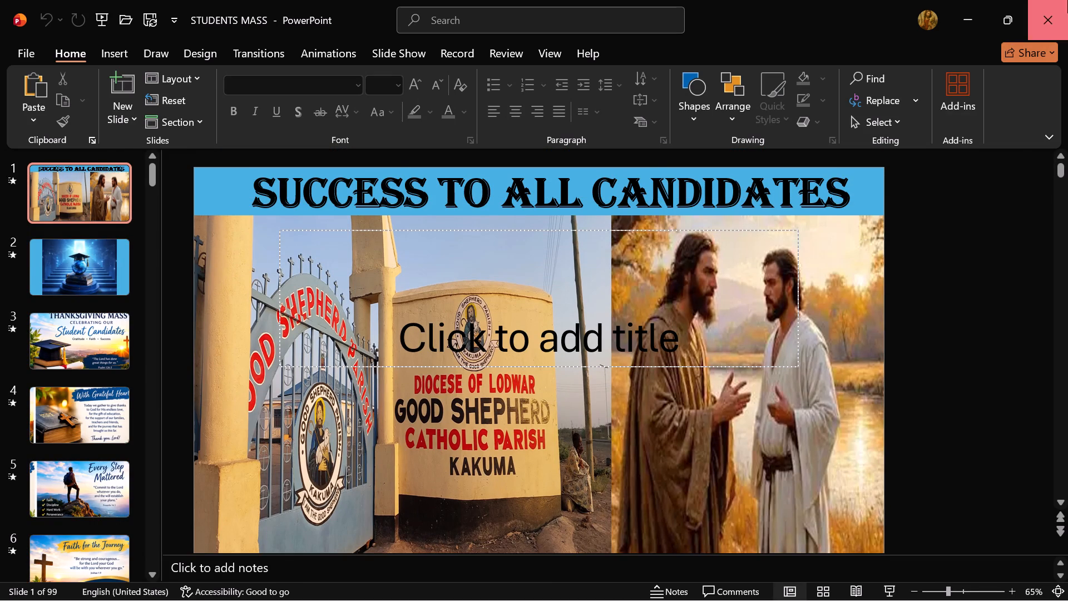
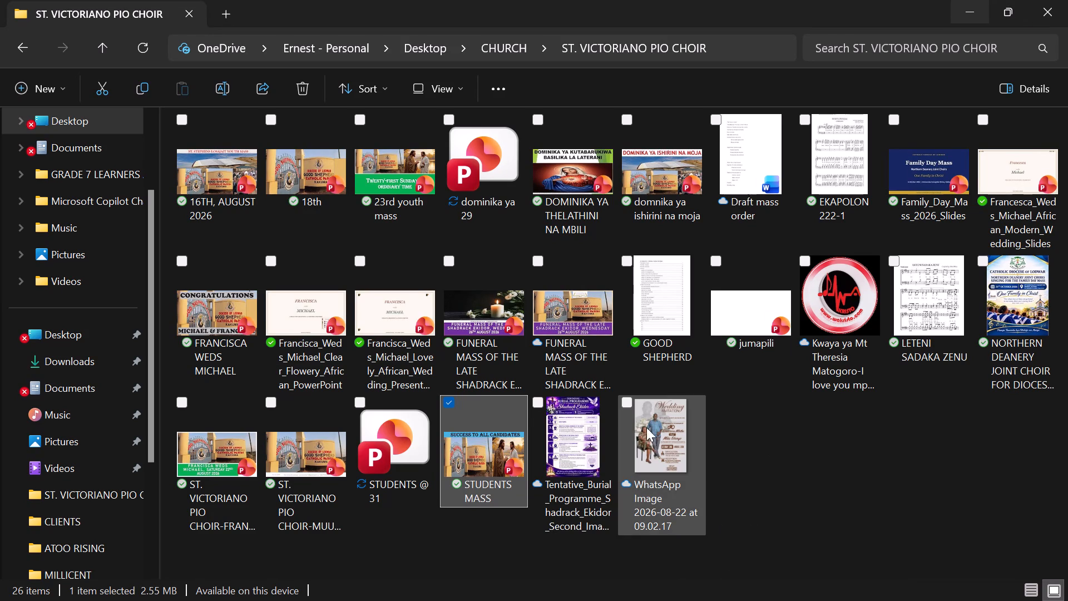
Switch from the choir folder back to the open STUDENTS @ 31 presentation in PowerPoint.
{"action": "left_click", "coordinate": [778, 590]}
{"action": "left_click", "coordinate": [778, 590]}
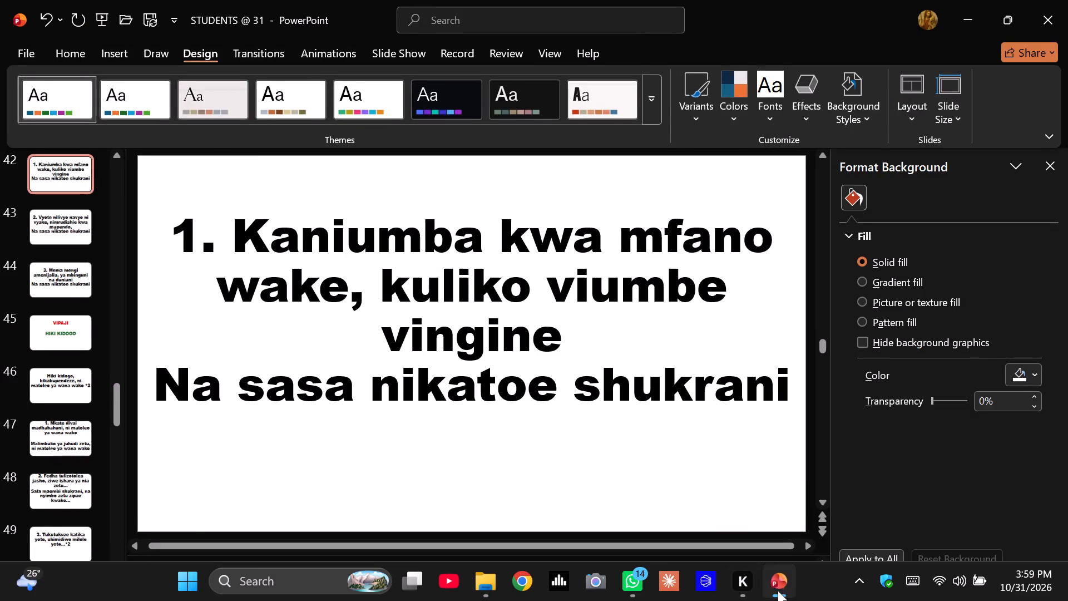
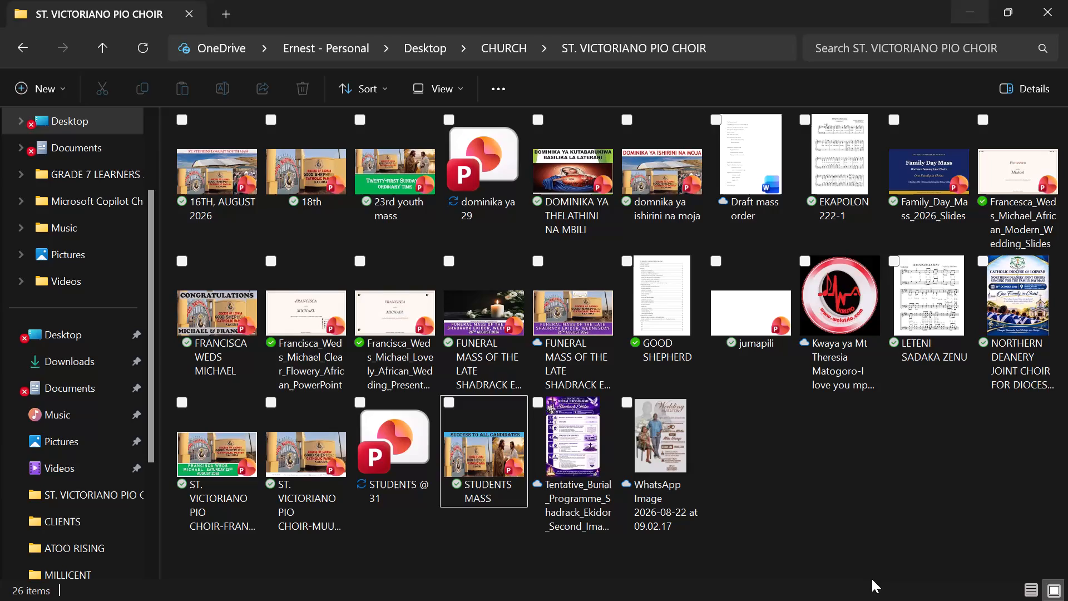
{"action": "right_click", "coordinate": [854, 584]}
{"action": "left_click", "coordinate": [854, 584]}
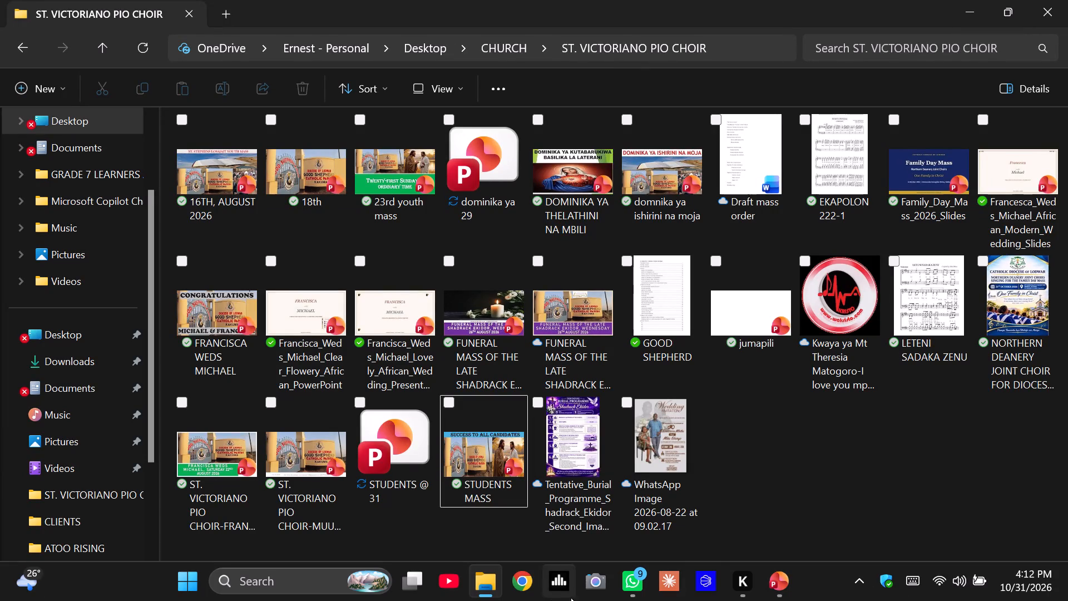